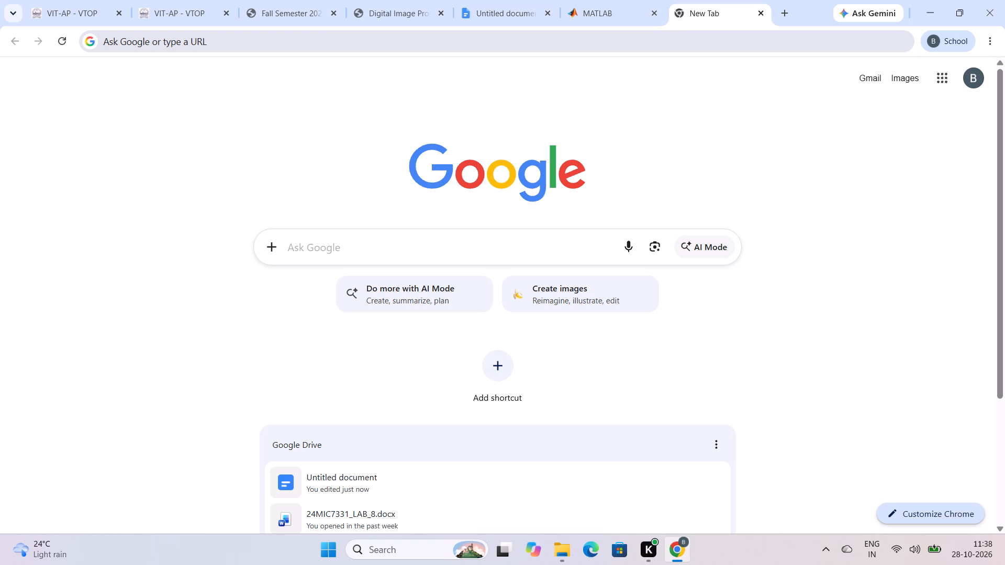
# Close the empty New Tab page to return to the Digital Image Processing PDF.
pyautogui.scroll(-1, 574, 37)
pyautogui.click(763, 12)
# Read through the Digital Image Processing slides on histograms and histogram equalization, from page 3 to the final page.
pyautogui.scroll(-12, 560, 219)
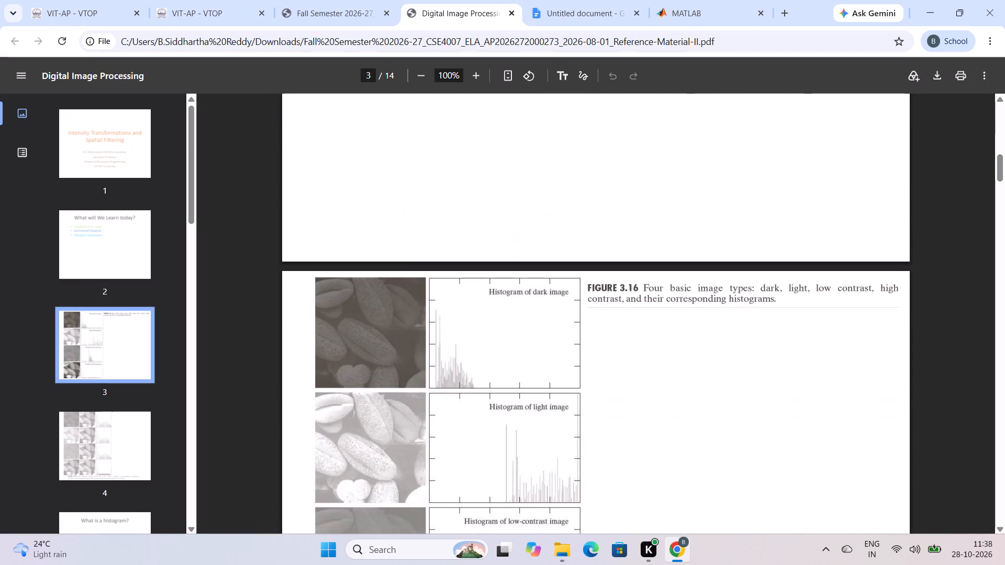
pyautogui.scroll(-17, 559, 219)
pyautogui.scroll(-5, 559, 219)
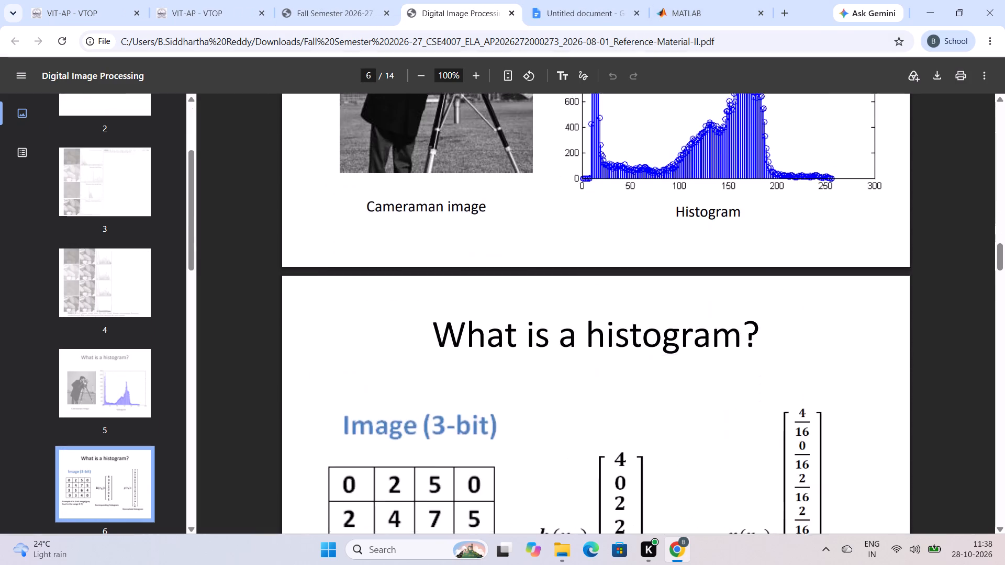
pyautogui.scroll(-19, 559, 219)
pyautogui.scroll(-7, 559, 211)
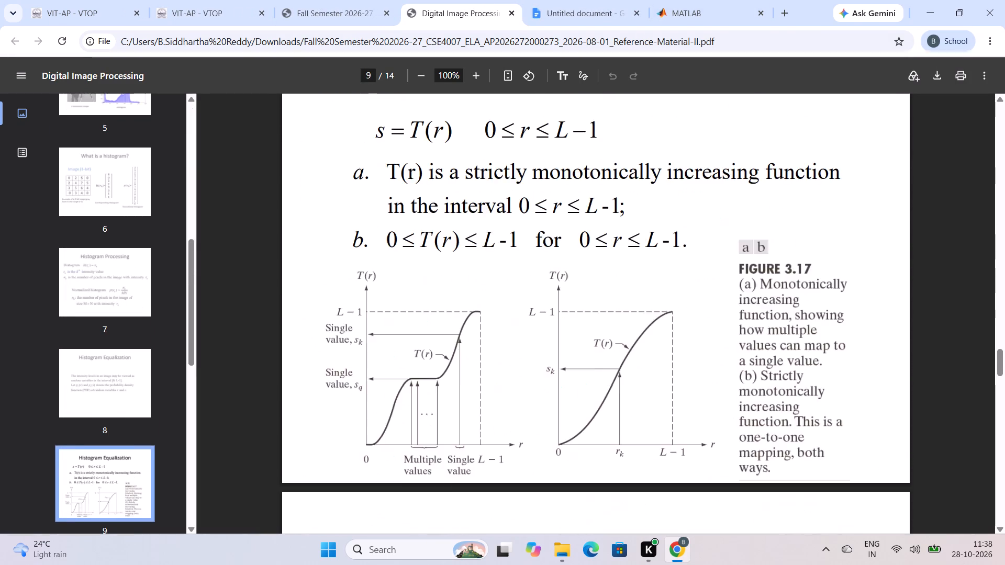
pyautogui.scroll(-12, 558, 214)
pyautogui.scroll(-12, 508, 254)
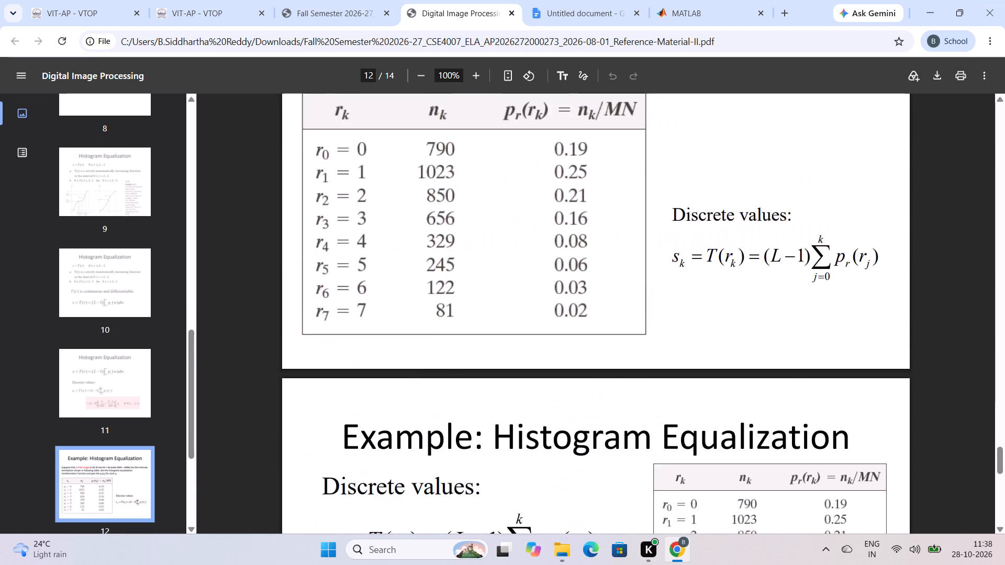
pyautogui.scroll(-20, 508, 256)
pyautogui.scroll(-2, 508, 256)
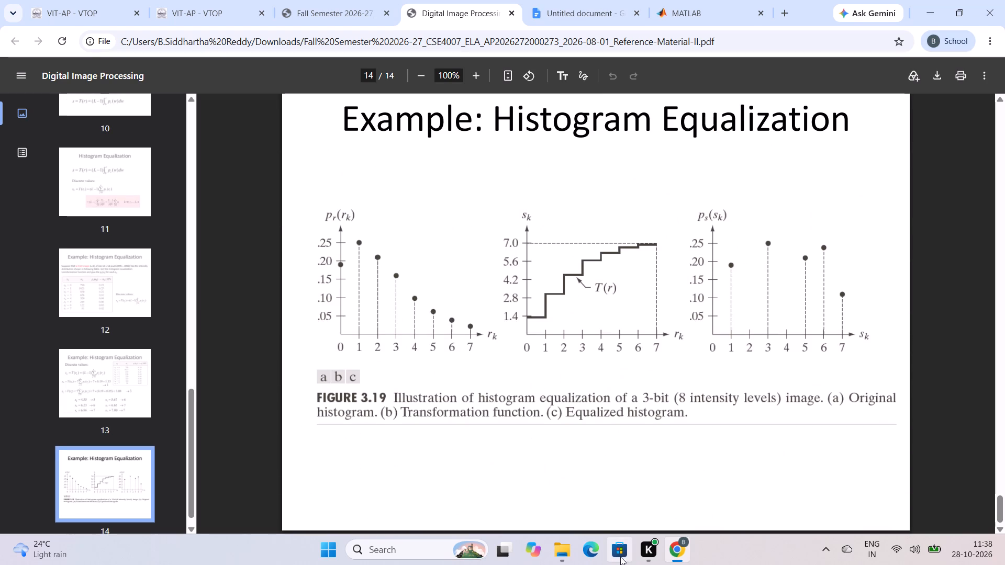
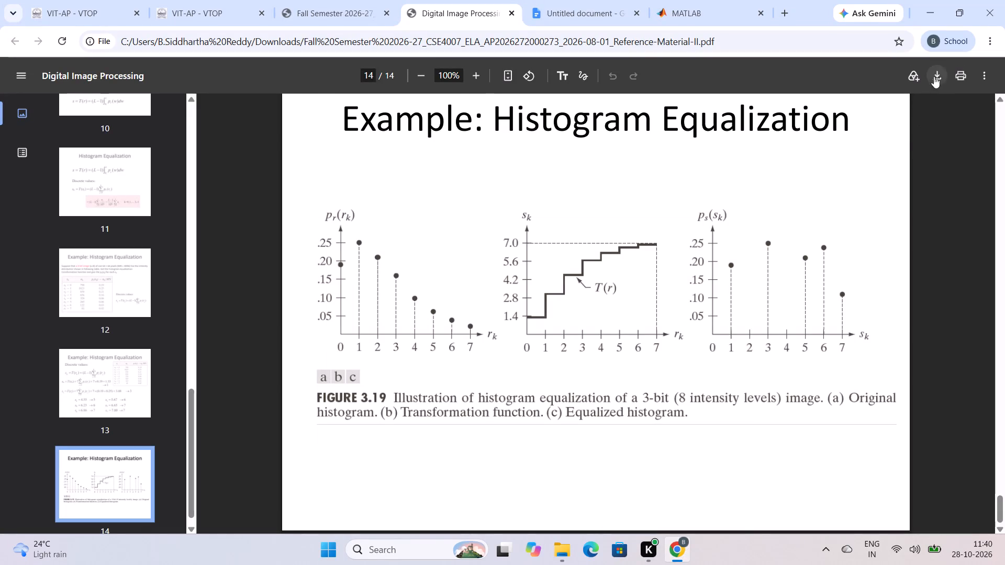
# Reopen the second-listed PDF, Reference-Material-II, from the download history and skim its histogram slides.
pyautogui.click(991, 37)
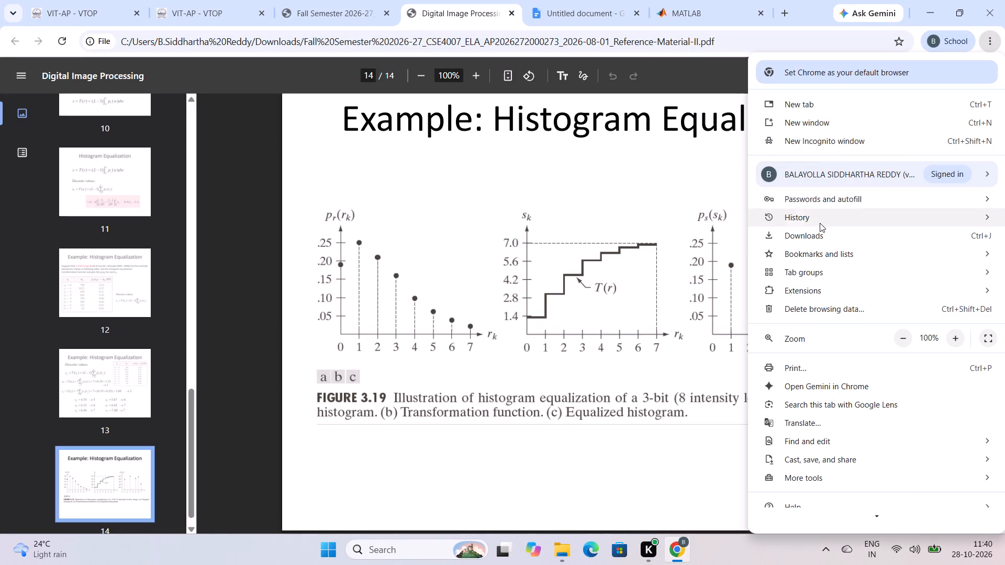
pyautogui.click(817, 241)
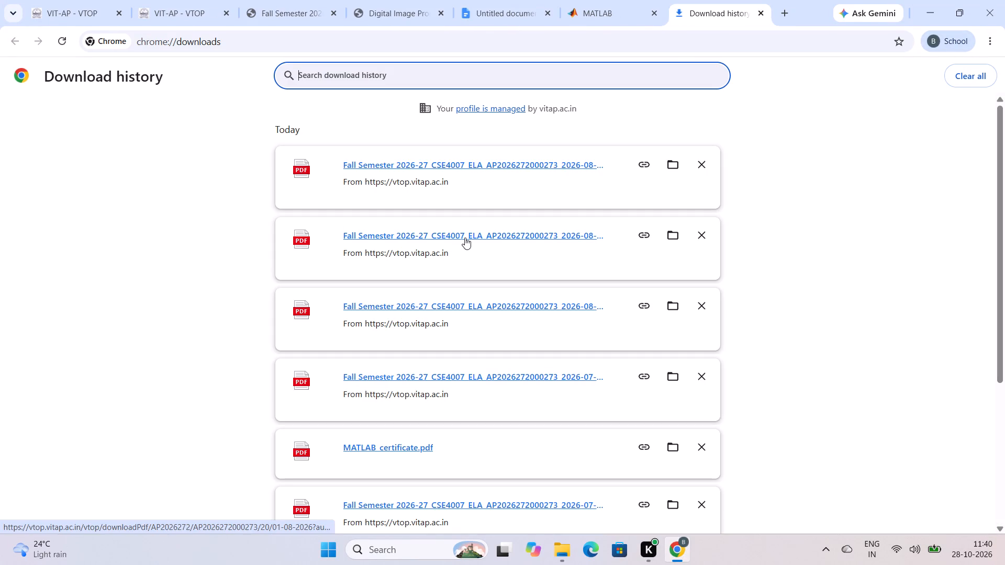
pyautogui.click(465, 238)
pyautogui.scroll(-20, 519, 315)
pyautogui.scroll(-7, 519, 315)
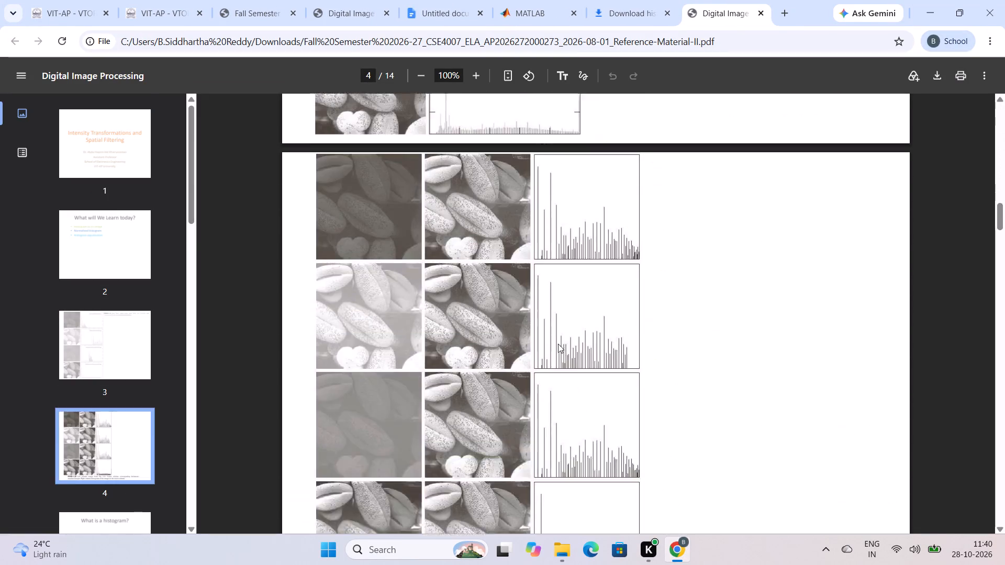
pyautogui.scroll(-6, 558, 344)
# Open the third-listed PDF, Reference-Material-I, from the download history and read through its Exp-3 MATLAB sample code.
pyautogui.click(988, 40)
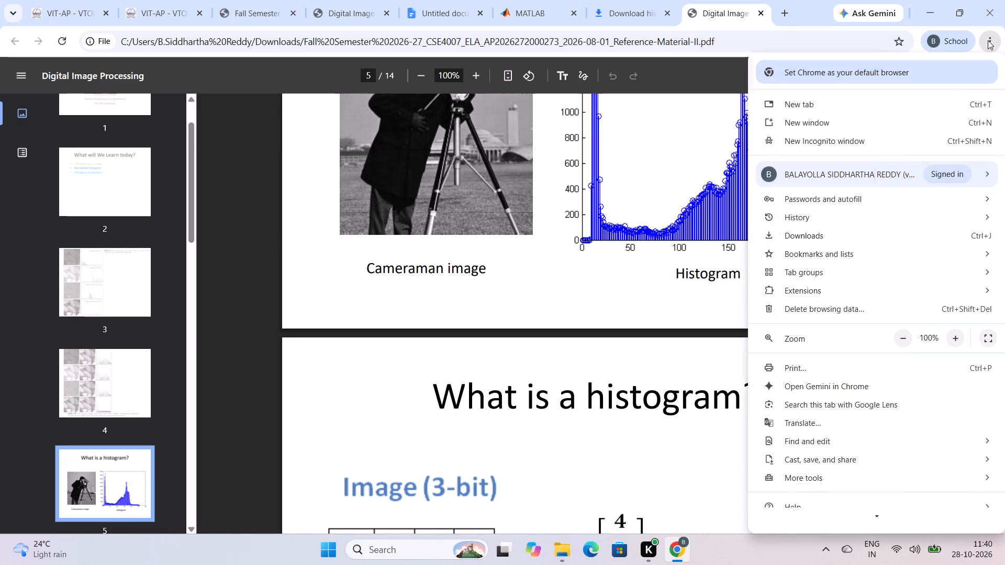
pyautogui.click(837, 228)
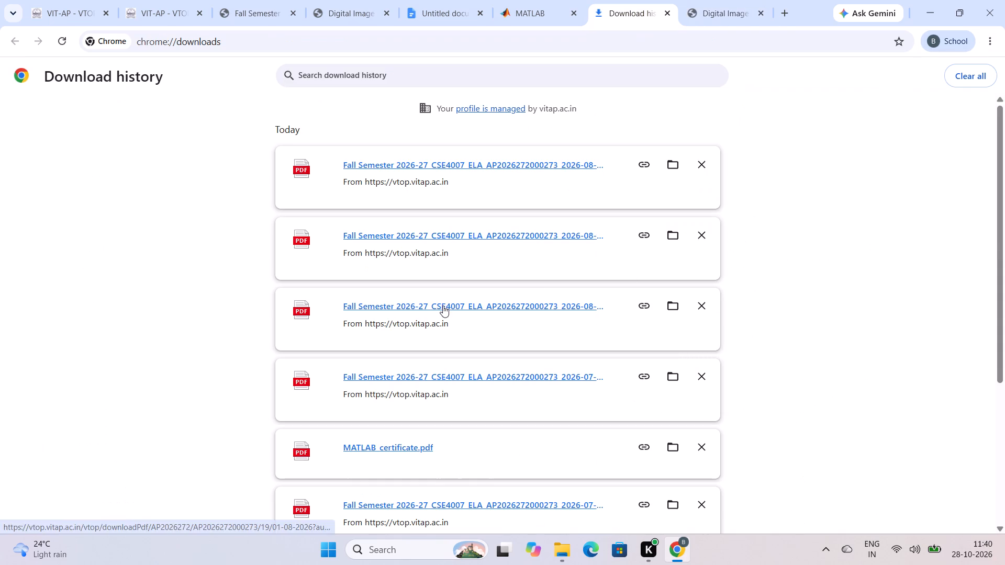
pyautogui.click(443, 306)
pyautogui.scroll(-13, 443, 306)
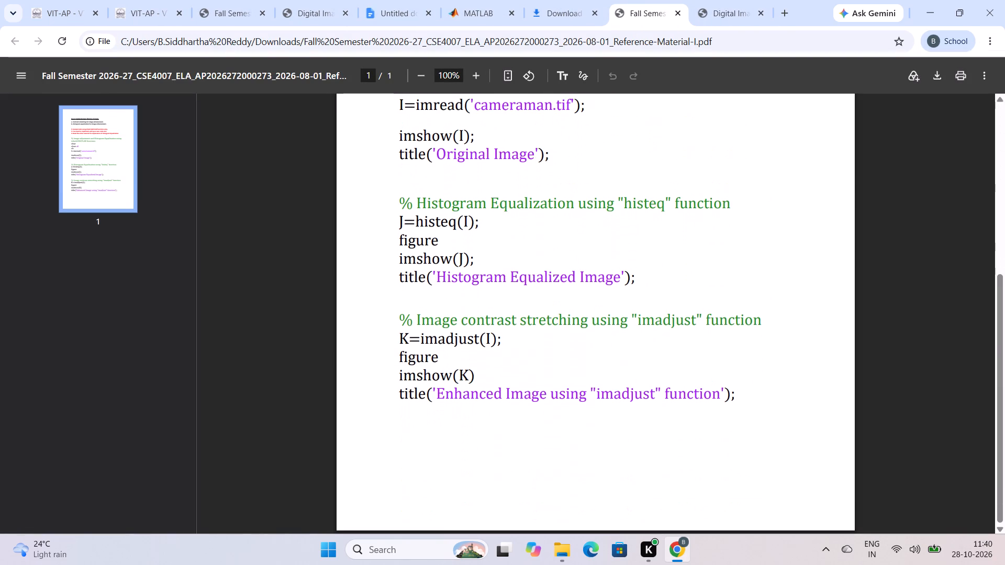
pyautogui.scroll(-7, 443, 309)
pyautogui.scroll(13, 445, 309)
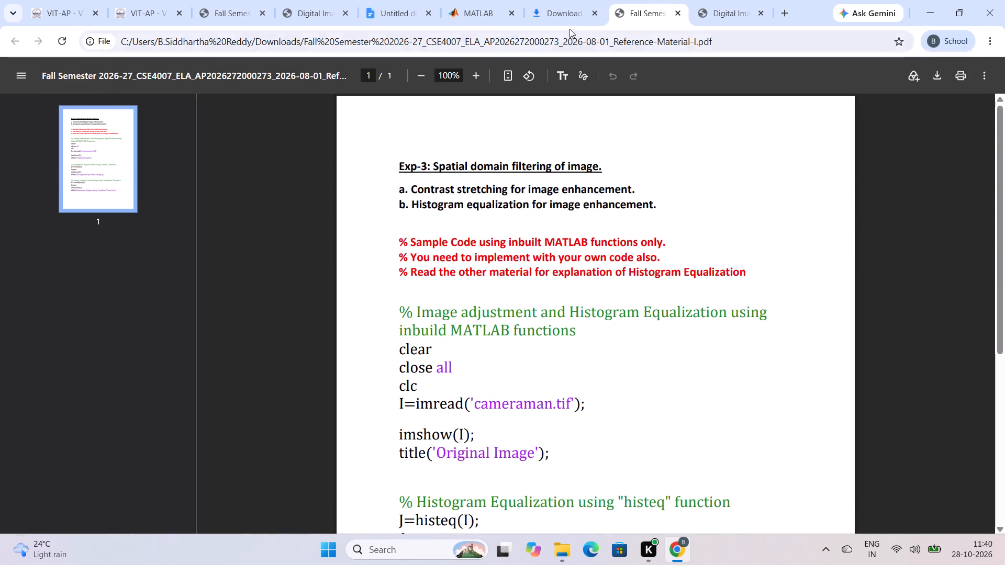
# Capture a screenshot of the Exp3 to Exp6 lecture topics from the course table on the VIT-AP portal.
pyautogui.click(482, 0)
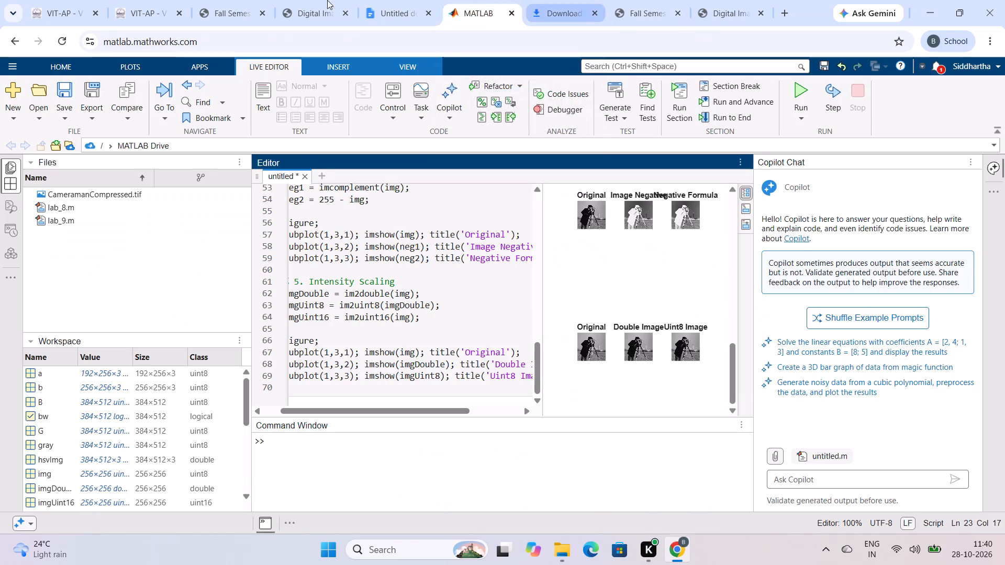
pyautogui.click(167, 0)
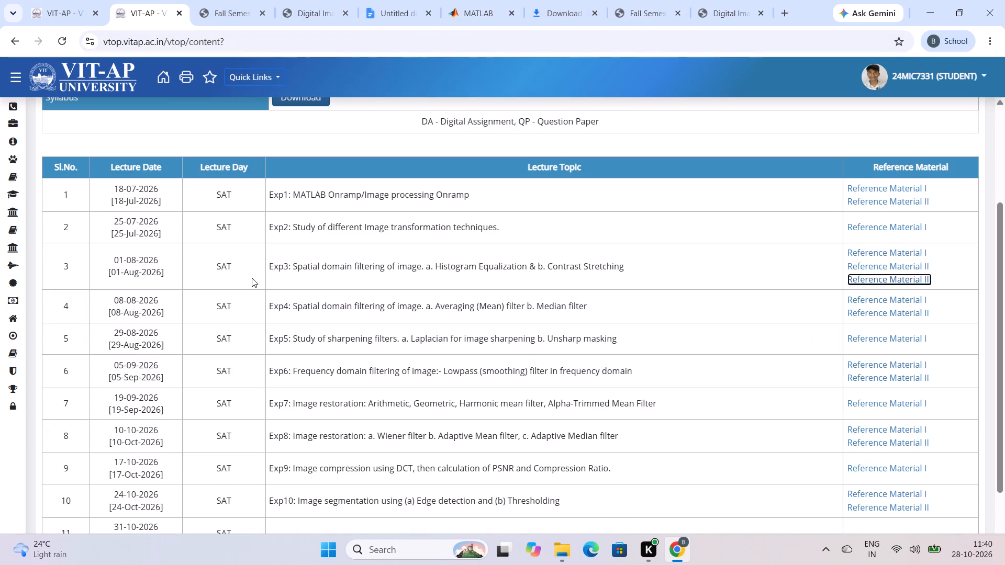
pyautogui.scroll(-1, 252, 279)
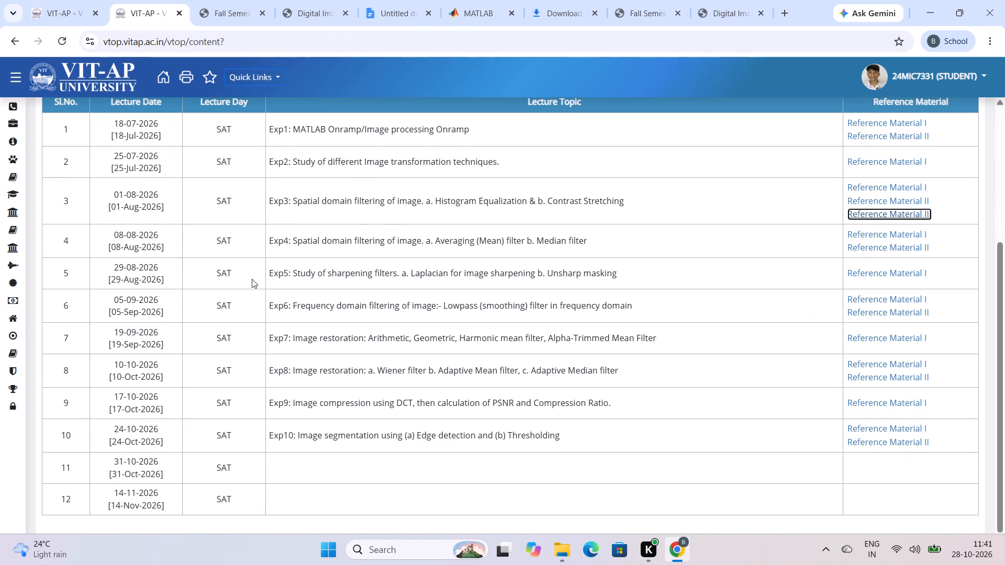
pyautogui.press('shift+super+s')
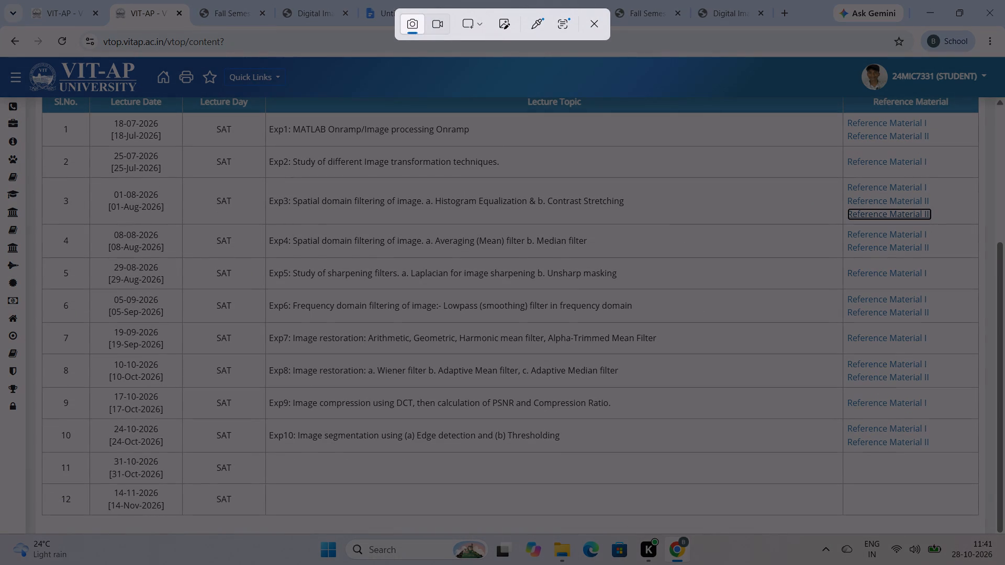
pyautogui.moveTo(265, 176); pyautogui.dragTo(689, 318)
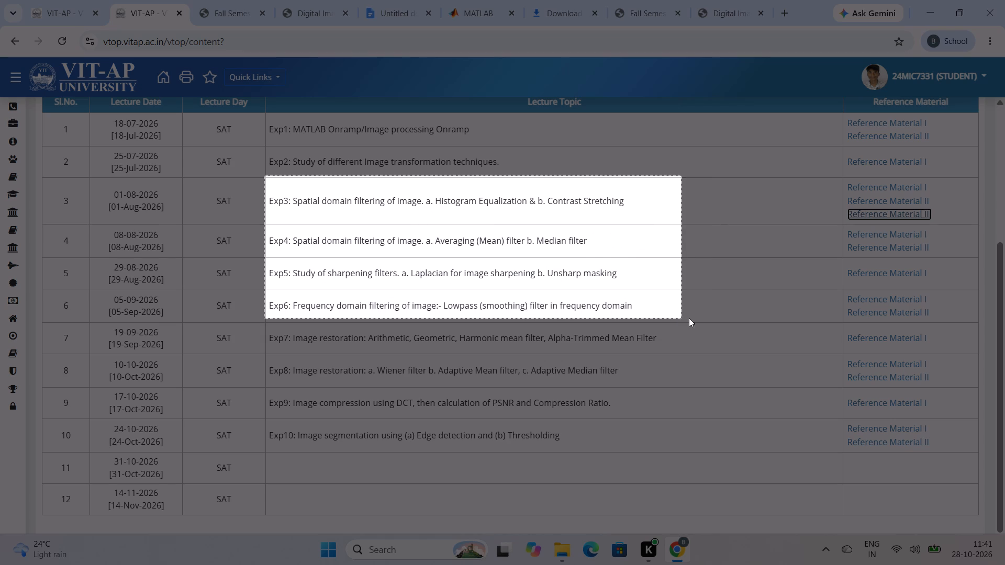
pyautogui.moveTo(689, 318); pyautogui.dragTo(772, 322)
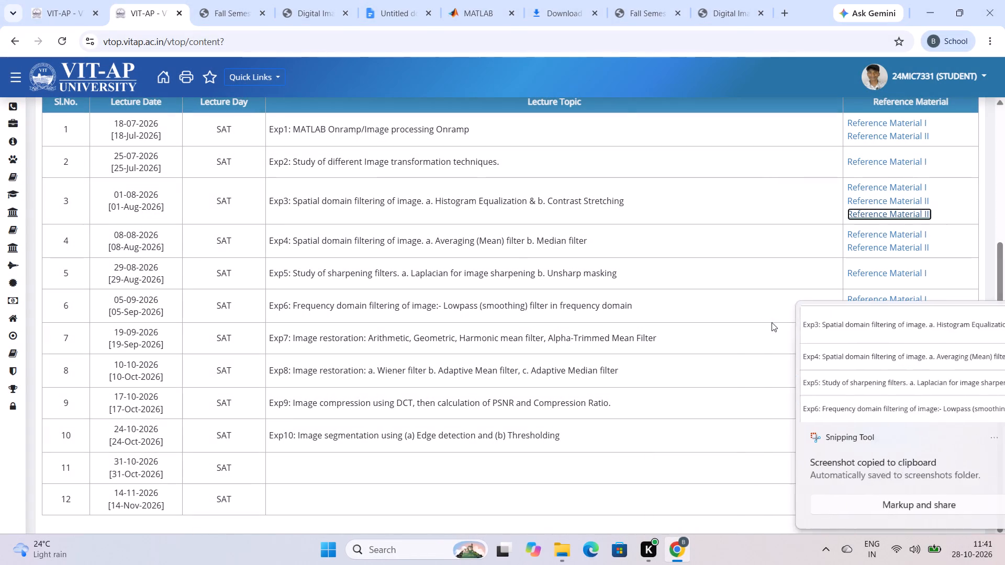
# Open a new browser tab.
pyautogui.click(782, 13)
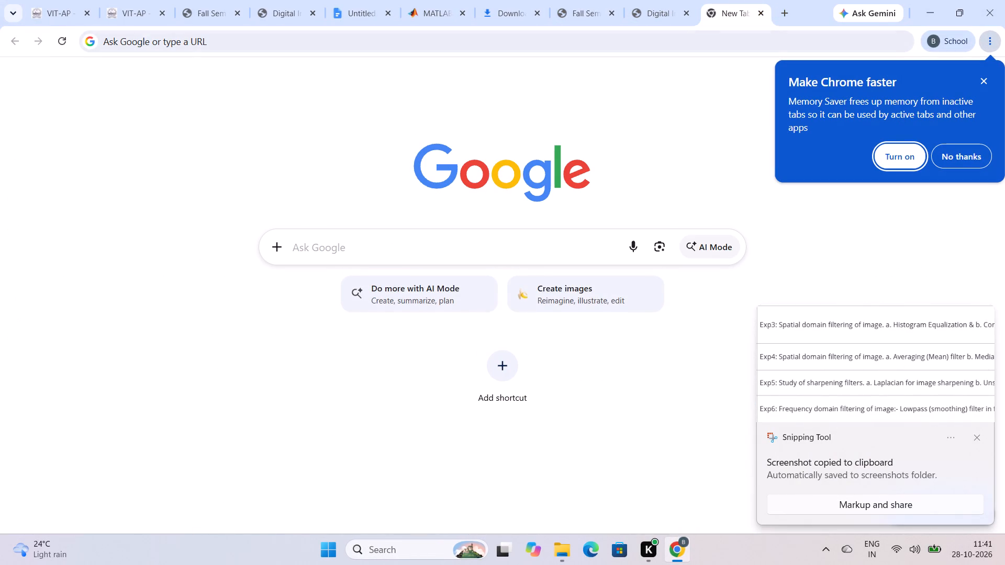
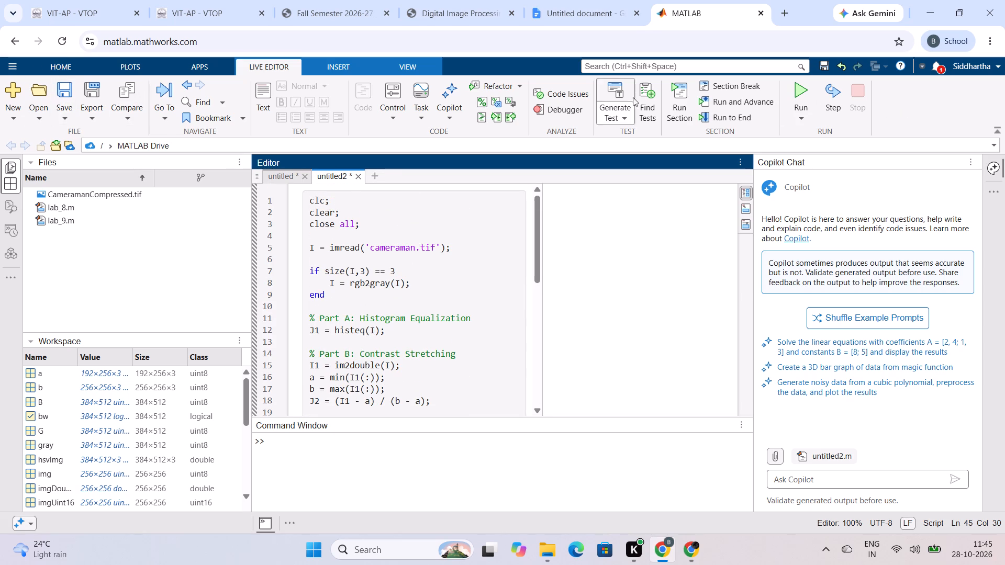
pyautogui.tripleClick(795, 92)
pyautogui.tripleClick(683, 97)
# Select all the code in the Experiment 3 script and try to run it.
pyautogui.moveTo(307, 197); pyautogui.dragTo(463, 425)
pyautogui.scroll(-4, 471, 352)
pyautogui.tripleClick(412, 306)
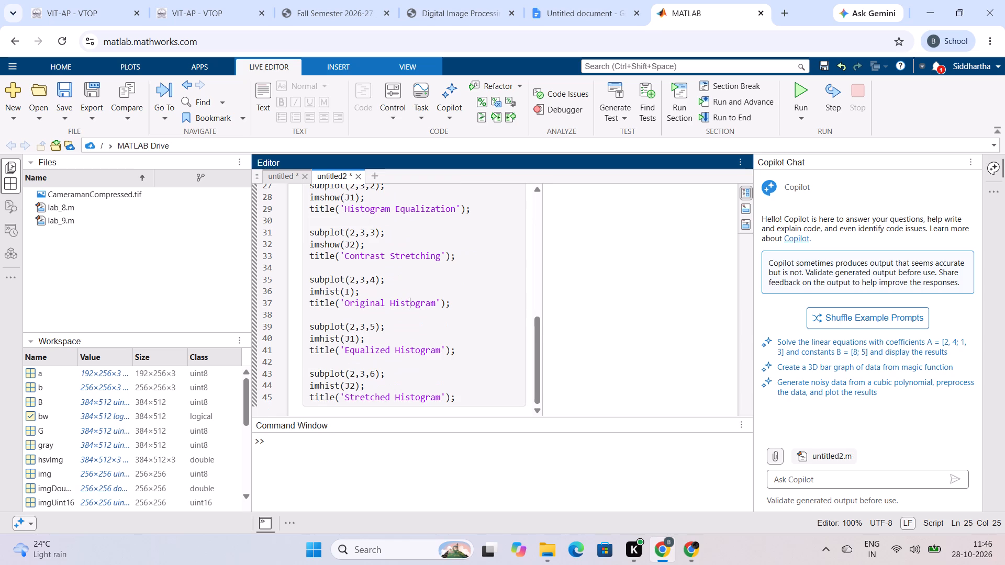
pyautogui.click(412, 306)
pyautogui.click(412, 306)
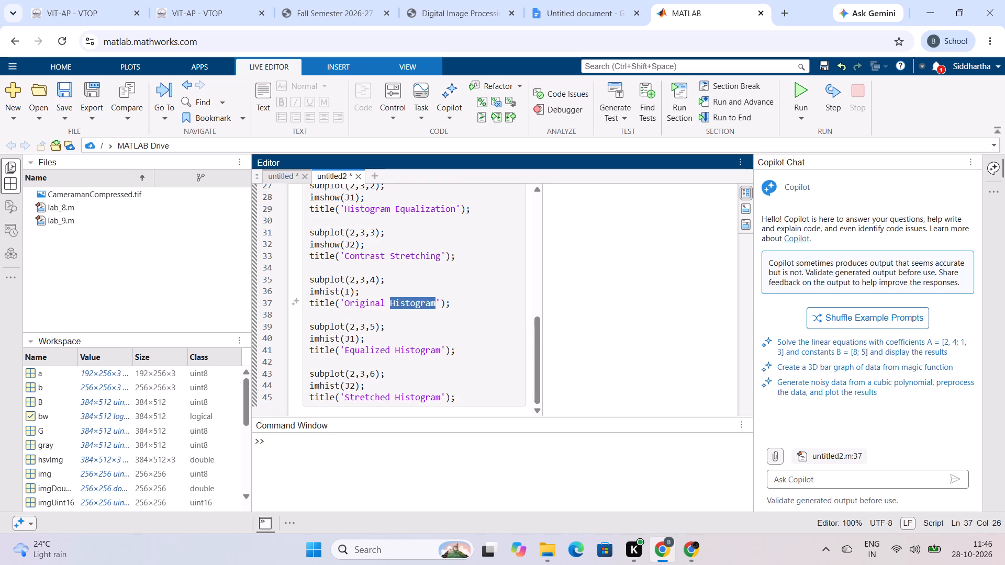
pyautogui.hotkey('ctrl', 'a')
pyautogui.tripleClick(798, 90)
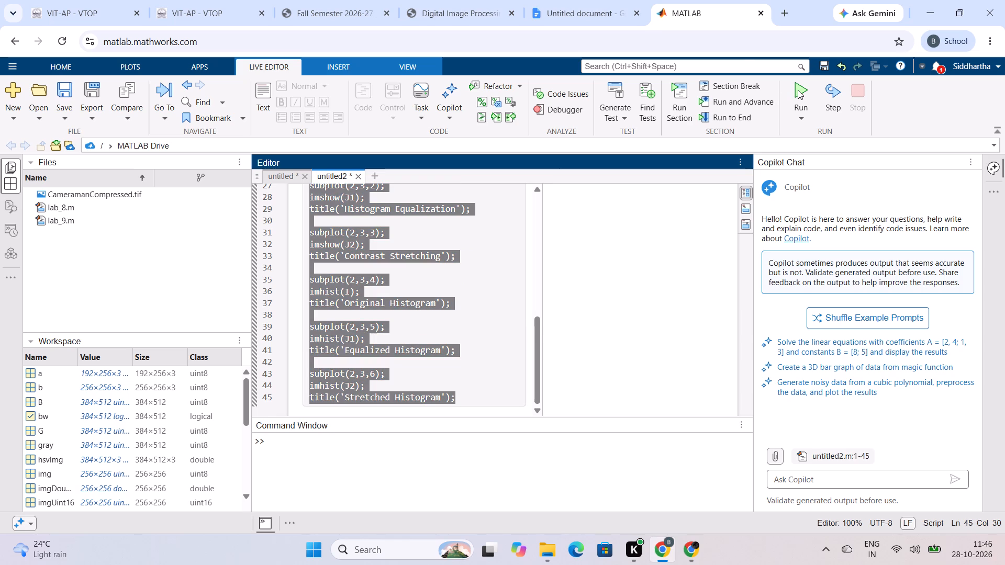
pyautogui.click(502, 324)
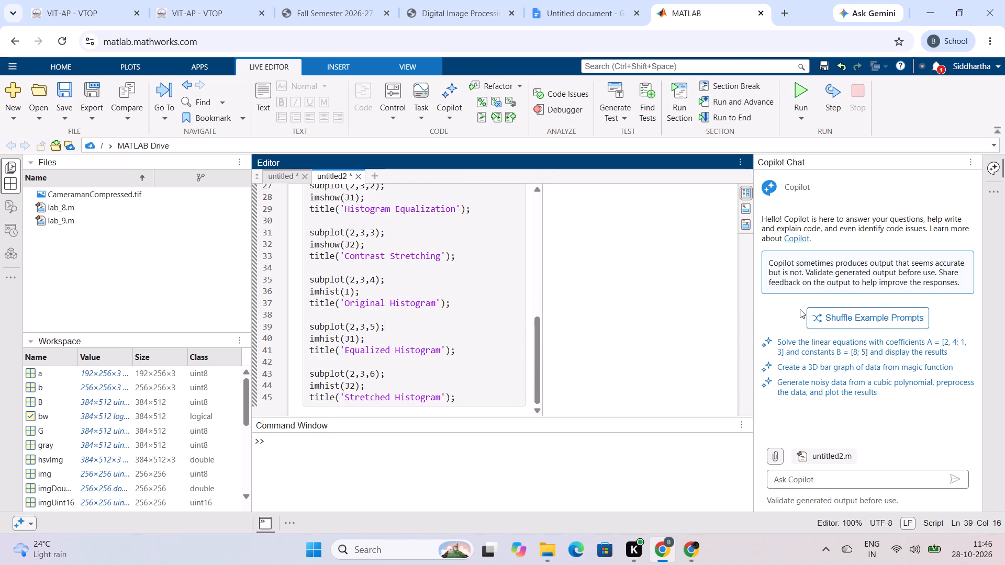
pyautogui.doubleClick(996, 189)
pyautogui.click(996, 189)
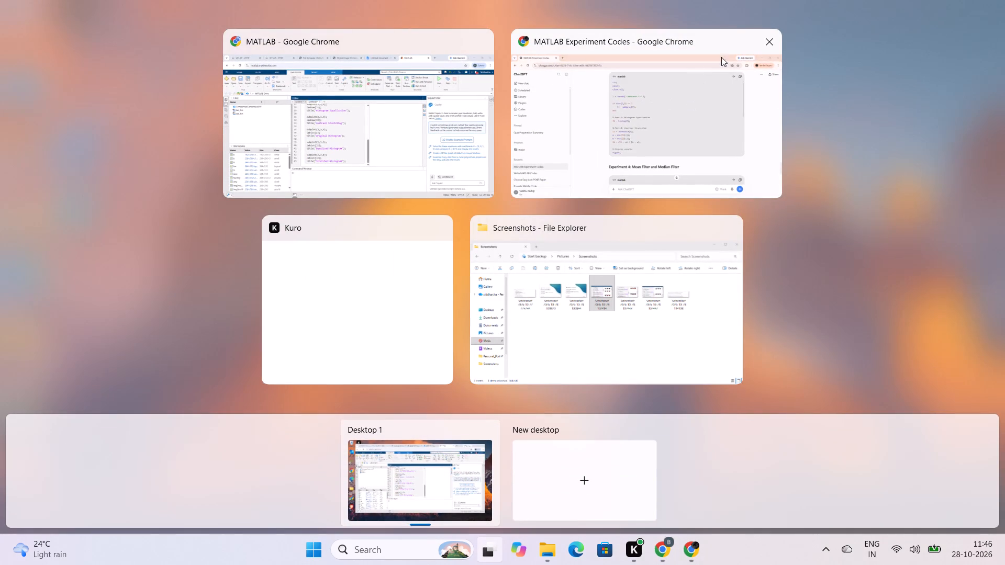
# Close the Screenshots File Explorer window from the open-windows overview and return to the MATLAB Chrome window.
pyautogui.click(723, 222)
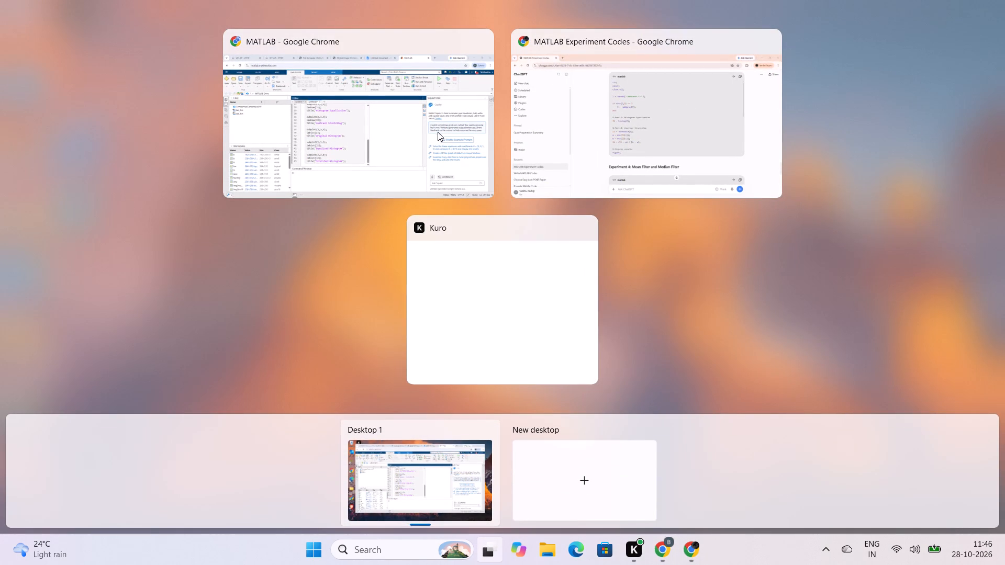
pyautogui.click(438, 130)
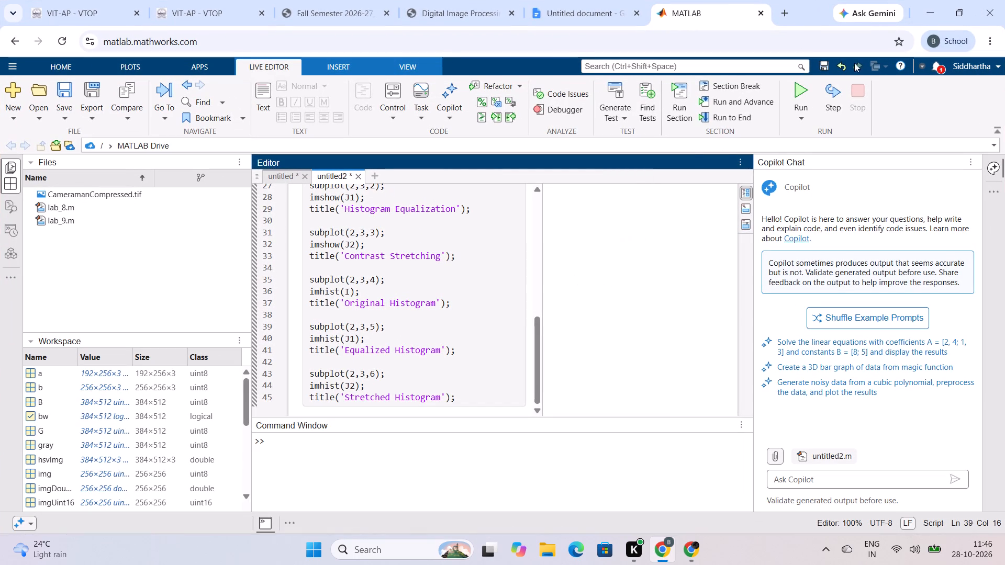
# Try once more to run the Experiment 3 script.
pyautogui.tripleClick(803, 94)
# Create another new script and paste the combined Experiment 3 code into it.
pyautogui.click(14, 94)
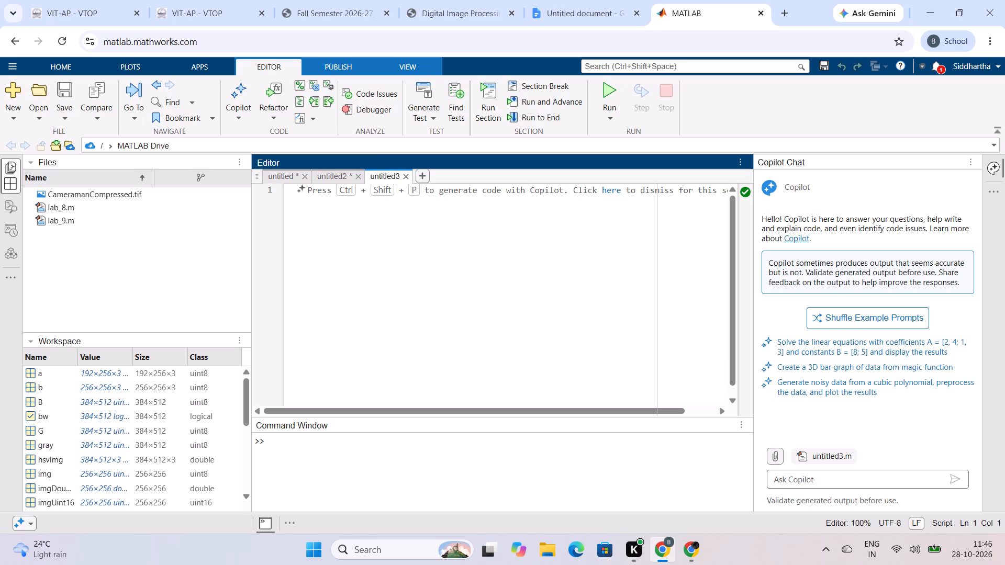
pyautogui.hotkey('ctrl', 'v')
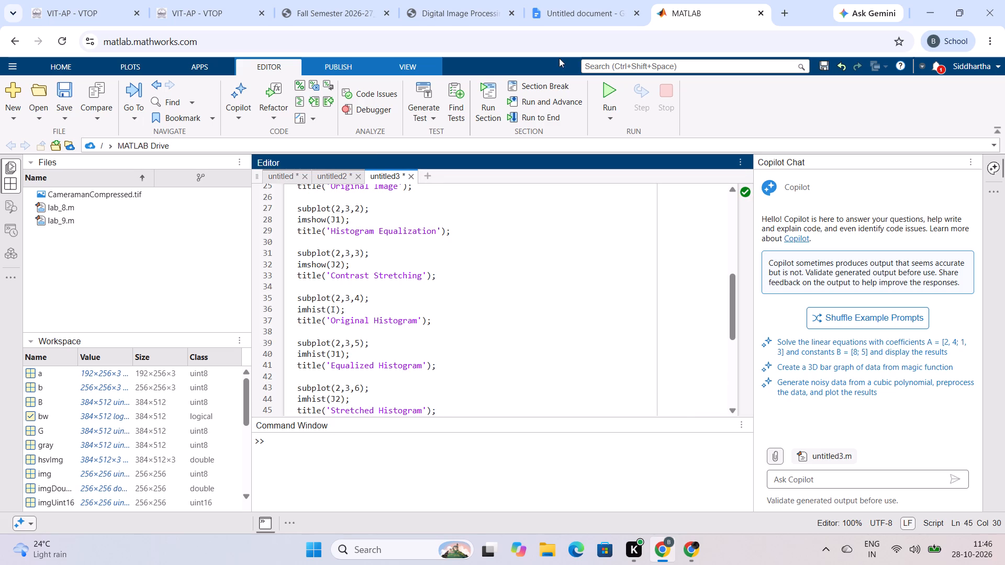
# Run the new Experiment 3 script, saving it to MATLAB Drive as lab3.
pyautogui.click(611, 97)
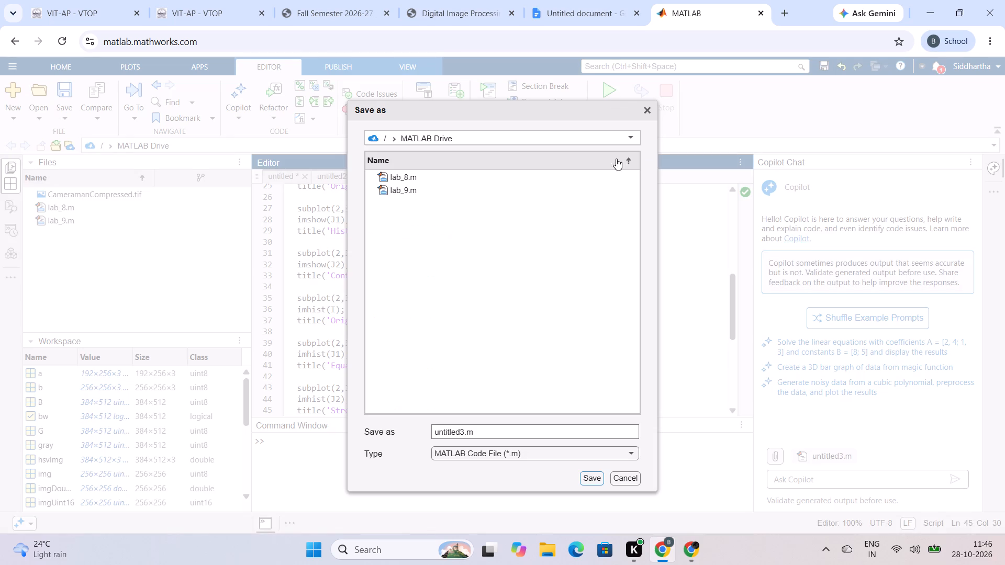
pyautogui.click(494, 429)
pyautogui.press('BackSpace')
pyautogui.press('l')
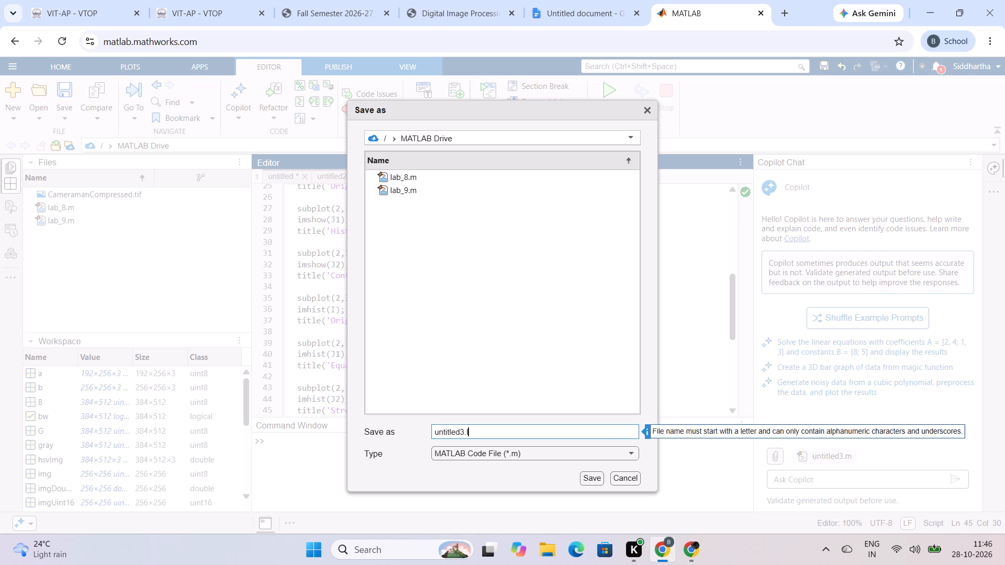
pyautogui.press('BackSpace')
pyautogui.press('BackSpace')
pyautogui.press('BackSpace')
pyautogui.press('BackSpace')
pyautogui.press('BackSpace')
pyautogui.press('BackSpace')
pyautogui.press('BackSpace')
pyautogui.press('BackSpace')
pyautogui.press('BackSpace')
pyautogui.press('BackSpace')
pyautogui.press('BackSpace')
pyautogui.press('BackSpace')
pyautogui.press('BackSpace')
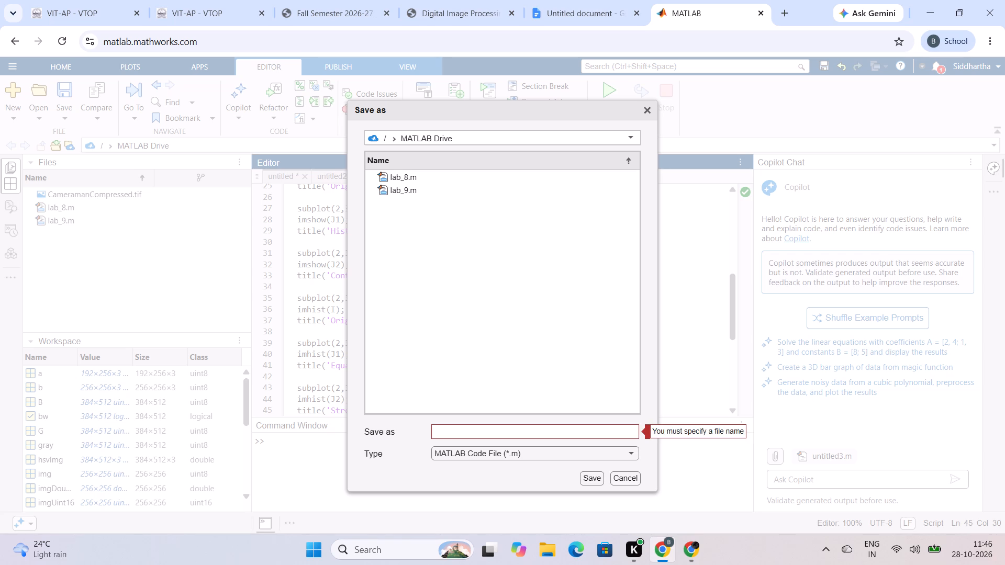
pyautogui.write('lab3')
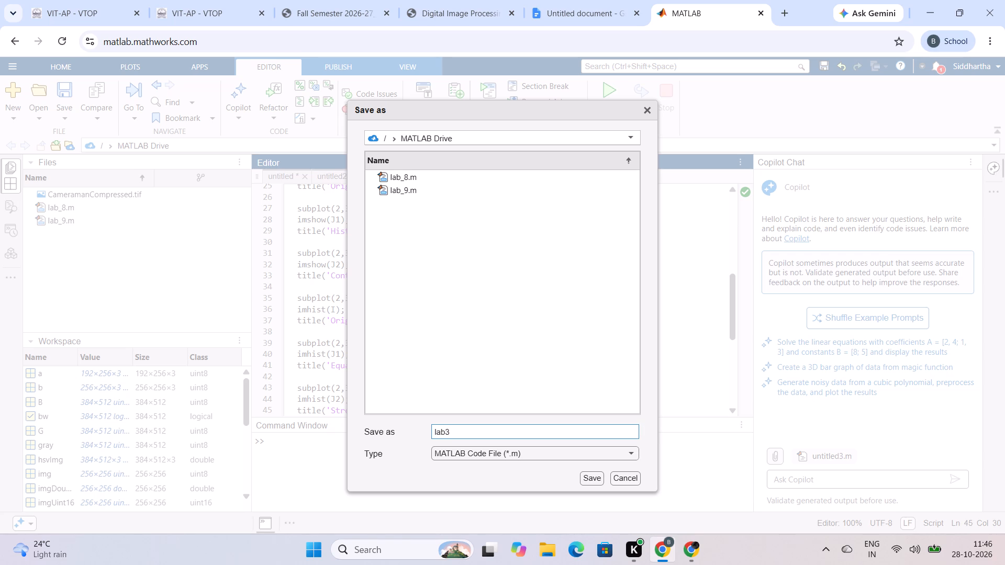
pyautogui.press('Return')
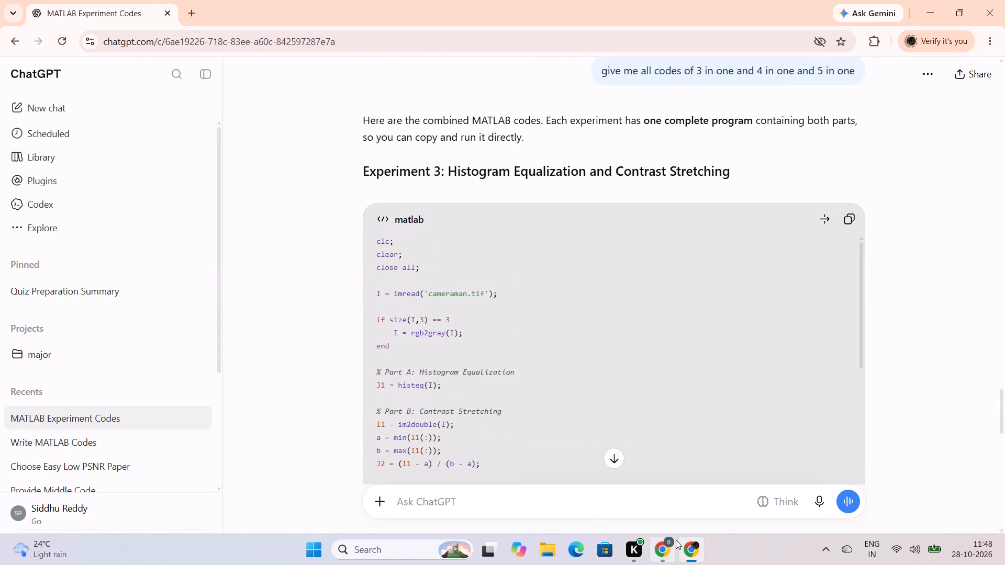
pyautogui.scroll(-6, 625, 365)
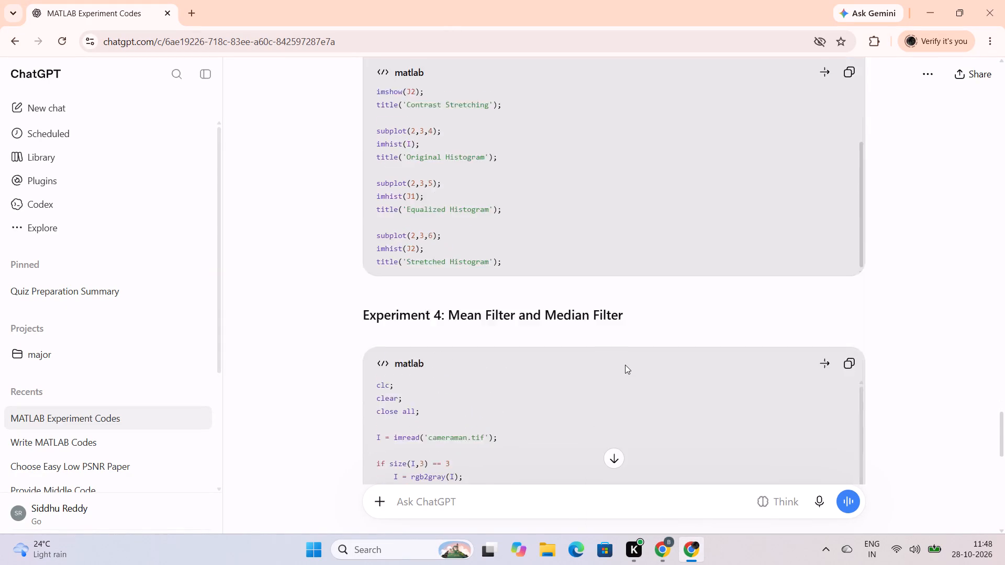
pyautogui.scroll(-2, 625, 365)
pyautogui.scroll(1, 739, 181)
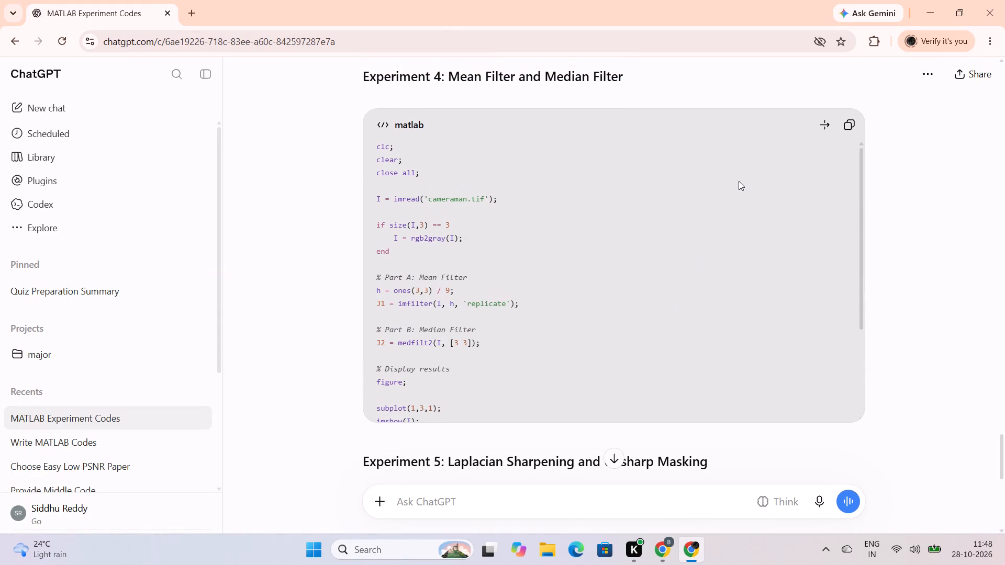
pyautogui.scroll(1, 739, 181)
pyautogui.scroll(-3, 739, 181)
pyautogui.click(843, 132)
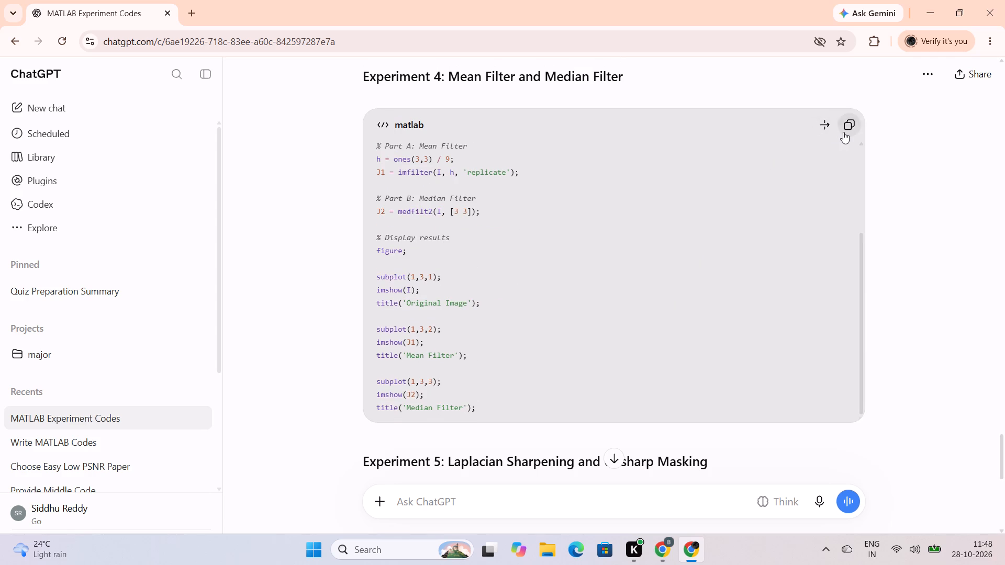
# Switch back to MATLAB, paste the Experiment 4 code into the blank untitled4 live script and run it.
pyautogui.click(663, 557)
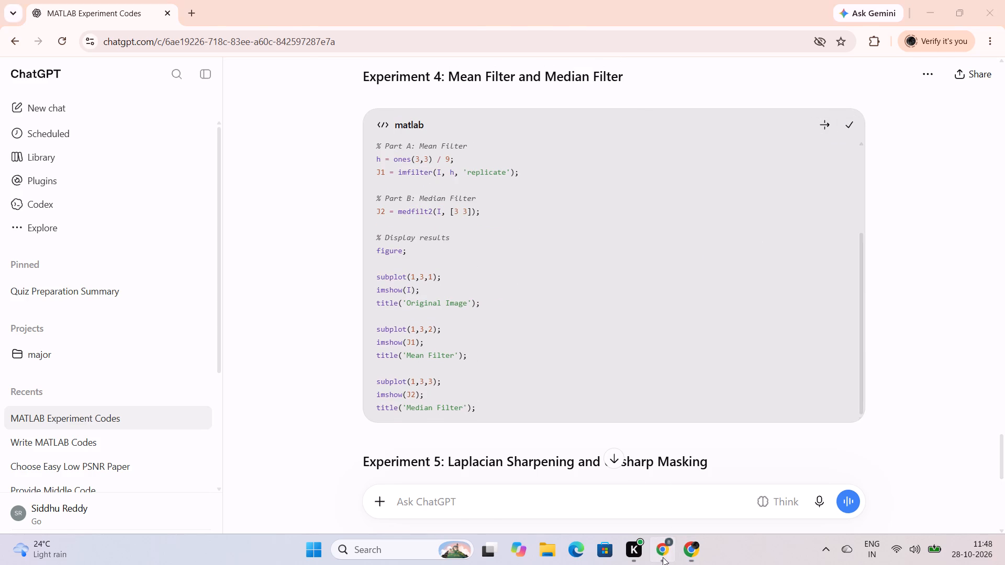
pyautogui.click(661, 4)
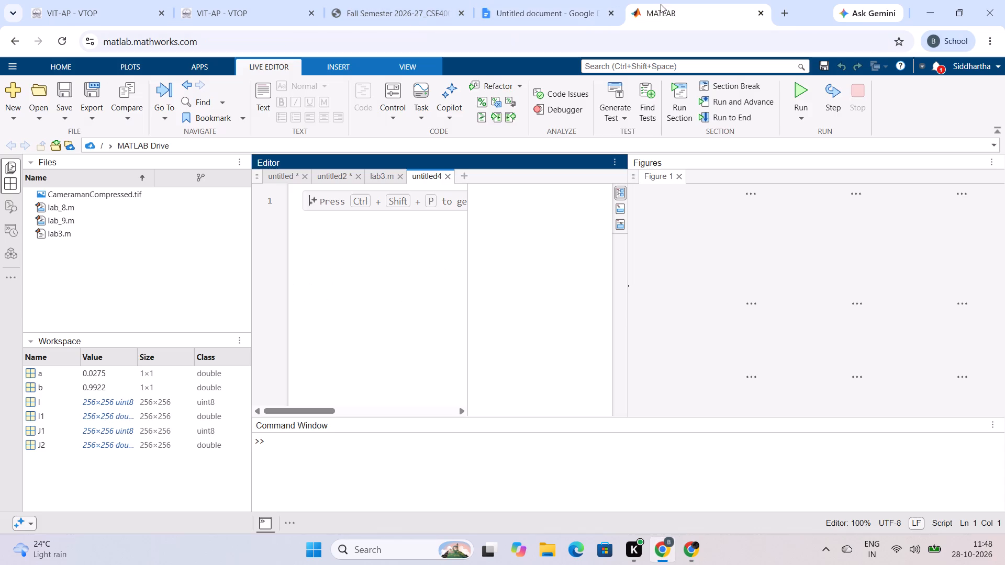
pyautogui.click(373, 273)
pyautogui.hotkey('ctrl', 'v')
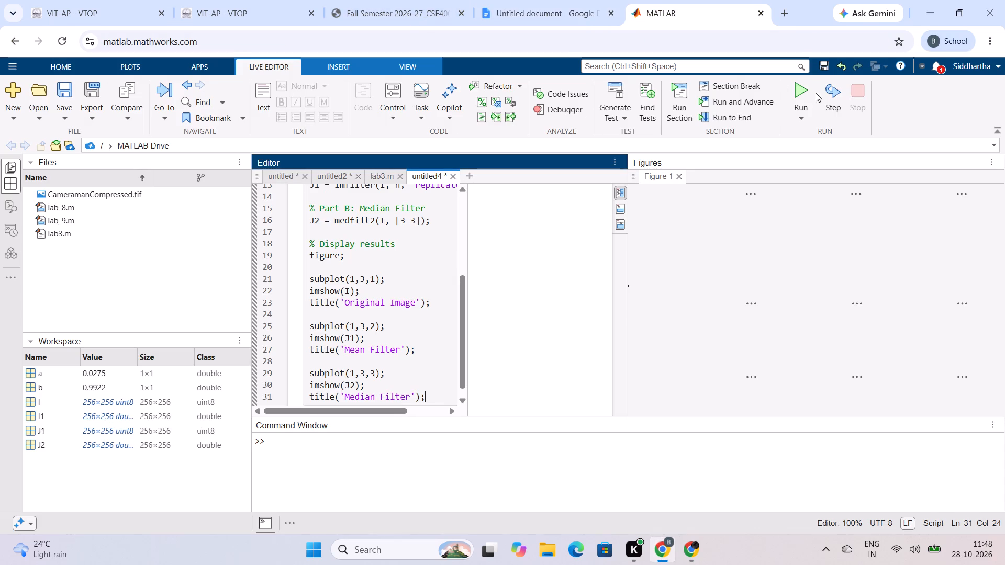
pyautogui.click(804, 94)
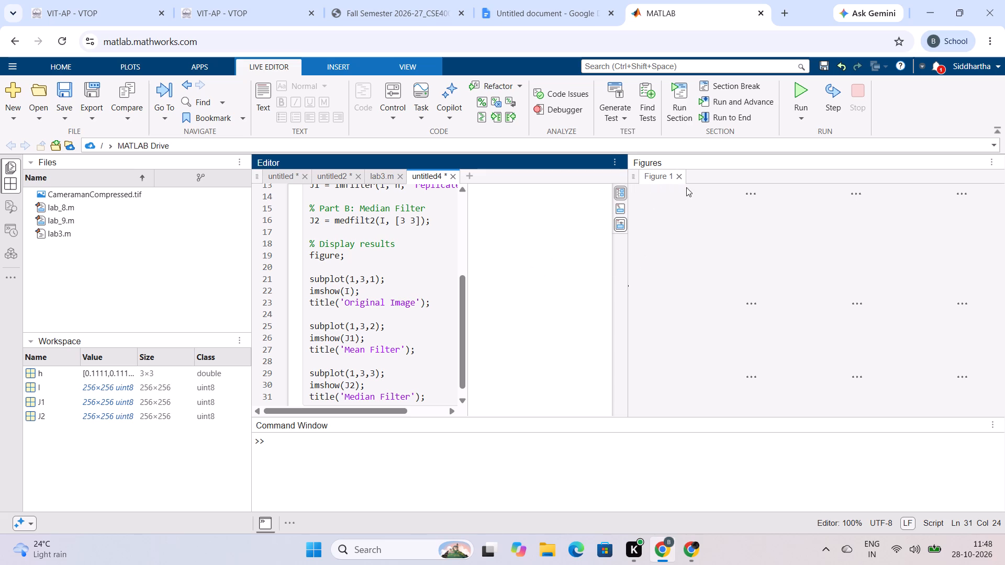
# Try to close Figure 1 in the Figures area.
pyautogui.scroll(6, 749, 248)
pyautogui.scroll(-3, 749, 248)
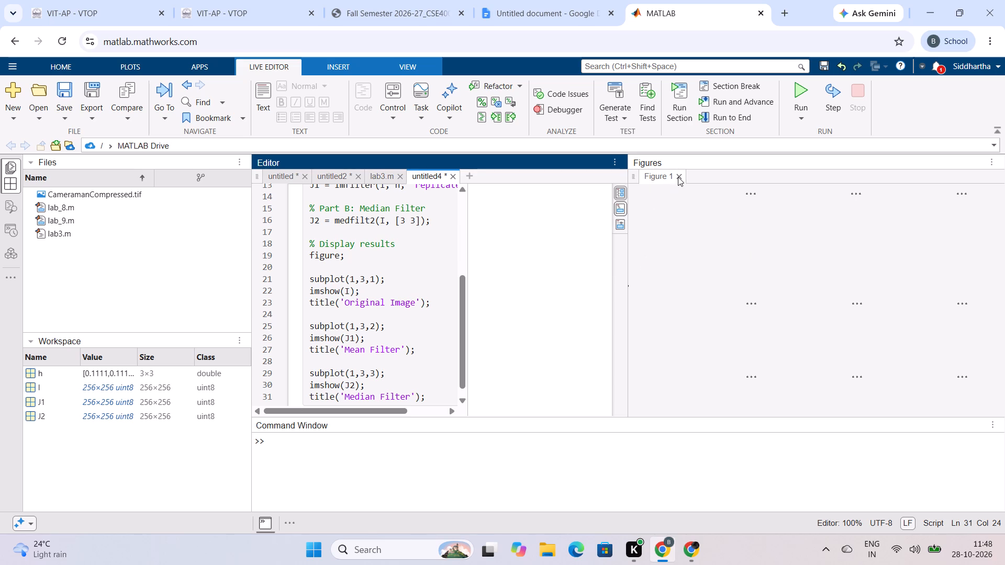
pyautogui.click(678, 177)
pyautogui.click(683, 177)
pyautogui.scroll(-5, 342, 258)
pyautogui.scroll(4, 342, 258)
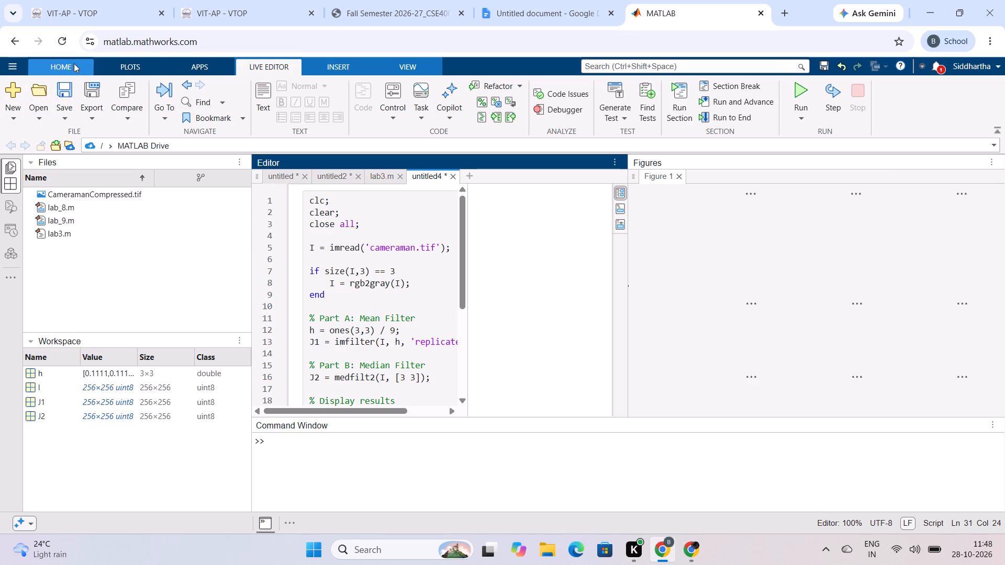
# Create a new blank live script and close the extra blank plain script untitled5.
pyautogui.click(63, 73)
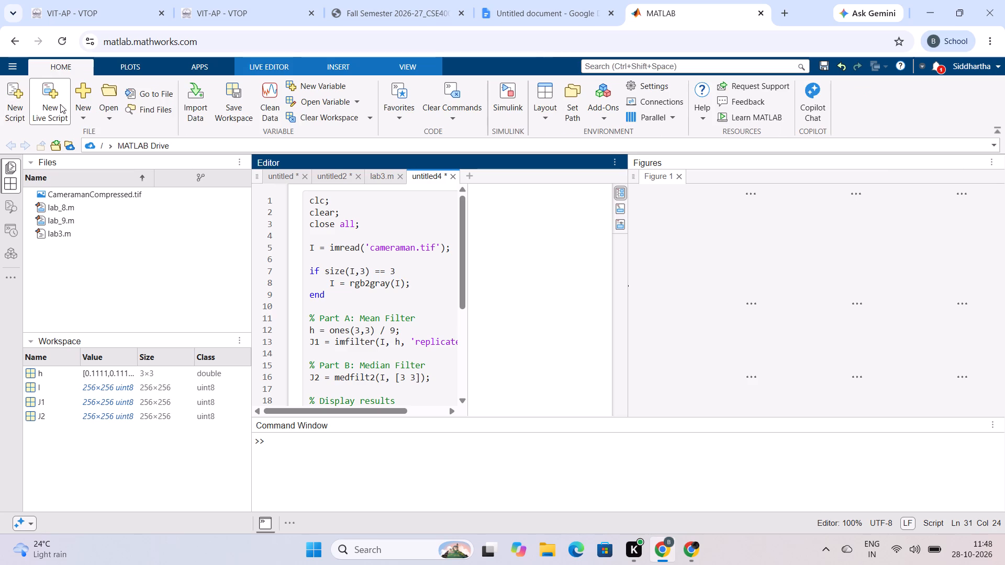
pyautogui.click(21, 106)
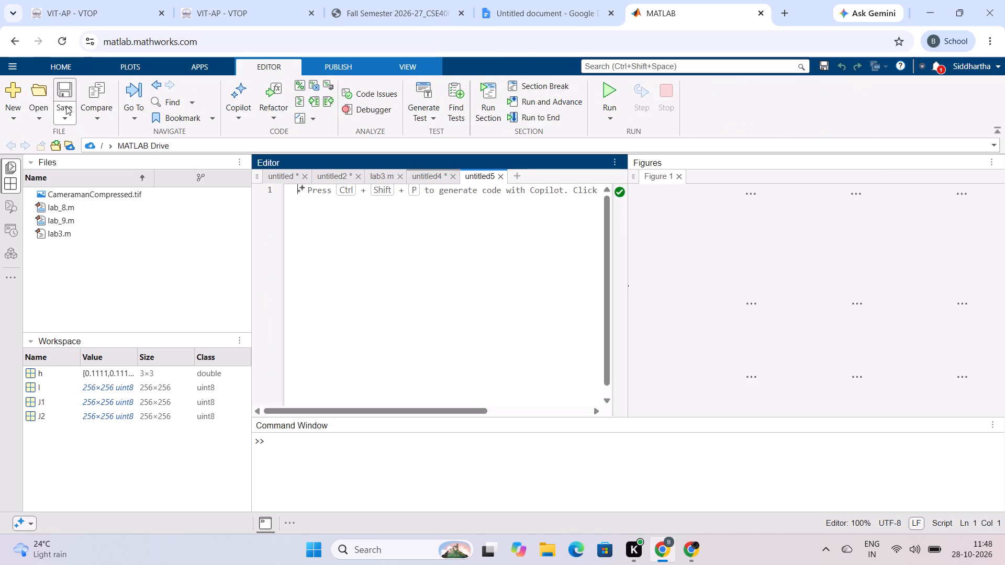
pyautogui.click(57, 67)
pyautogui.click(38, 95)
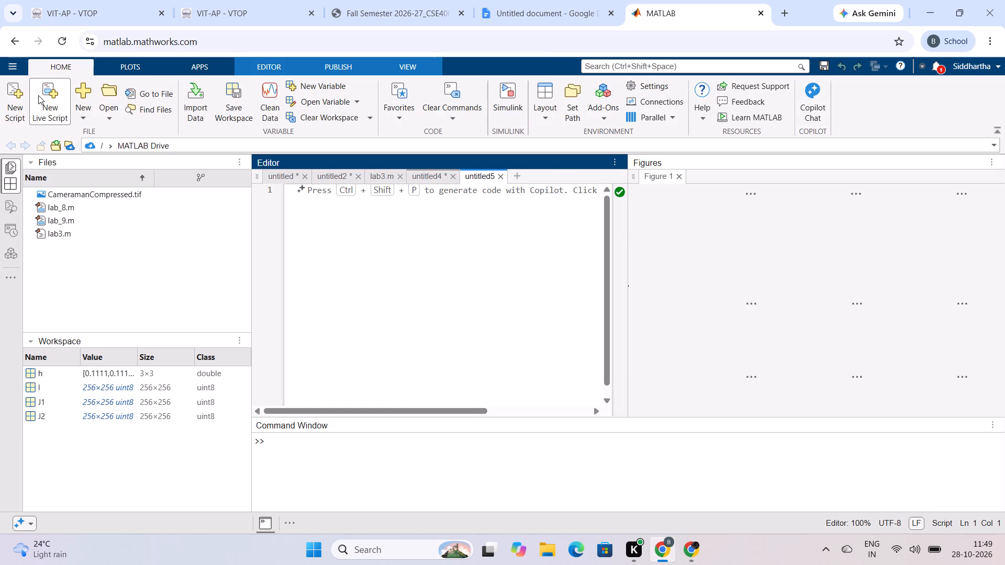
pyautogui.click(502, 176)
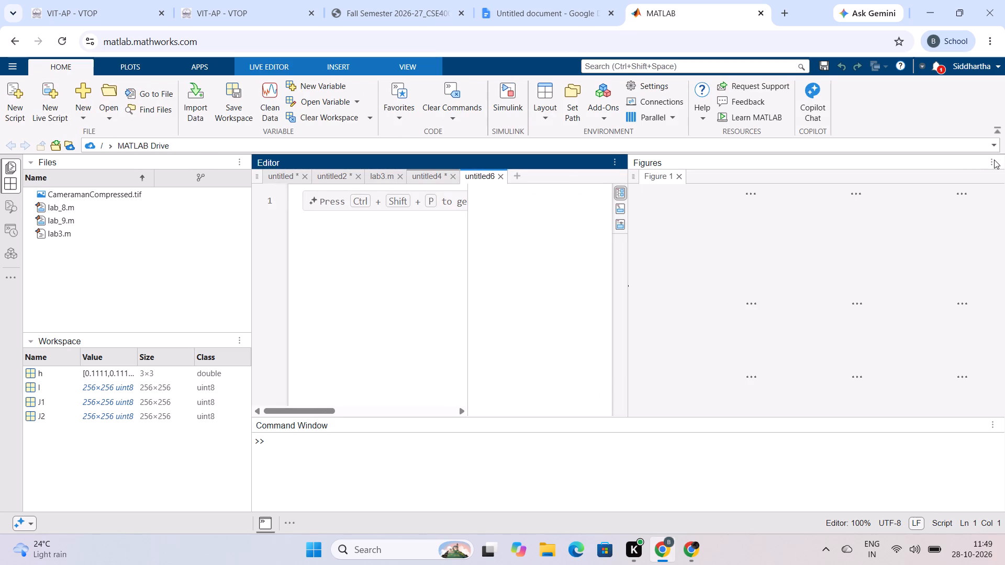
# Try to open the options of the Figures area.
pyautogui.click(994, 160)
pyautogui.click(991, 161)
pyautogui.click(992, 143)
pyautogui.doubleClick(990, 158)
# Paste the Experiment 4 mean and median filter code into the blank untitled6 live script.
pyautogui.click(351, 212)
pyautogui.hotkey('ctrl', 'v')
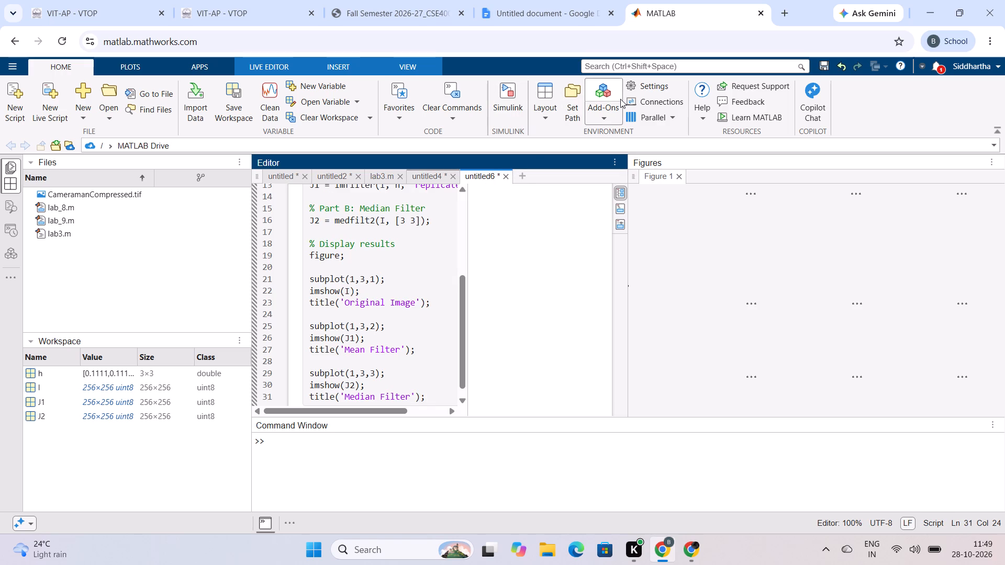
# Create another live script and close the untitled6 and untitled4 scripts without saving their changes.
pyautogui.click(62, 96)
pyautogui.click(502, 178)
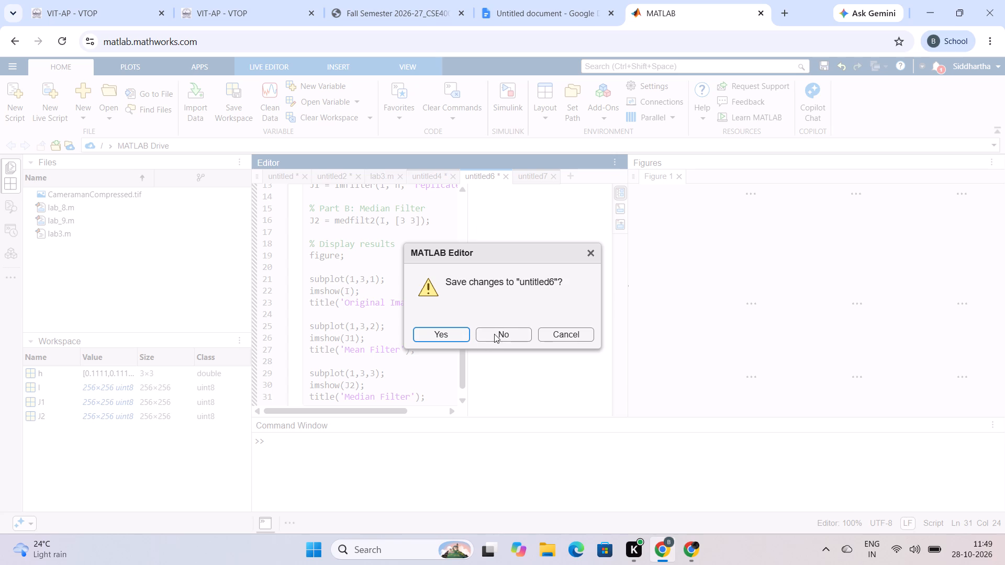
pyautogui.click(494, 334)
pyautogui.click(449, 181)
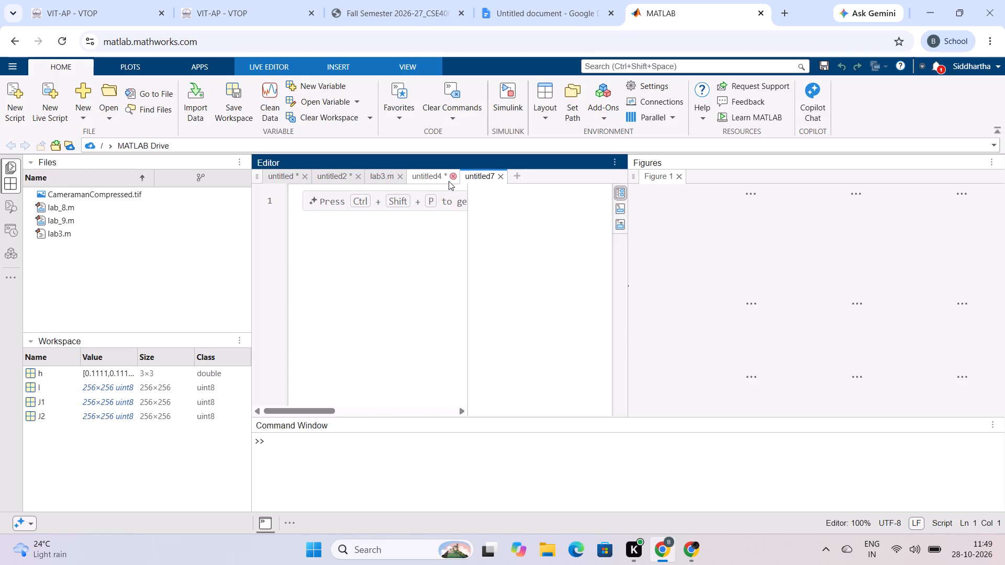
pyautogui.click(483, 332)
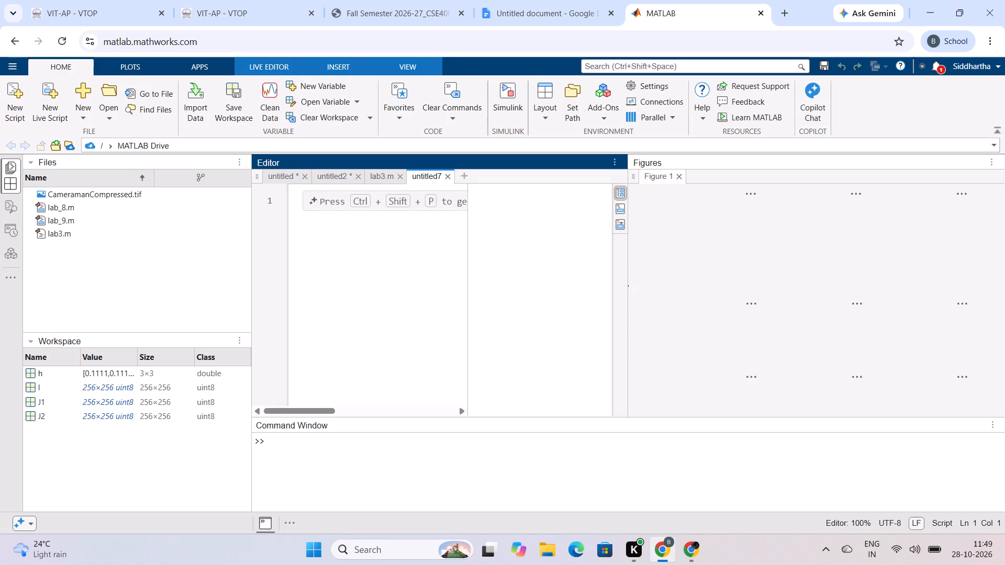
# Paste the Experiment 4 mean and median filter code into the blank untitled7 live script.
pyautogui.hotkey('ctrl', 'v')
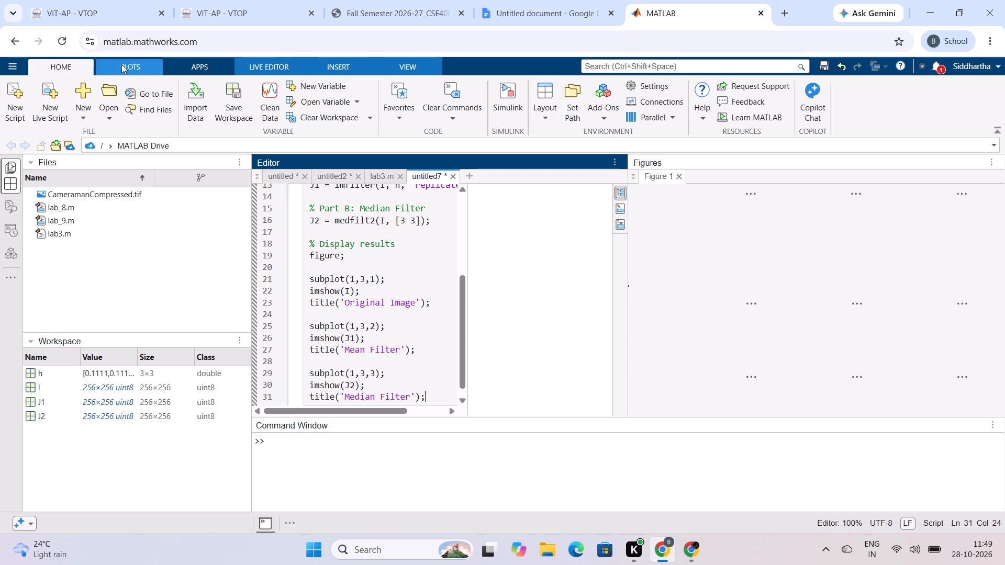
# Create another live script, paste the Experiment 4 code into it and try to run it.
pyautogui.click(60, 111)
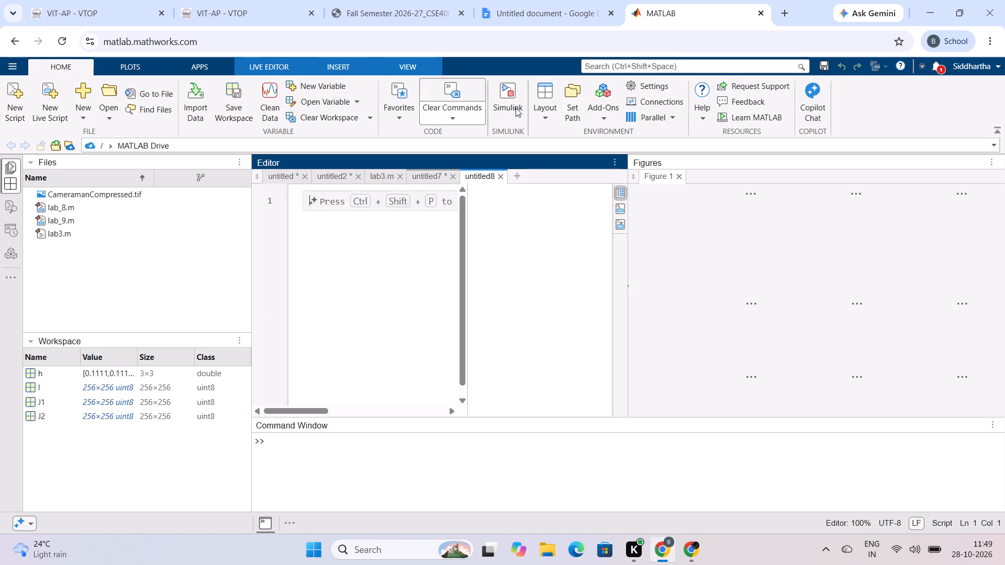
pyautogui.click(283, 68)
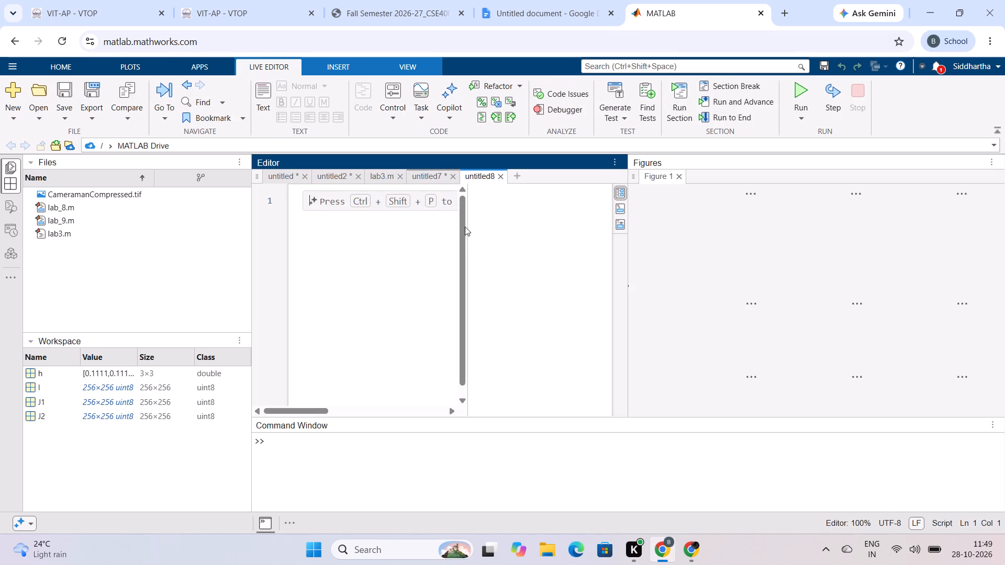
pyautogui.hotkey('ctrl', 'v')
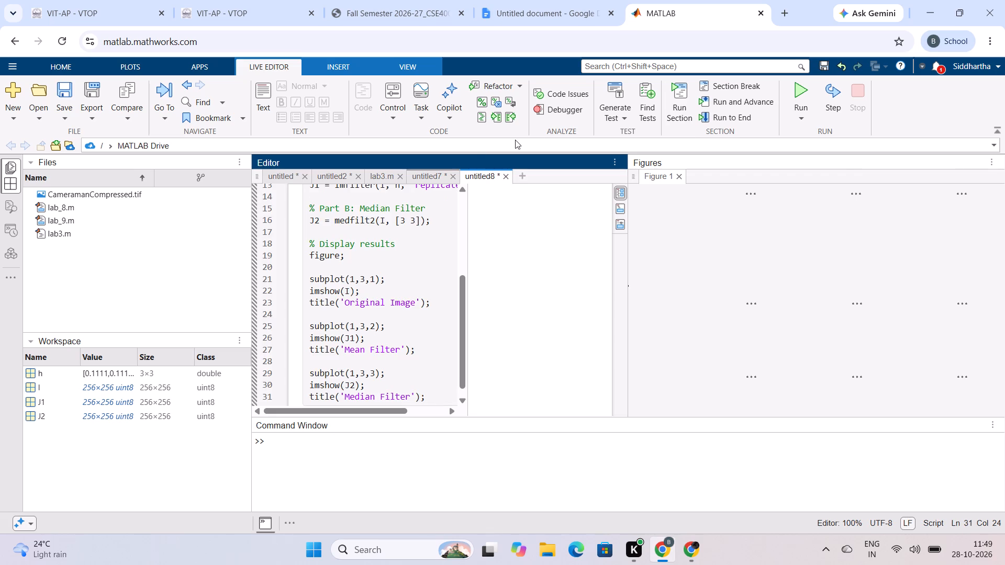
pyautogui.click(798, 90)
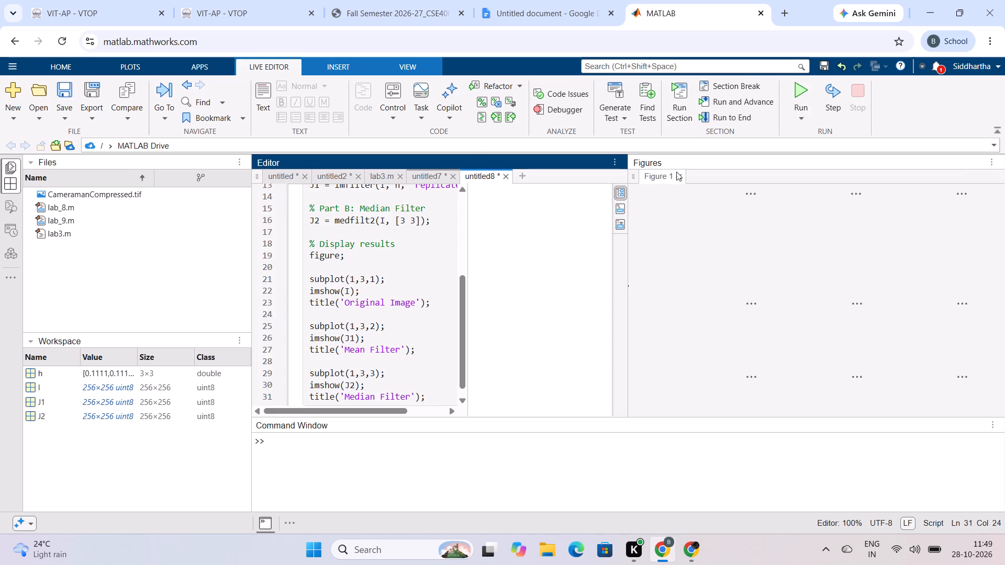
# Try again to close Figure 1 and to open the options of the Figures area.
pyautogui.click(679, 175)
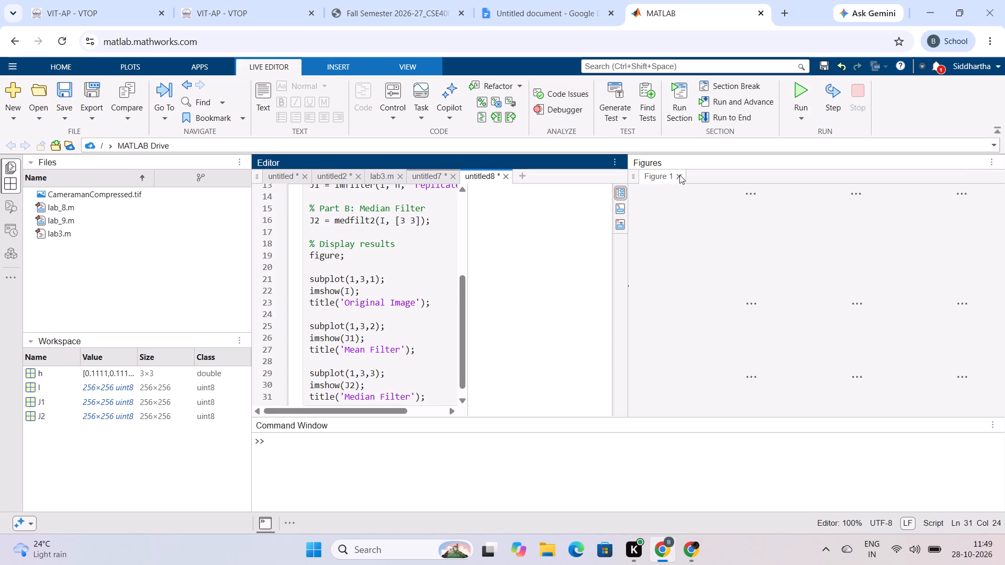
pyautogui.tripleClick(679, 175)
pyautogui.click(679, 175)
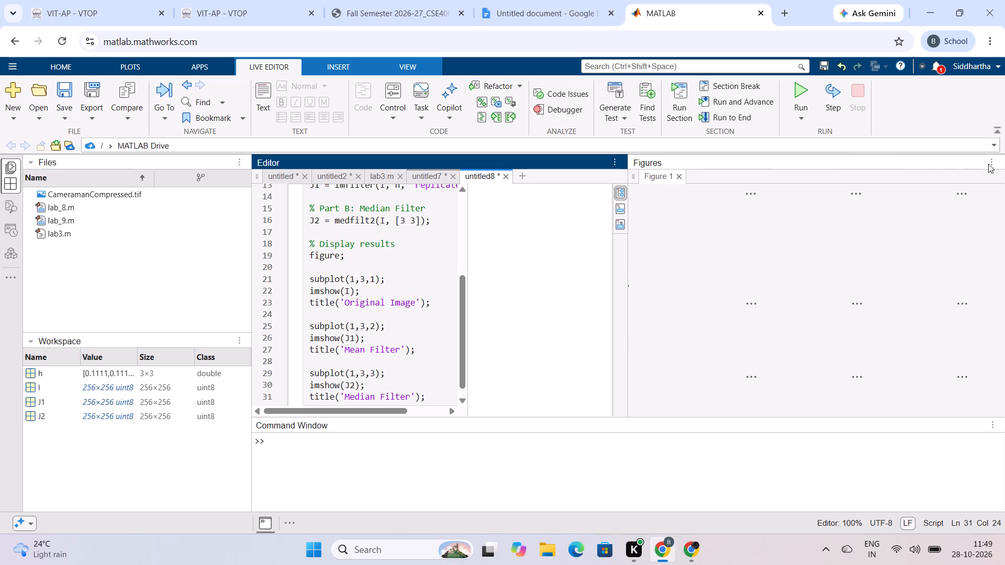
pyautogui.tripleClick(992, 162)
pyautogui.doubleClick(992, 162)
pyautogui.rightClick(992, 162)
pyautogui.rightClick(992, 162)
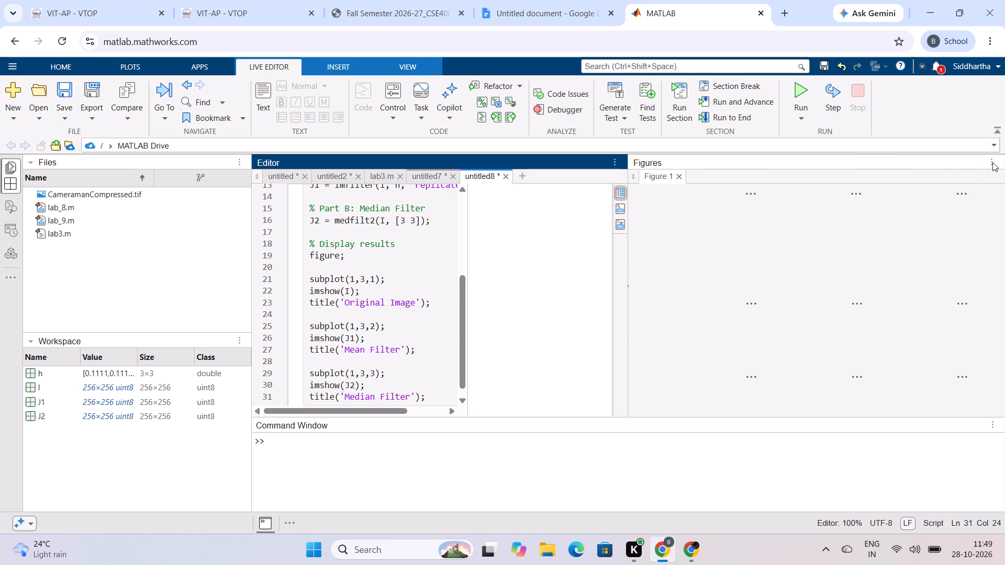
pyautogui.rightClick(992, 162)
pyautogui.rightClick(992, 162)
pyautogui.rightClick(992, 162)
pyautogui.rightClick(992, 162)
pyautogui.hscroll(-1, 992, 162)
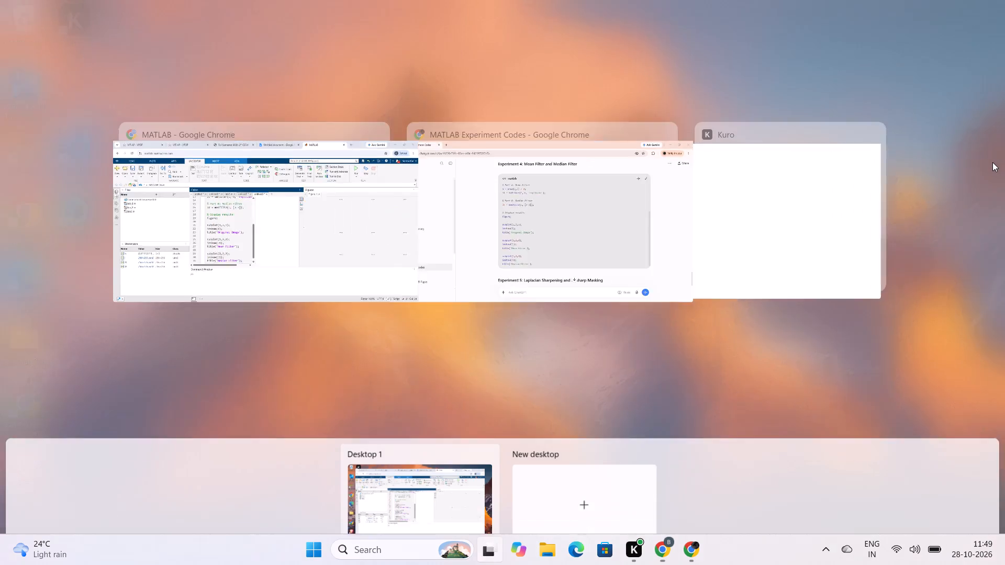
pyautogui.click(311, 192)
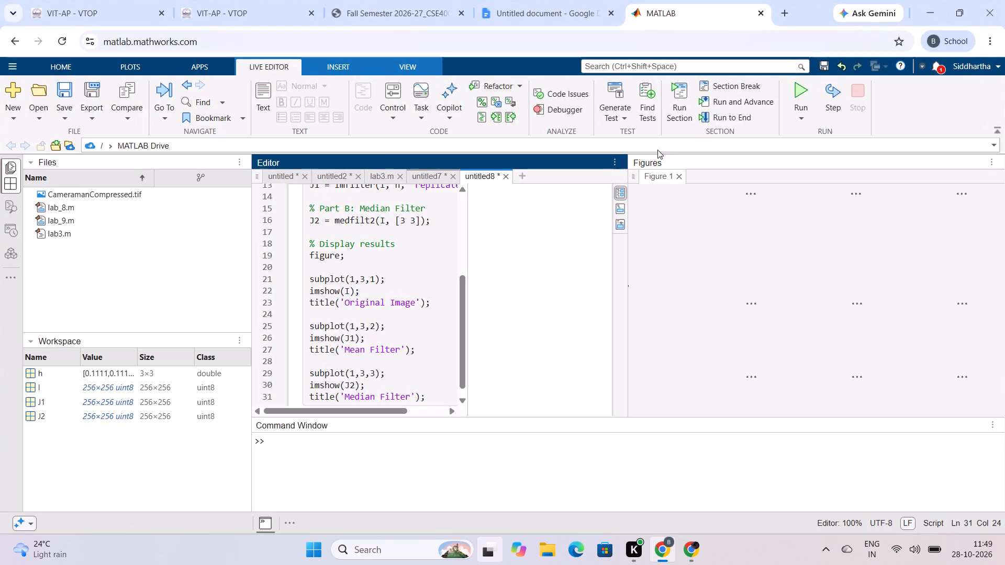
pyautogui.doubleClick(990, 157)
# Open the lab_8.m file from MATLAB Drive.
pyautogui.click(84, 214)
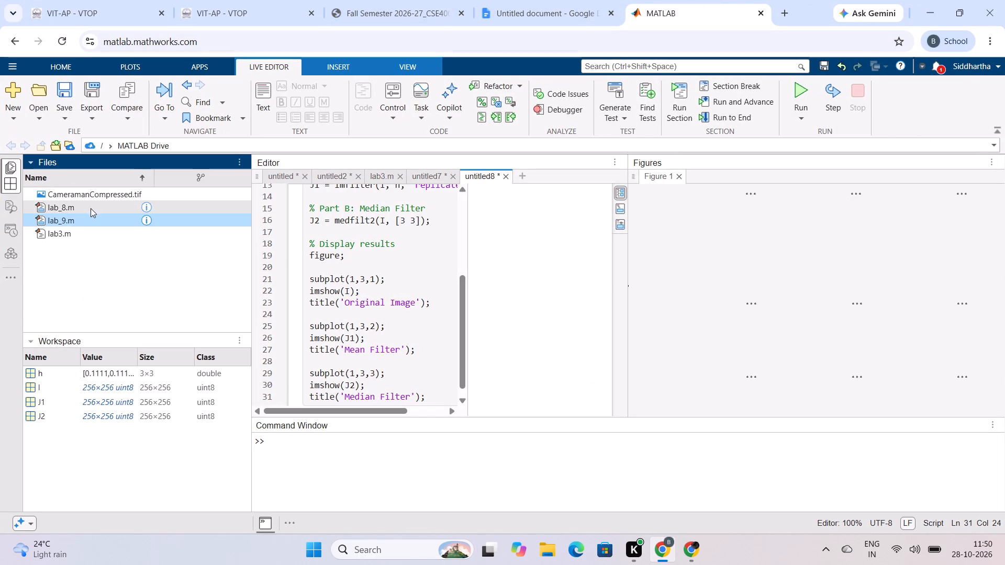
pyautogui.doubleClick(91, 208)
pyautogui.click(91, 208)
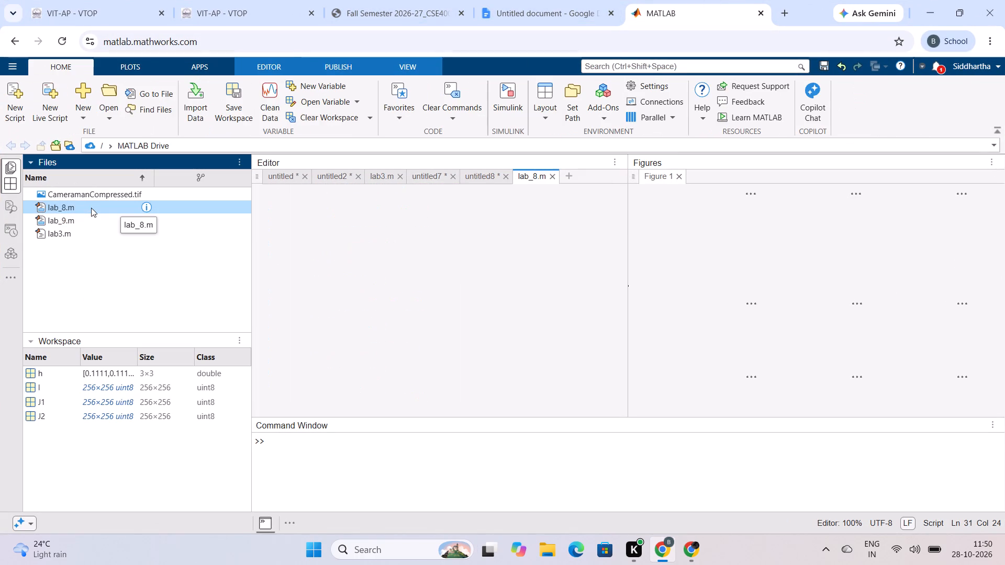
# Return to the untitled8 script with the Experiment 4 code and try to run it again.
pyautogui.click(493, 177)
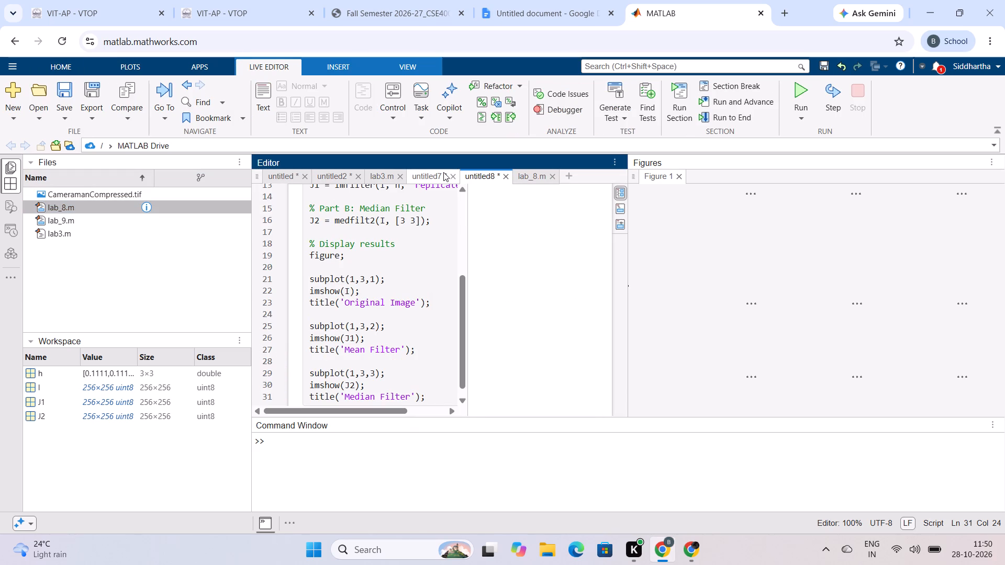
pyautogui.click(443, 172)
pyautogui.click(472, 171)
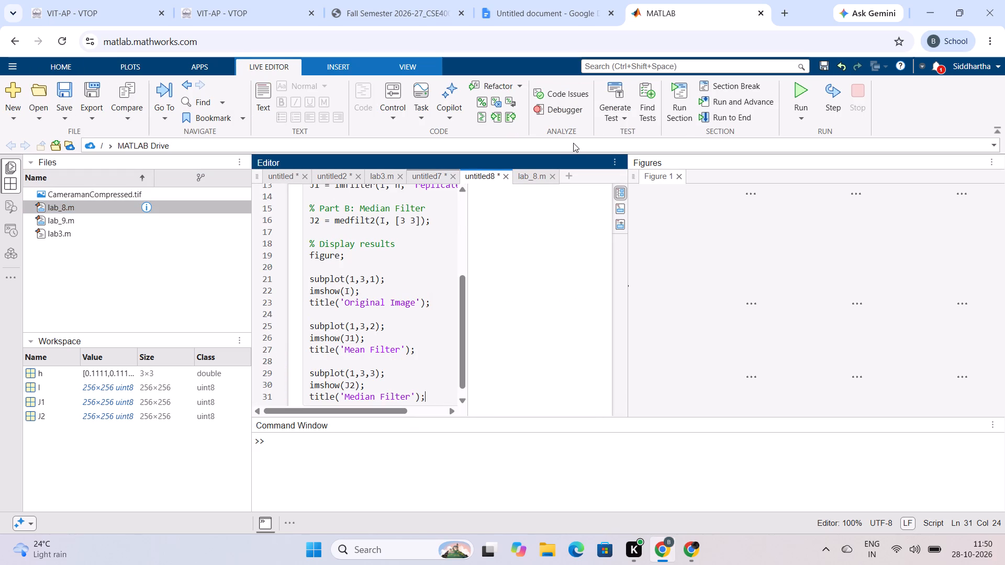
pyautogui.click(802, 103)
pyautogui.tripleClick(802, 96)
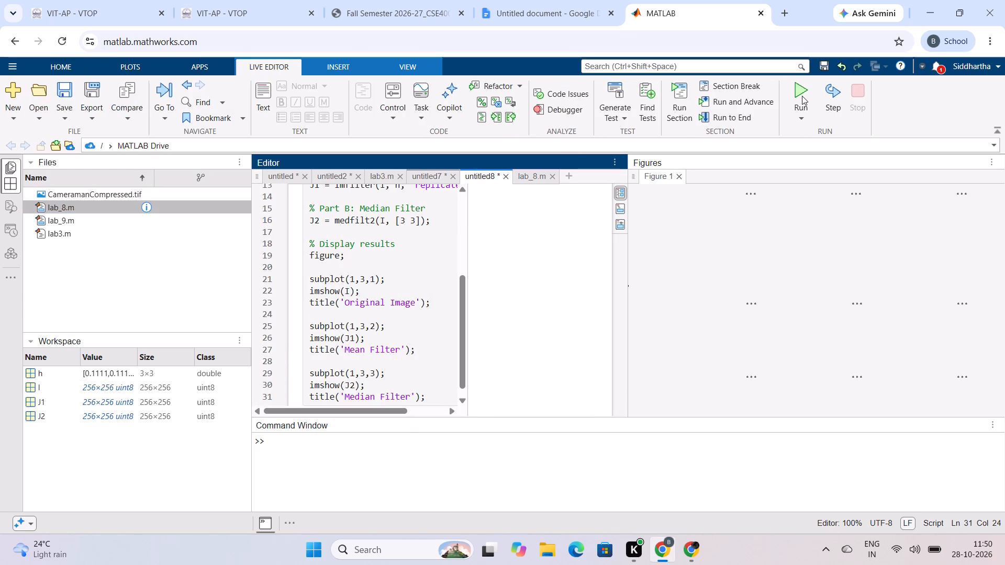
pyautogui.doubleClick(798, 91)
# Close the MATLAB browser tab, leaving the site without saving the changes.
pyautogui.click(763, 9)
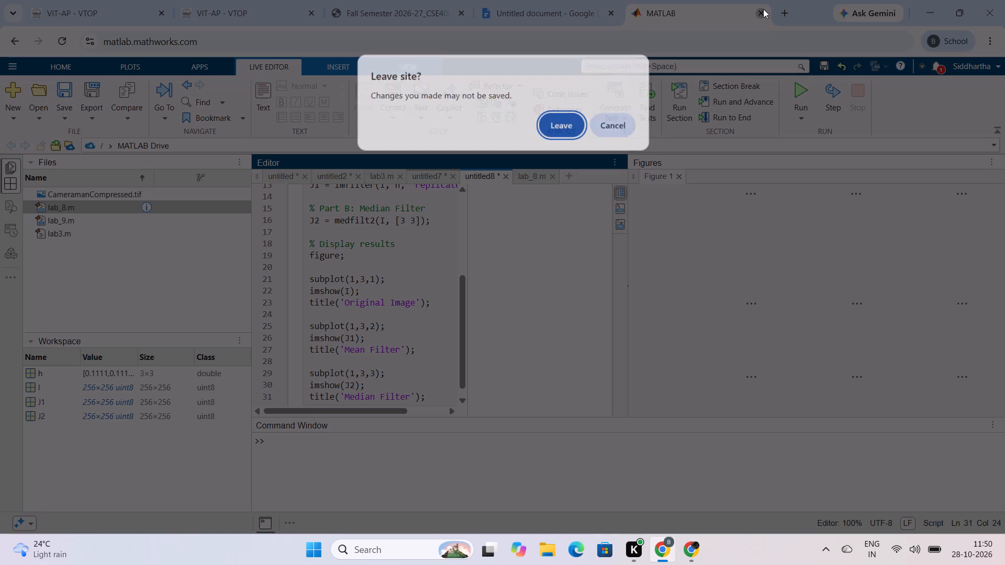
pyautogui.click(568, 115)
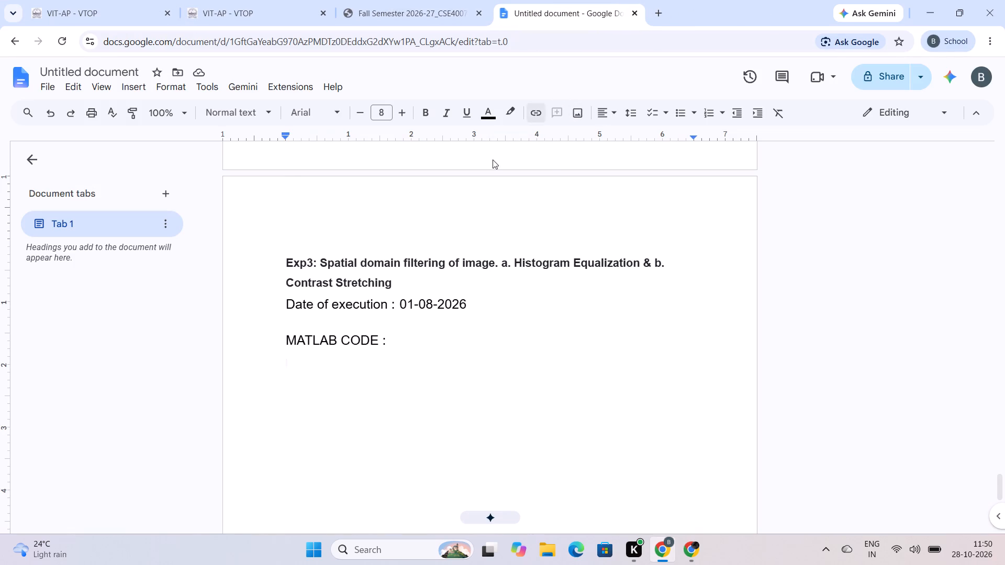
pyautogui.scroll(-2, 358, 332)
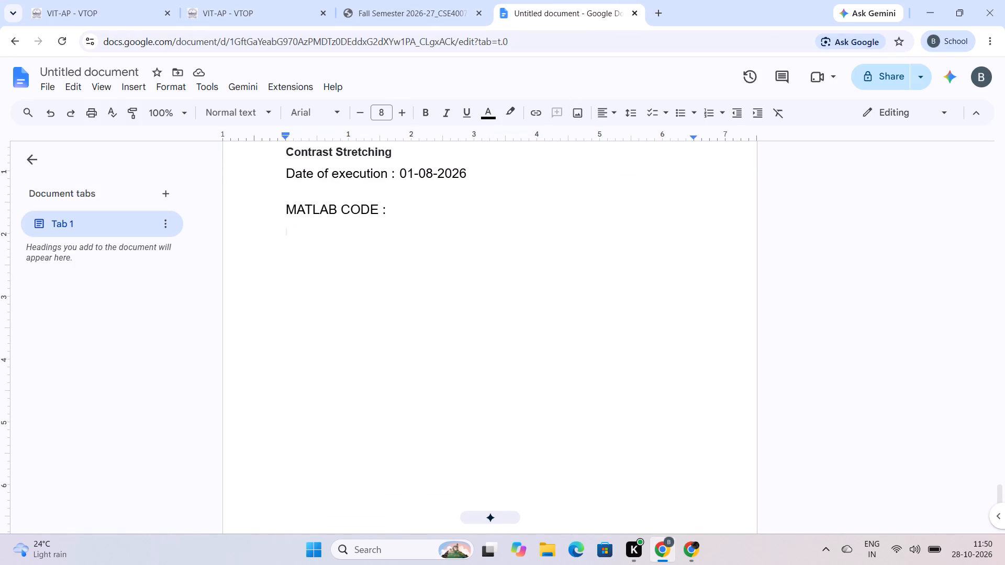
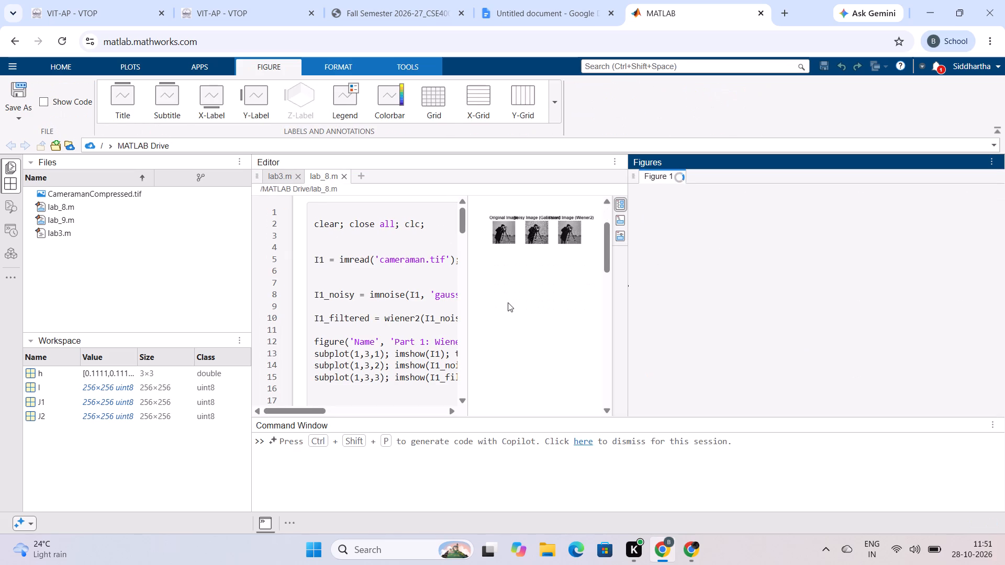
# Open the lab3.m script in the editor and run it.
pyautogui.click(278, 183)
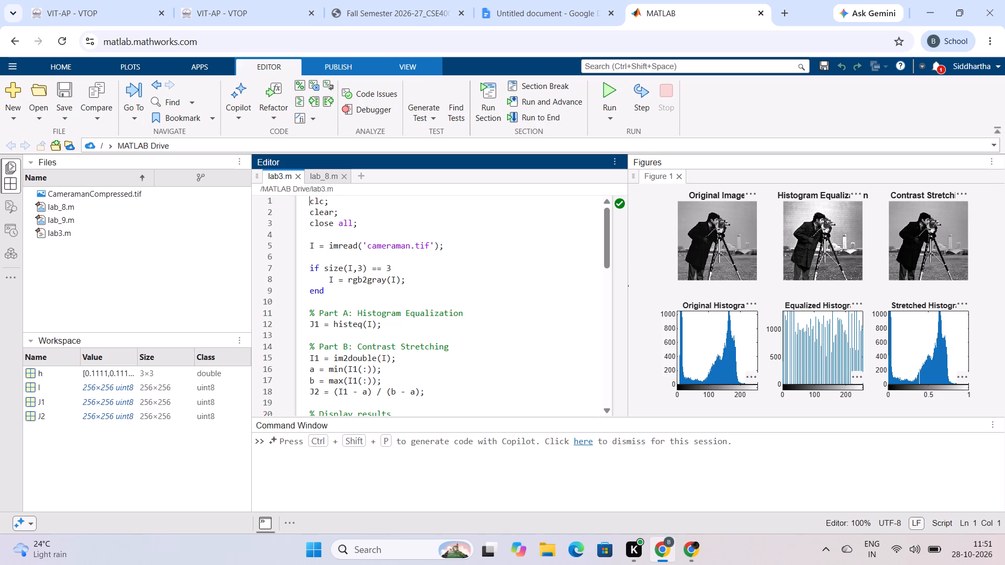
pyautogui.scroll(-6, 457, 292)
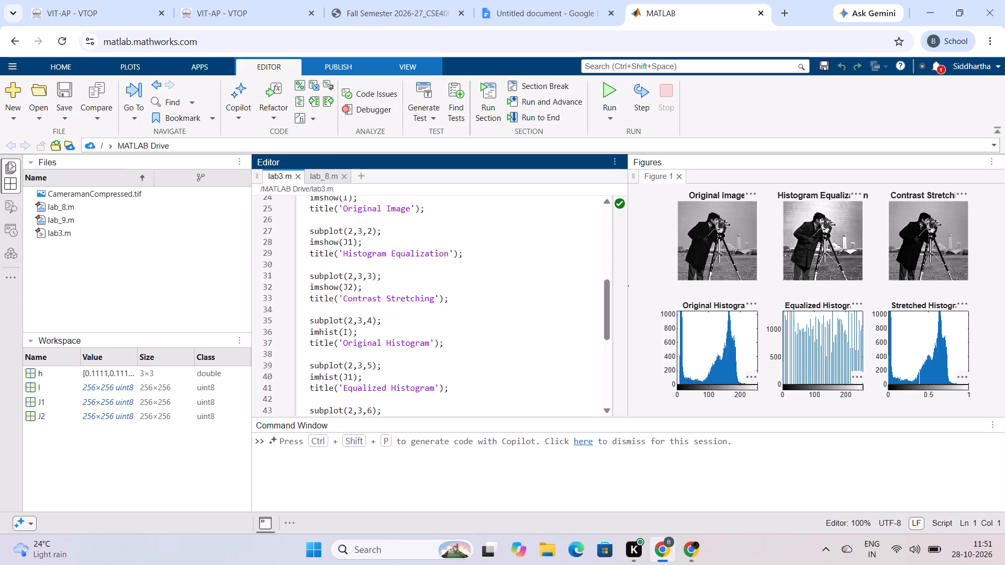
pyautogui.scroll(-5, 457, 292)
pyautogui.scroll(10, 460, 291)
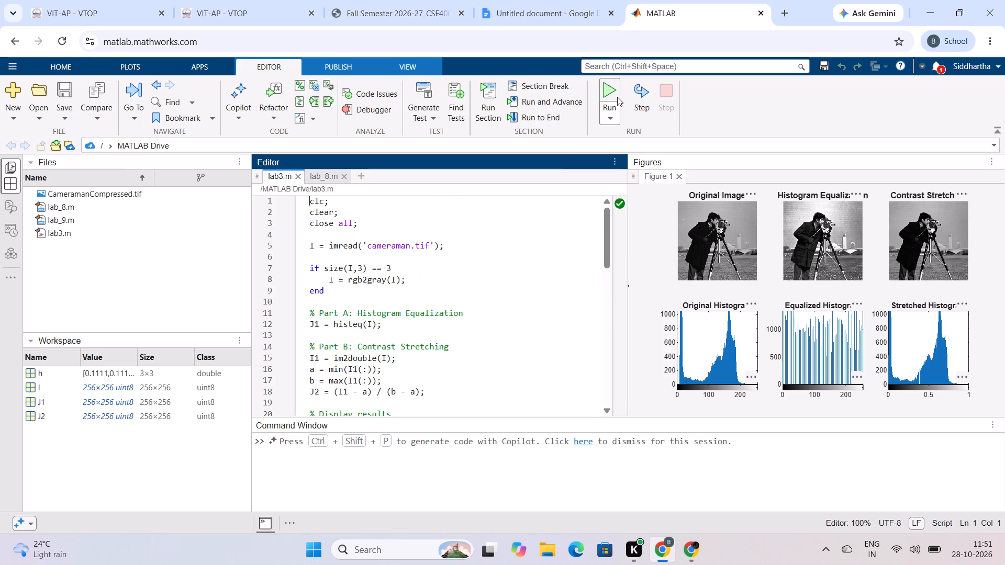
pyautogui.click(617, 97)
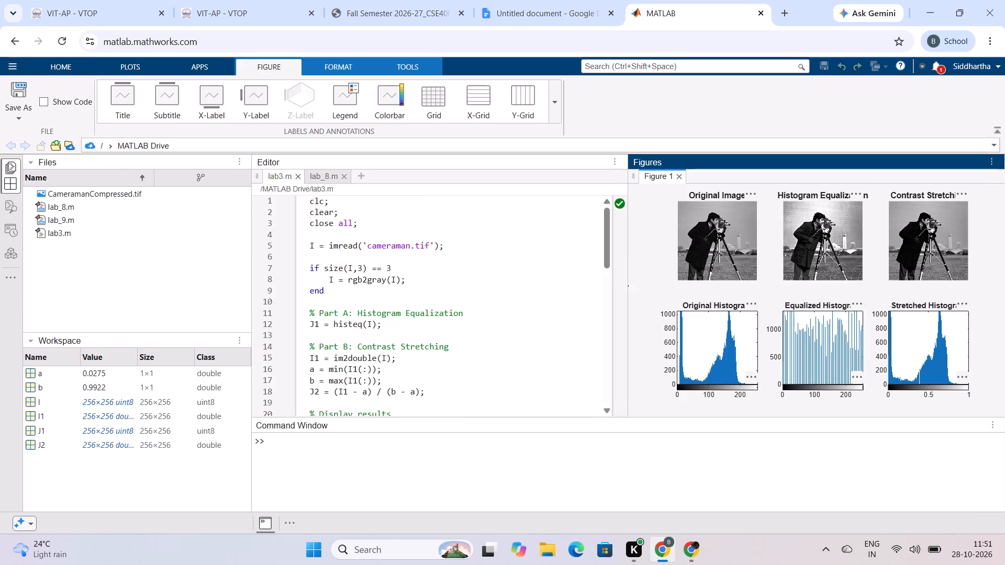
# Capture a screenshot of the area showing the lab3.m code and the Figure 1 output side by side.
pyautogui.scroll(-4, 827, 322)
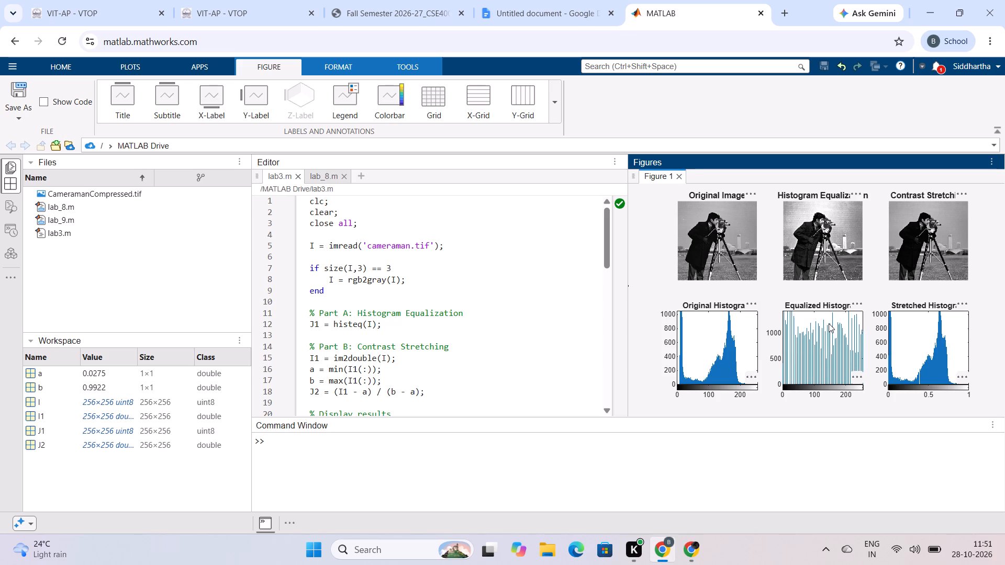
pyautogui.scroll(-2, 829, 323)
pyautogui.click(969, 261)
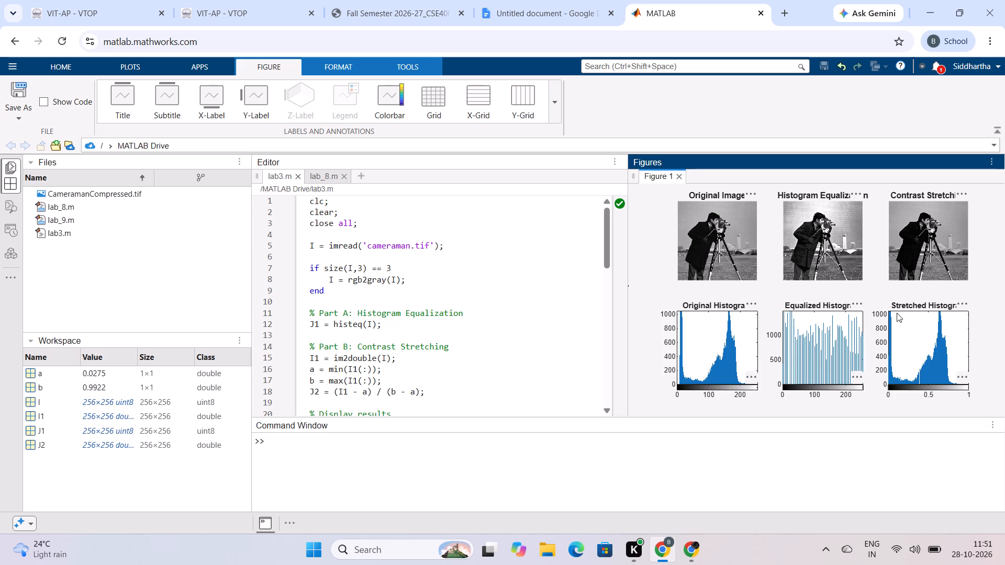
pyautogui.scroll(4, 897, 314)
pyautogui.scroll(-5, 897, 314)
pyautogui.press('shift+super+s')
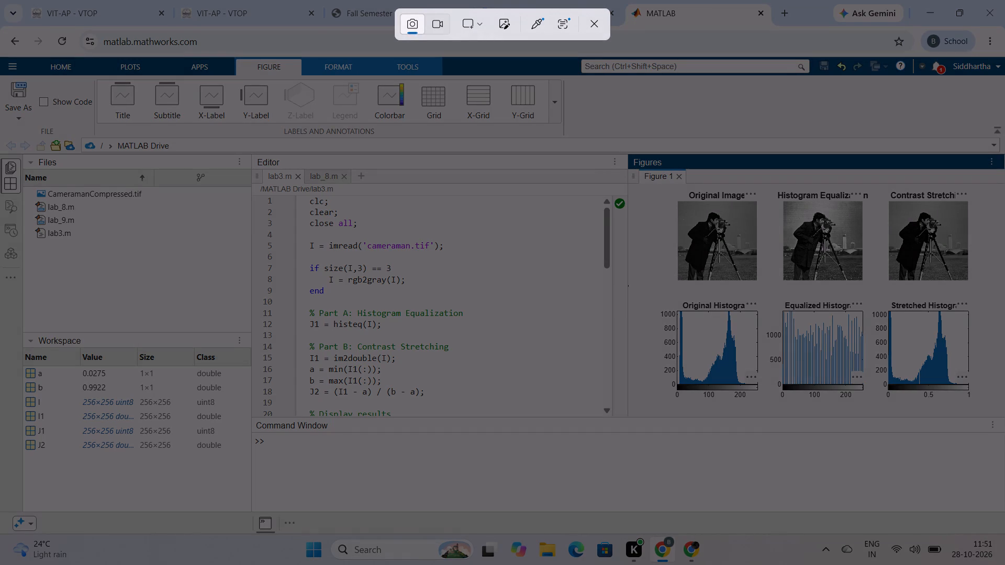
pyautogui.moveTo(249, 154); pyautogui.dragTo(973, 450)
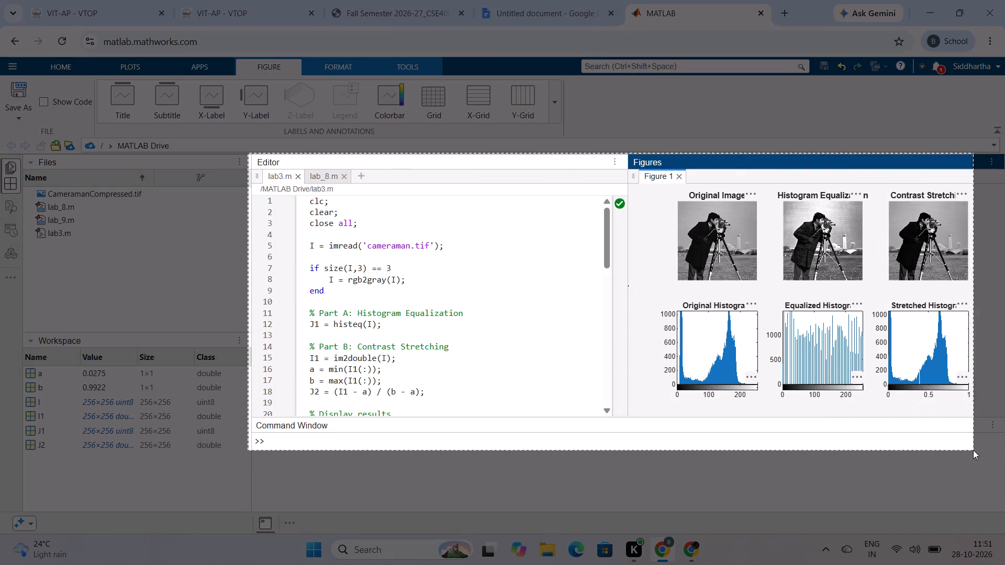
pyautogui.moveTo(973, 450); pyautogui.dragTo(1004, 433)
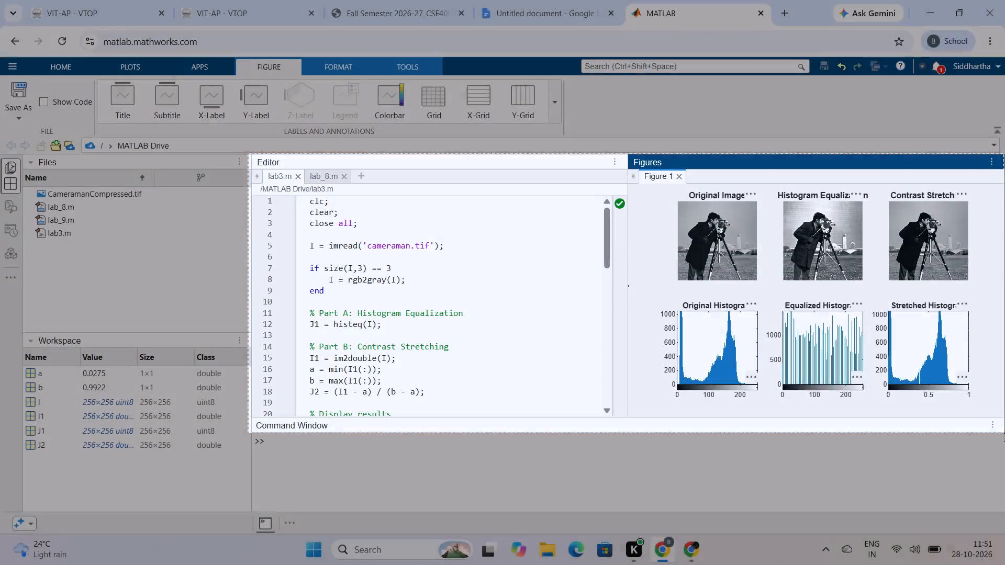
pyautogui.click(552, 2)
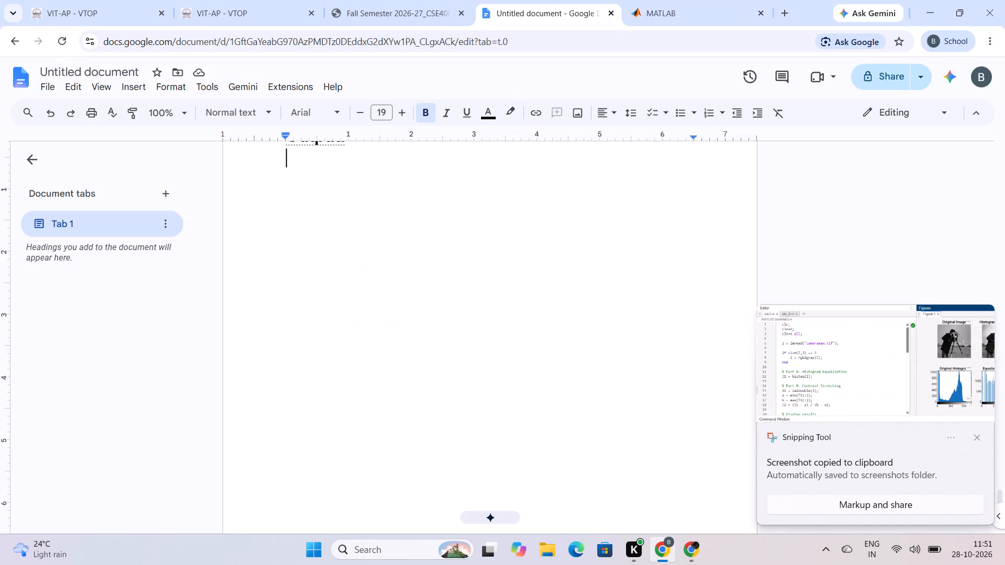
pyautogui.scroll(-2, 429, 367)
pyautogui.scroll(3, 416, 353)
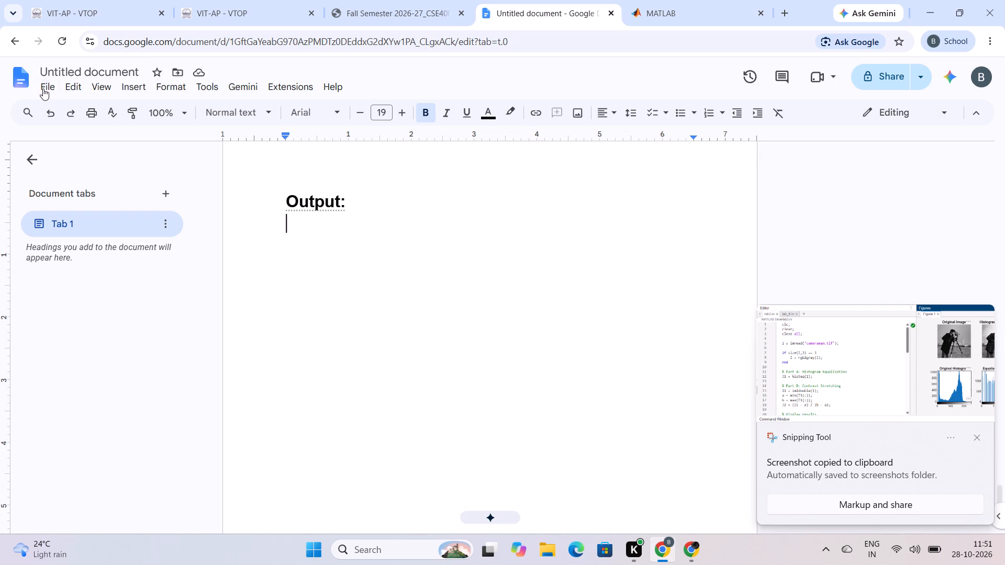
pyautogui.click(124, 93)
pyautogui.click(154, 109)
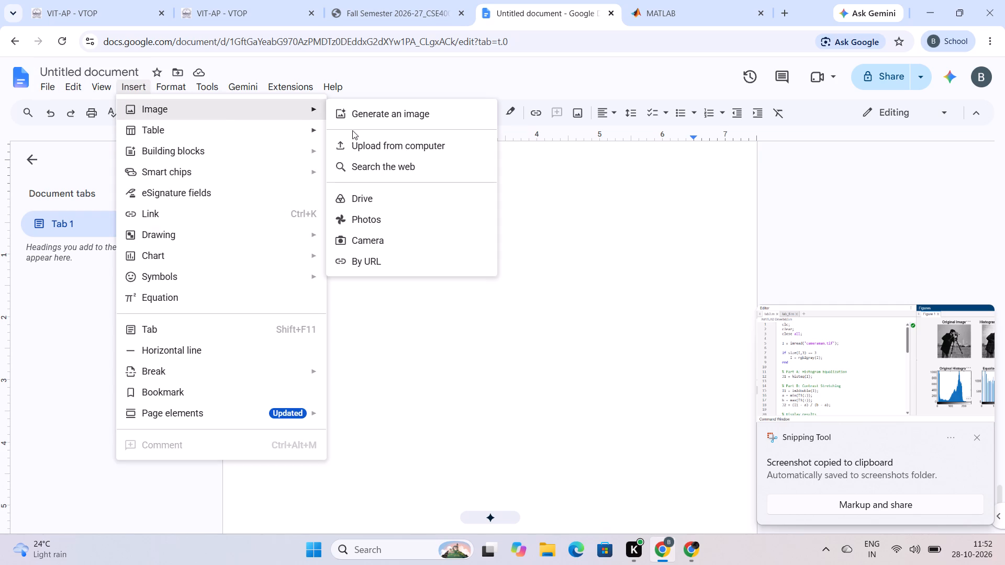
pyautogui.click(371, 139)
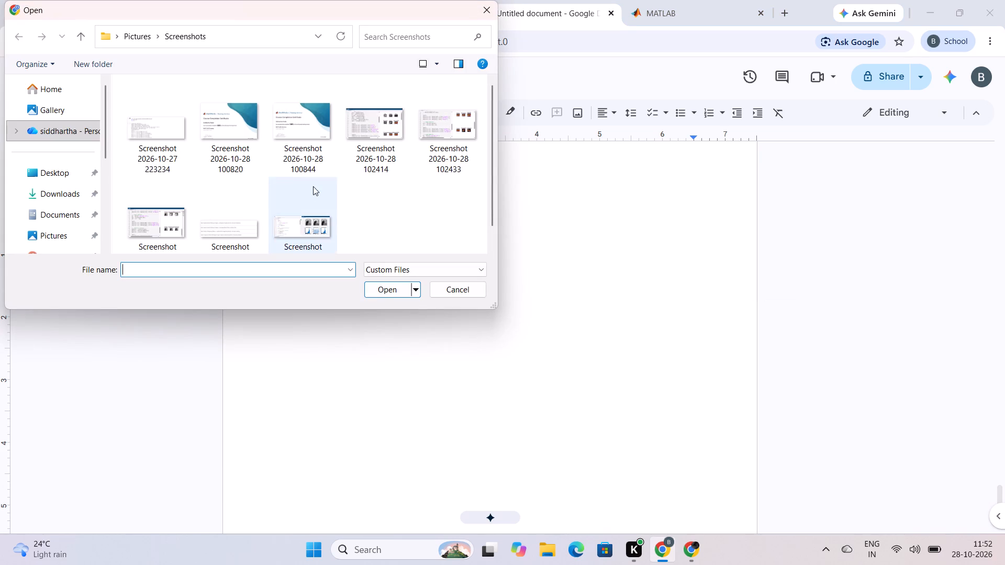
pyautogui.click(311, 230)
pyautogui.click(382, 296)
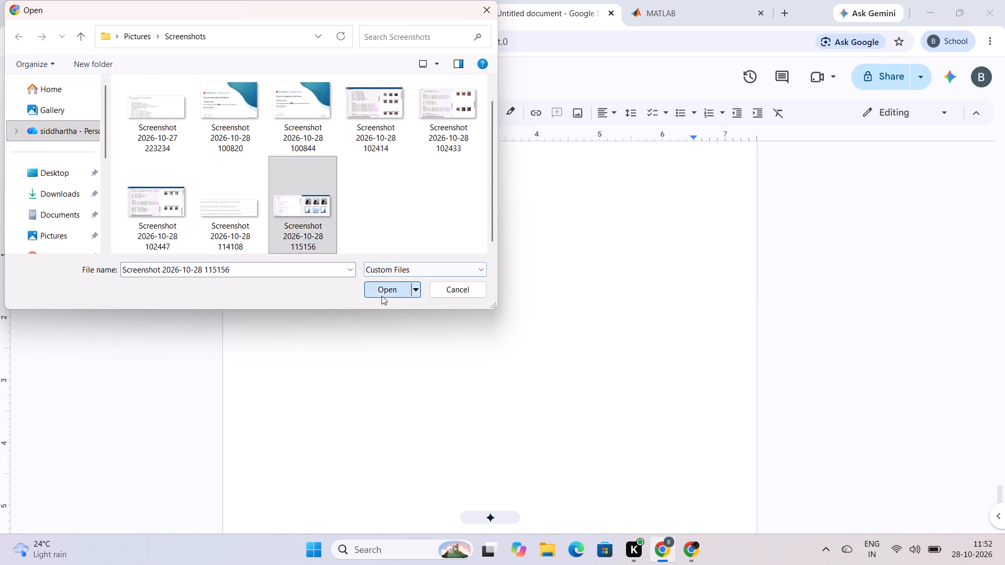
pyautogui.scroll(-1, 380, 290)
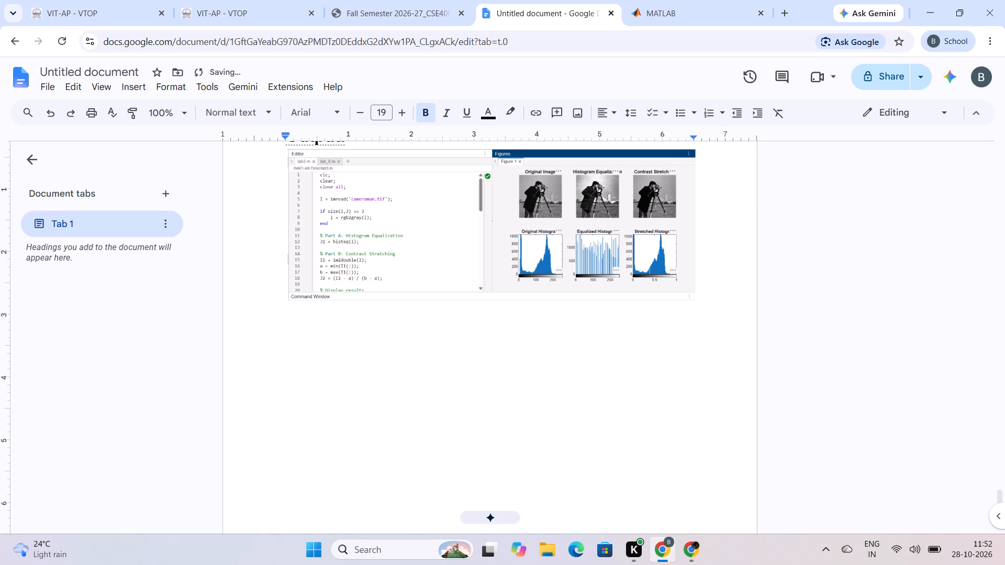
pyautogui.press('Return')
pyautogui.press('Return')
pyautogui.press('Return')
# Copy the Exp4 title line, about averaging (mean) and median filters, from the LIST OF EXPERIMENTS.
pyautogui.scroll(14, 707, 330)
pyautogui.scroll(9, 703, 328)
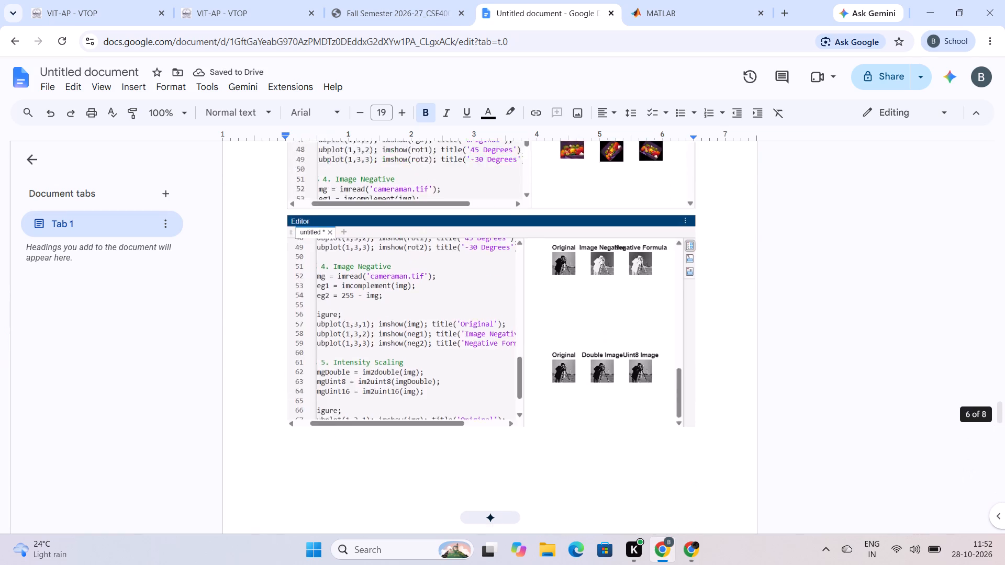
pyautogui.scroll(19, 703, 328)
pyautogui.scroll(12, 703, 328)
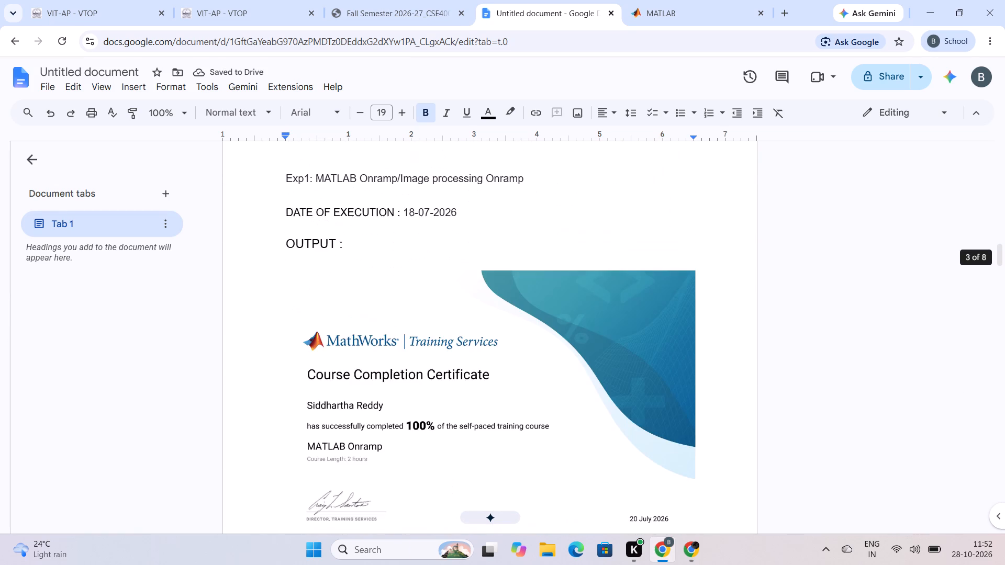
pyautogui.scroll(13, 703, 328)
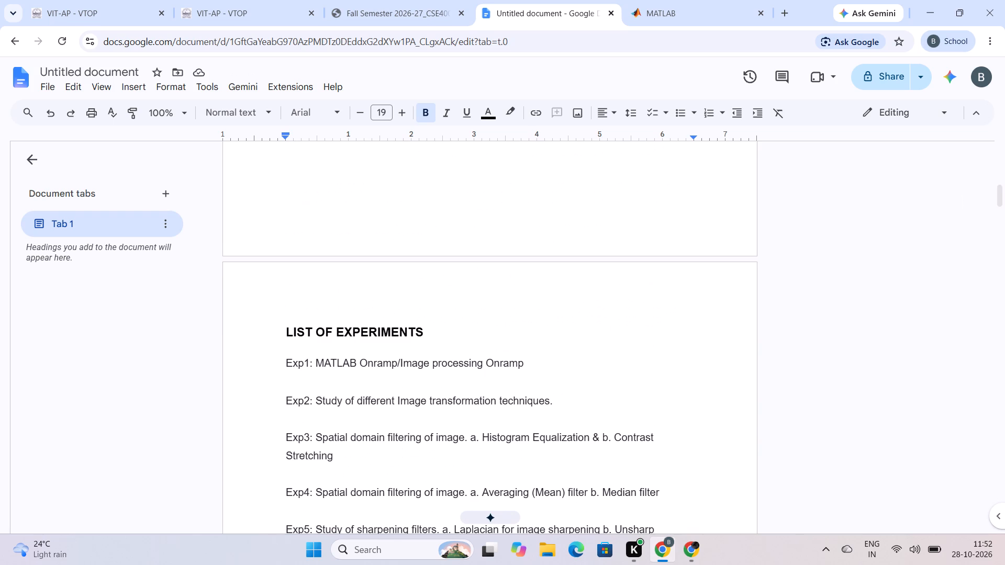
pyautogui.scroll(-3, 506, 384)
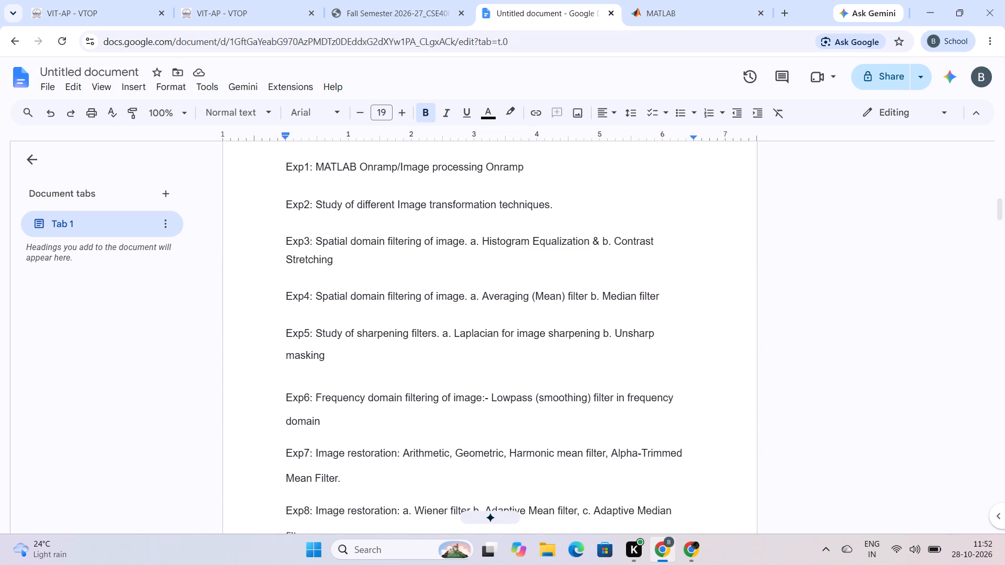
pyautogui.click(282, 282)
pyautogui.doubleClick(295, 275)
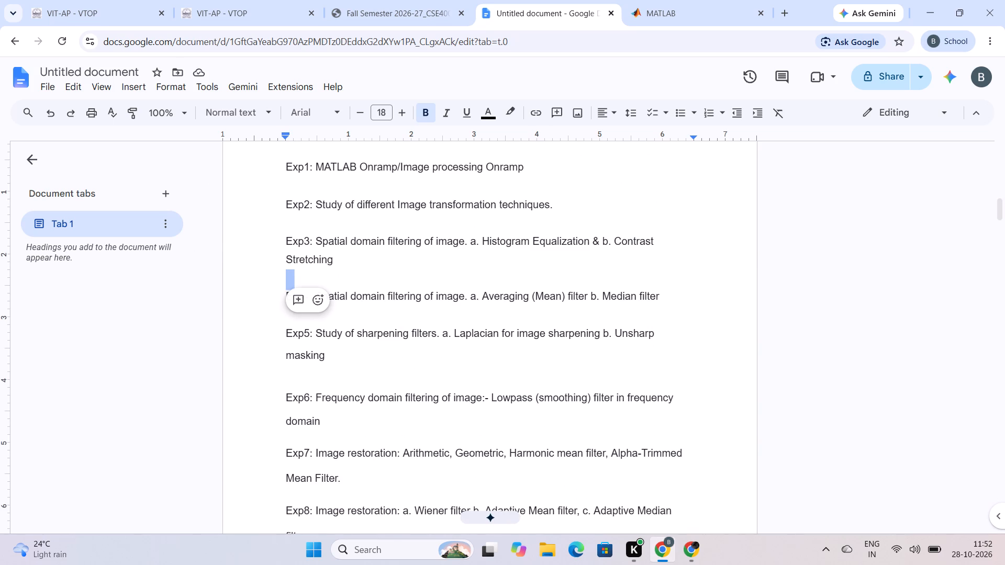
pyautogui.doubleClick(382, 279)
pyautogui.doubleClick(374, 297)
pyautogui.doubleClick(374, 297)
pyautogui.tripleClick(374, 297)
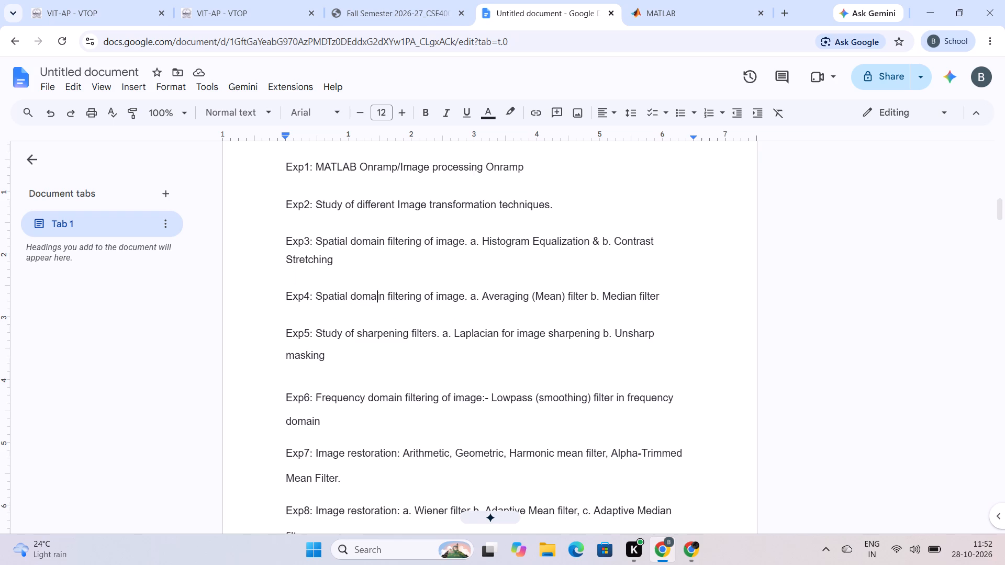
pyautogui.hotkey('ctrl', 'c')
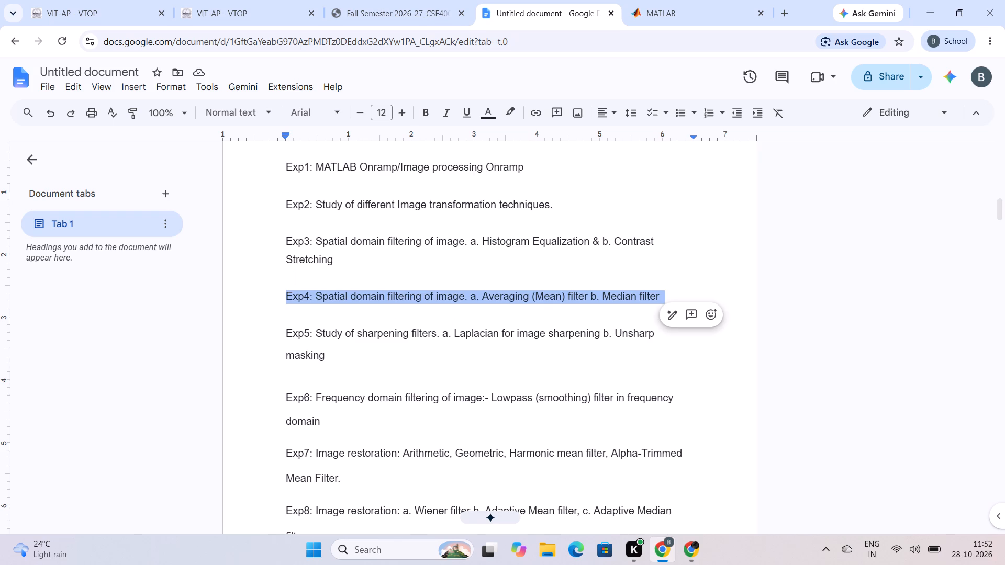
# Remove surplus blank lines below the Experiment 3 output screenshot and paste the copied Exp4 title there.
pyautogui.scroll(-20, 374, 297)
pyautogui.scroll(-9, 374, 297)
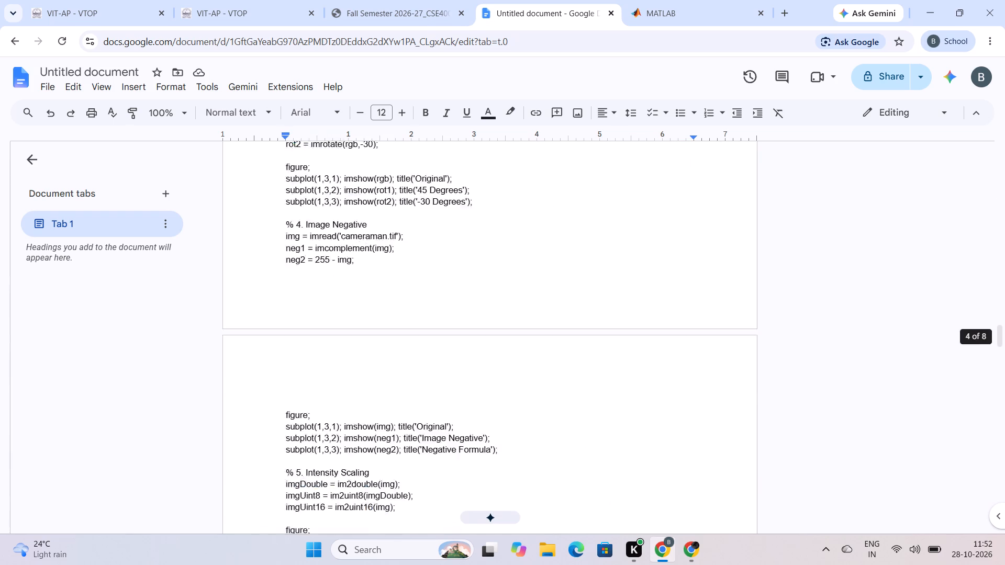
pyautogui.scroll(-20, 368, 312)
pyautogui.scroll(-15, 368, 312)
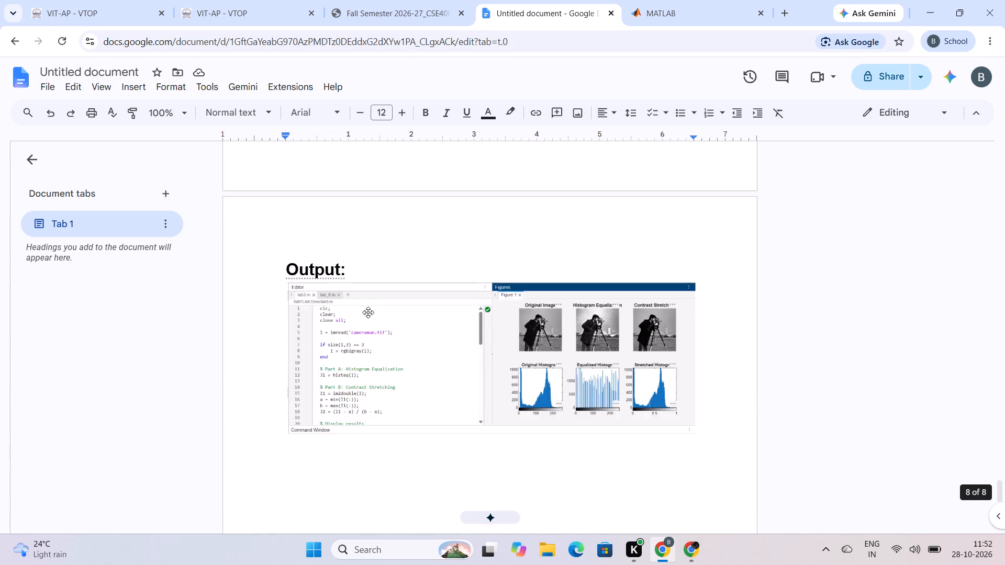
pyautogui.scroll(-9, 368, 312)
pyautogui.scroll(6, 368, 312)
pyautogui.click(320, 408)
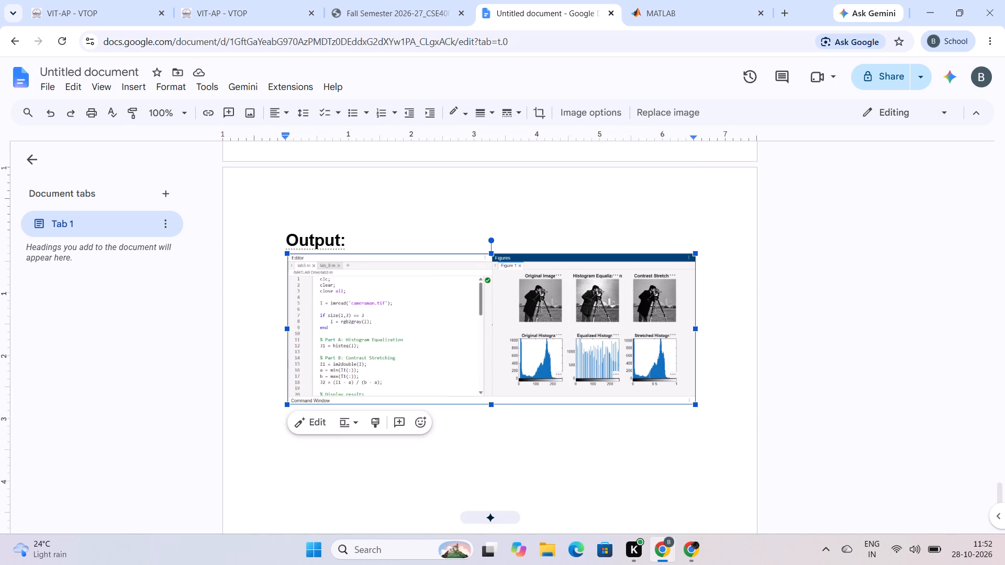
pyautogui.scroll(-2, 320, 408)
pyautogui.click(332, 376)
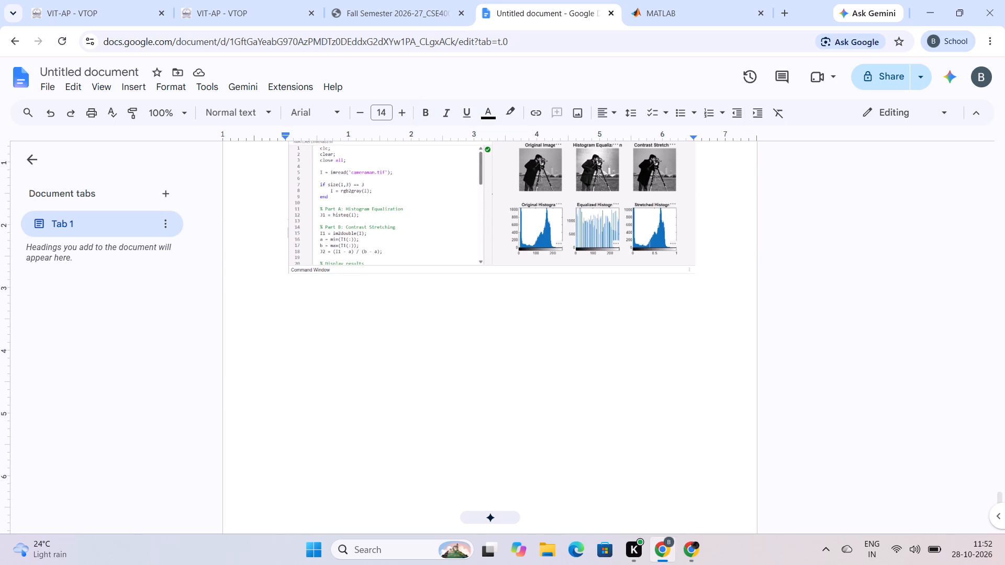
pyautogui.press('BackSpace')
pyautogui.press('BackSpace')
pyautogui.press('BackSpace')
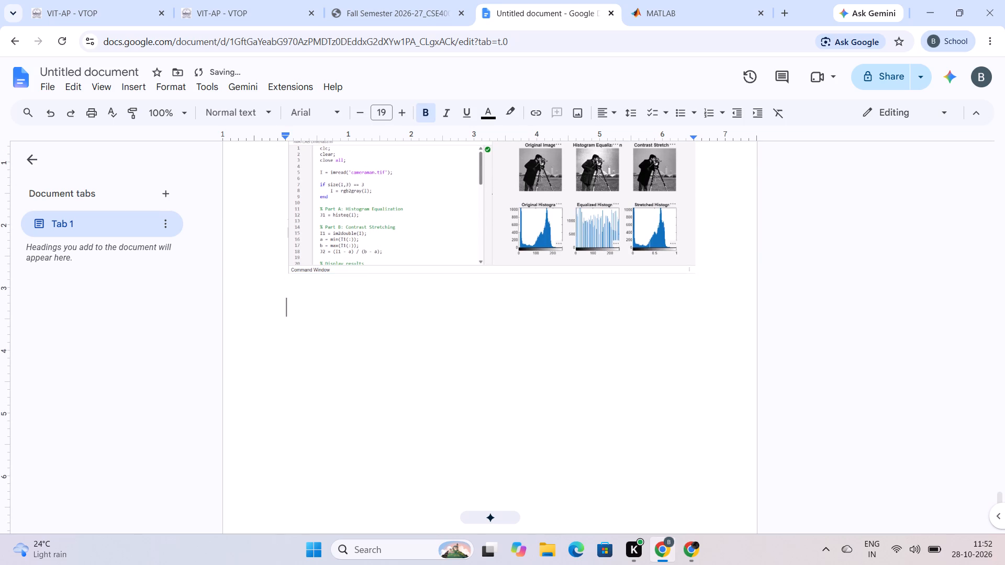
pyautogui.hotkey('ctrl', 'v')
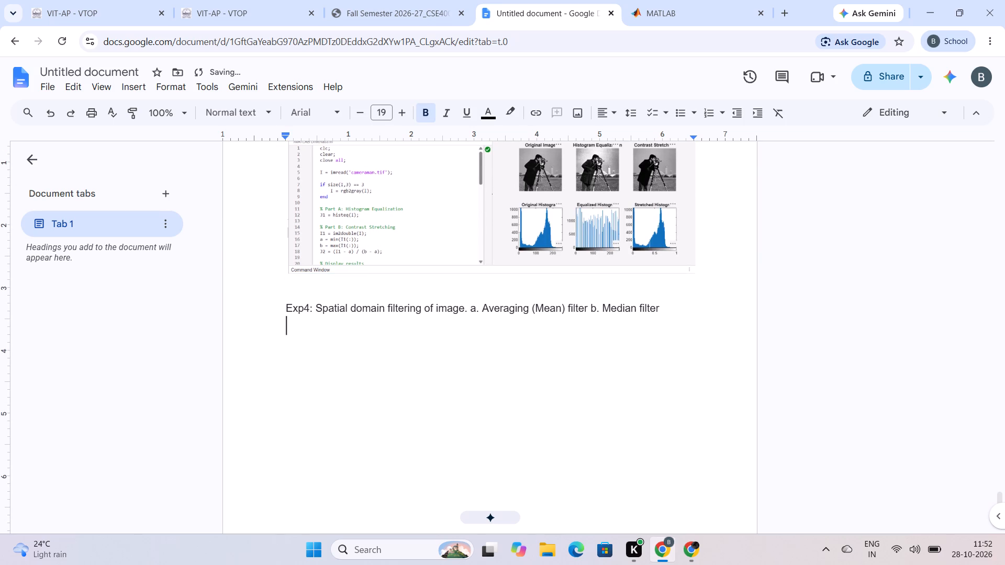
# Format the pasted Exp4 title below the output screenshot as 14-point bold text.
pyautogui.click(283, 306)
pyautogui.doubleClick(283, 306)
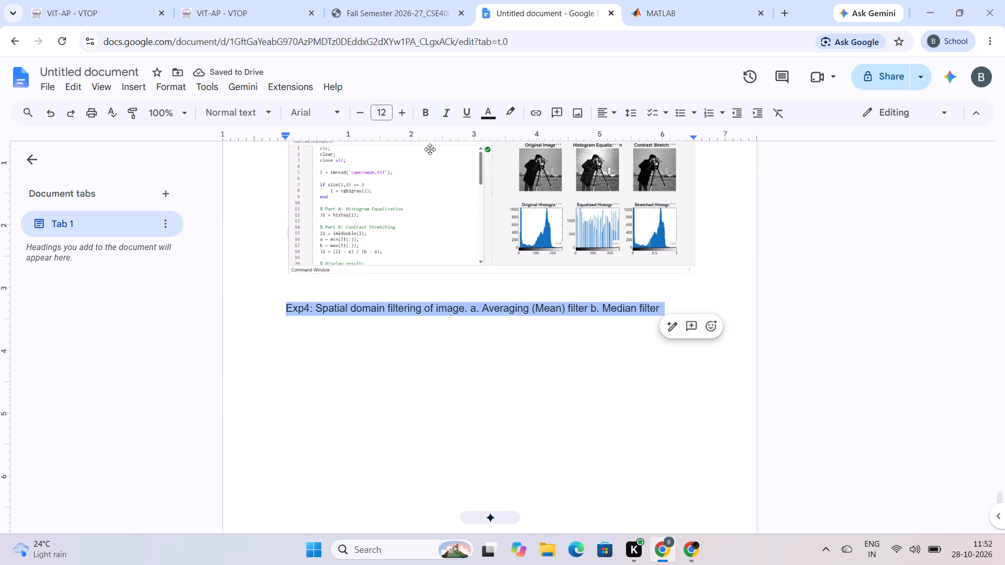
pyautogui.doubleClick(400, 110)
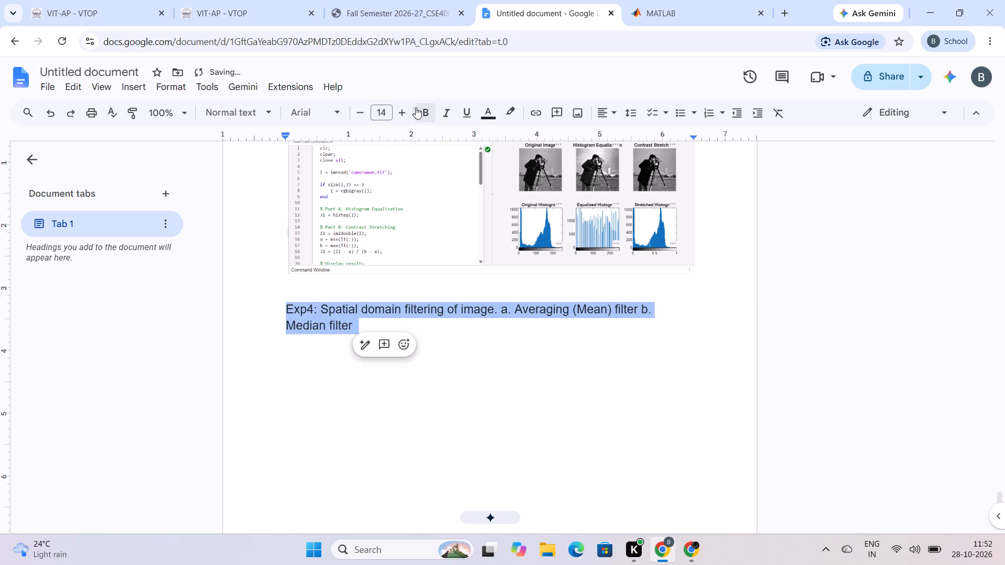
pyautogui.click(403, 108)
pyautogui.click(363, 116)
pyautogui.click(430, 118)
pyautogui.click(421, 326)
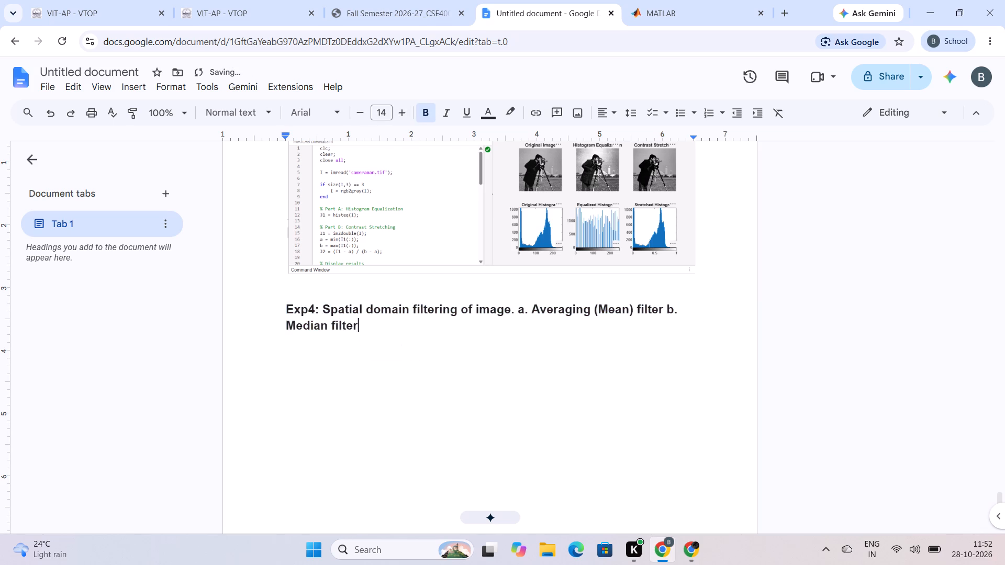
# Add the heading "Matlab Code :" below the Exp4 title, leaving a blank line between them.
pyautogui.press('Return')
pyautogui.press('Return')
pyautogui.write('ma')
pyautogui.press('BackSpace')
pyautogui.press('BackSpace')
pyautogui.write('atlab')
pyautogui.press('space')
pyautogui.write('Code :')
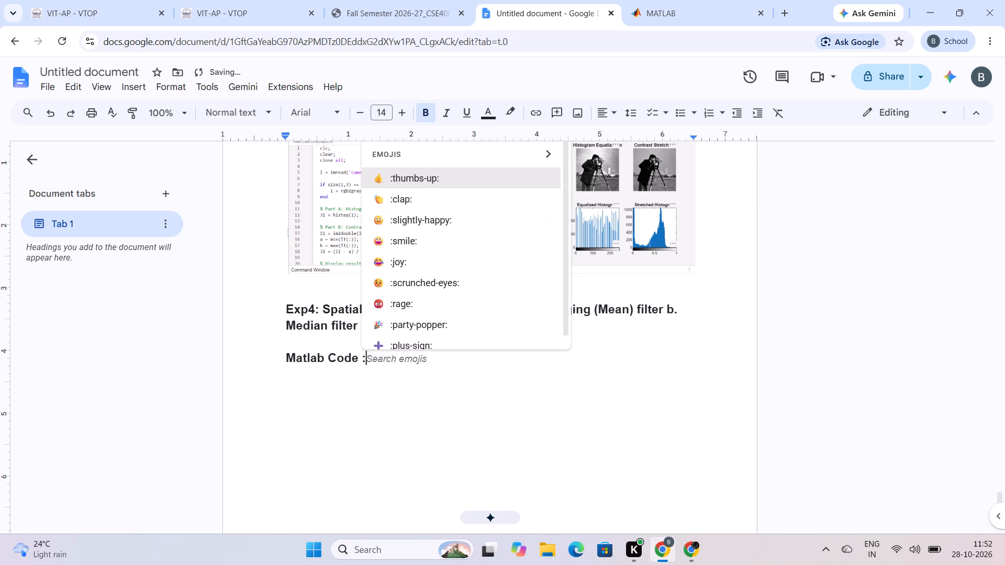
pyautogui.press('space')
pyautogui.press('Return')
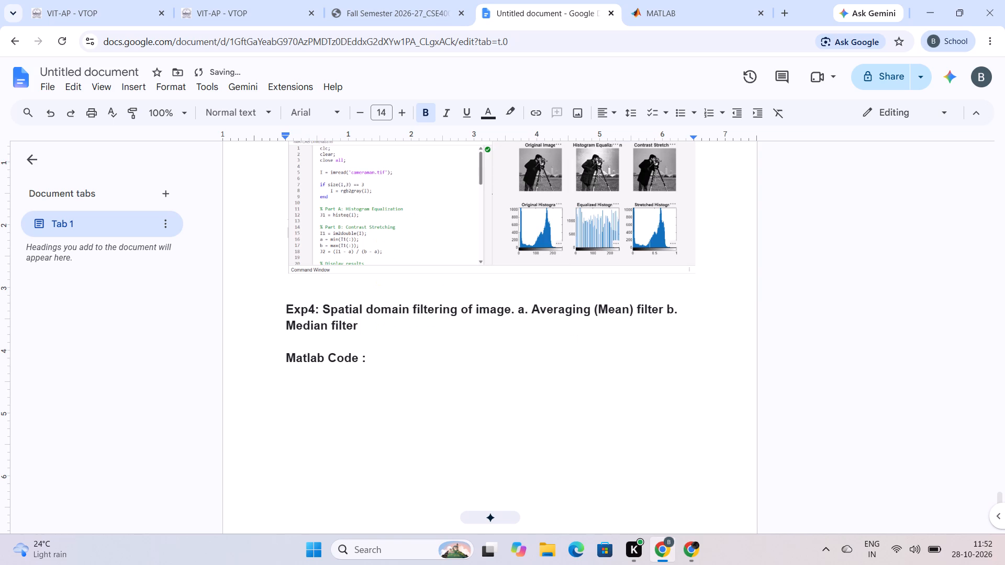
pyautogui.scroll(-3, 420, 326)
pyautogui.click(400, 9)
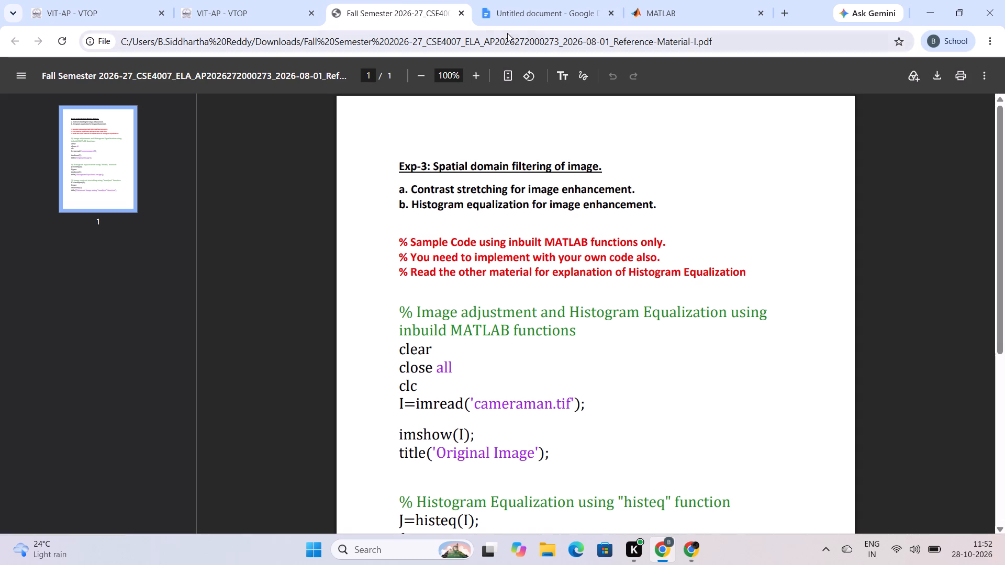
pyautogui.click(546, 0)
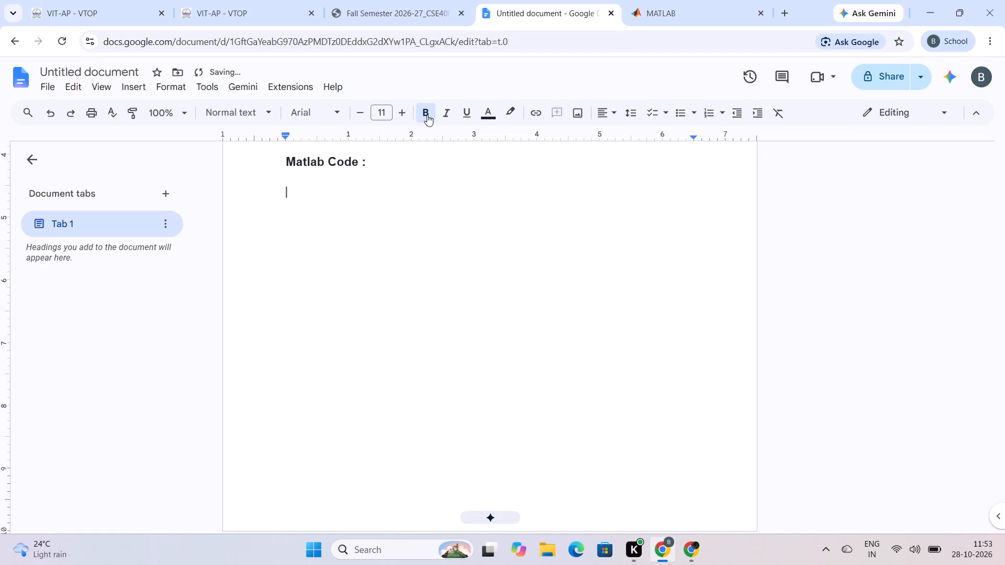
pyautogui.click(427, 115)
pyautogui.click(353, 110)
pyautogui.click(353, 110)
pyautogui.hotkey('ctrl', 'v')
# Add the heading "Output :" in 14-point bold below the end of the Experiment 4 code.
pyautogui.scroll(-3, 358, 114)
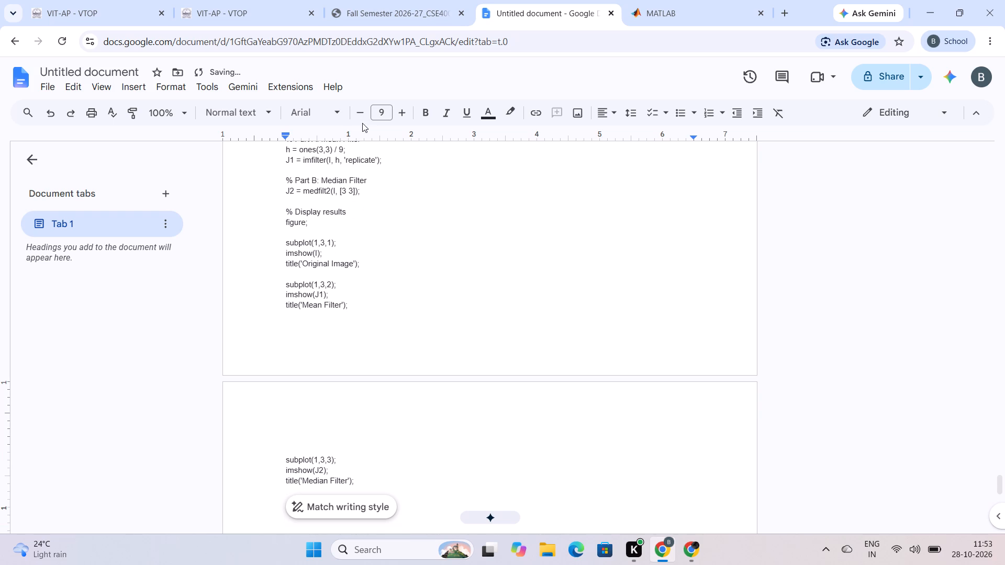
pyautogui.scroll(-1, 362, 123)
pyautogui.scroll(-6, 371, 231)
pyautogui.scroll(2, 383, 220)
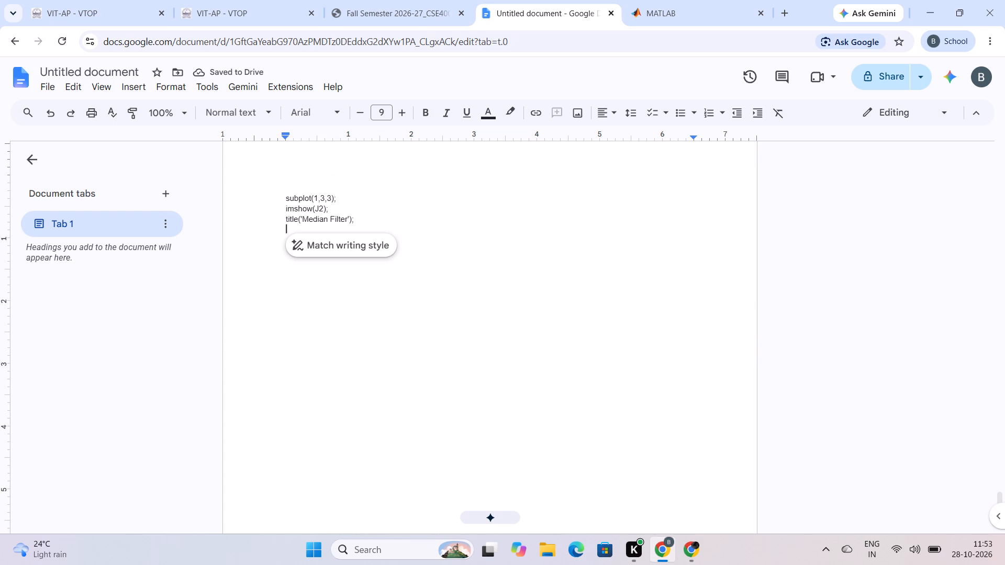
pyautogui.press('Return')
pyautogui.press('Return')
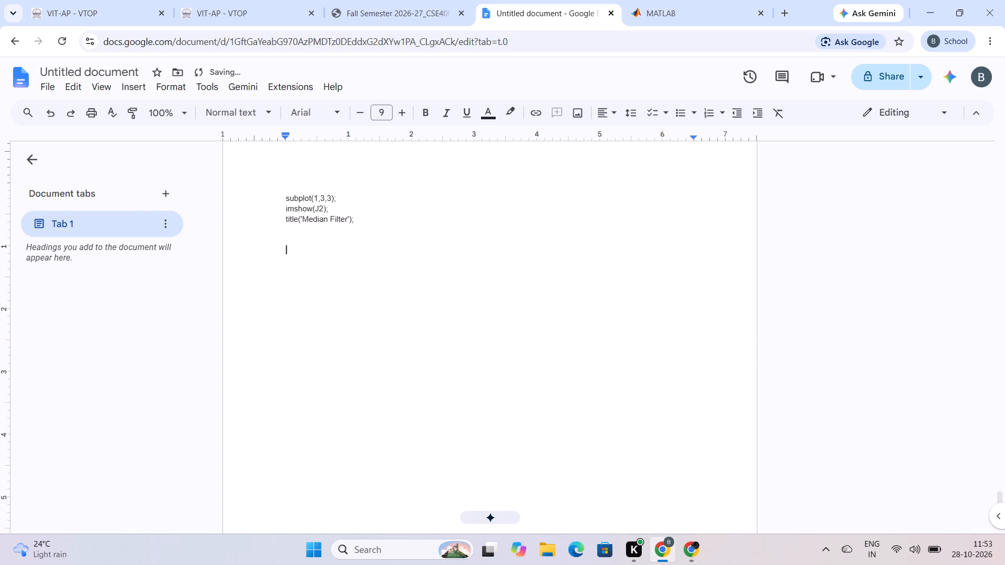
pyautogui.tripleClick(402, 110)
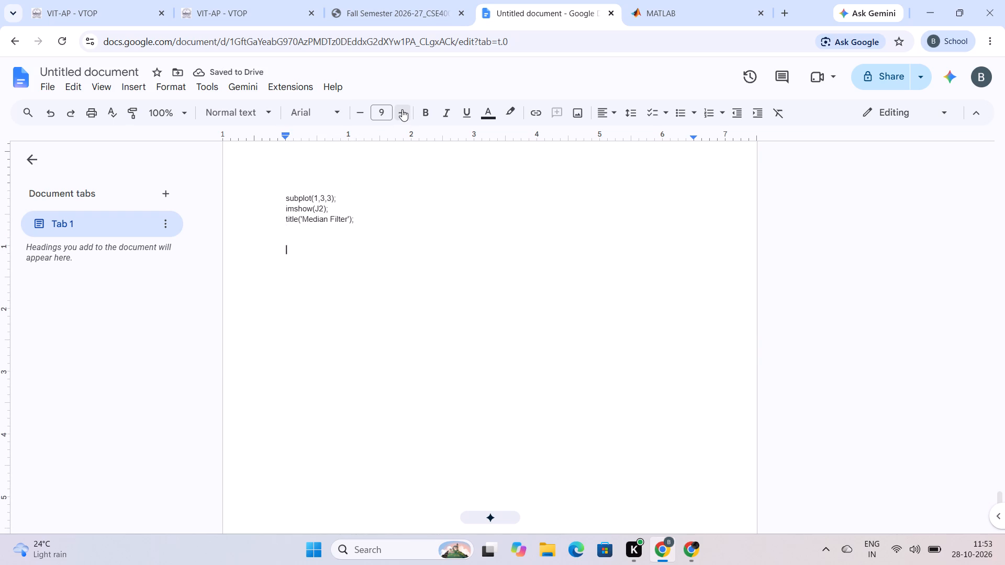
pyautogui.click(402, 109)
pyautogui.click(402, 109)
pyautogui.click(426, 110)
pyautogui.write('ou')
pyautogui.write('tpur')
pyautogui.press('BackSpace')
pyautogui.press('t')
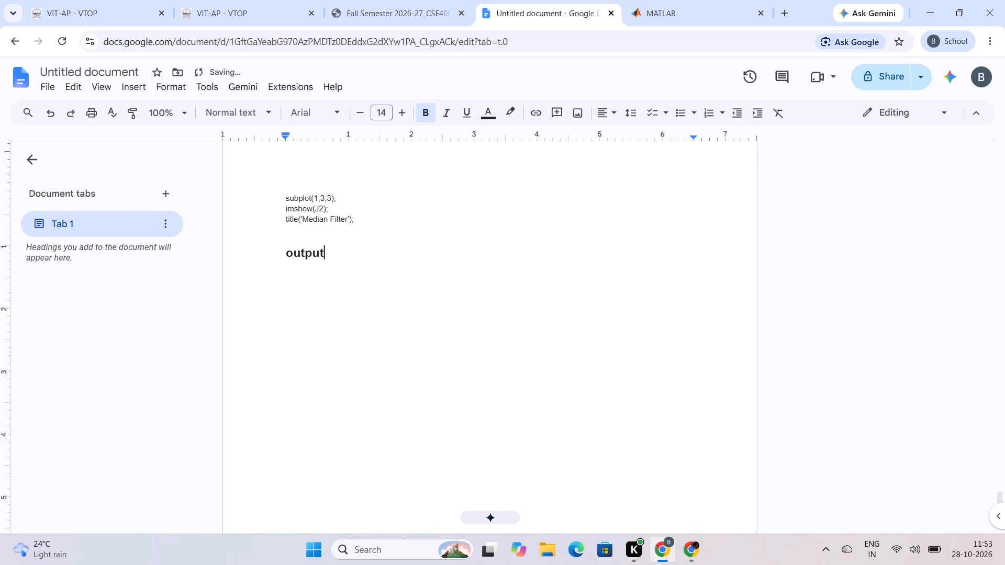
pyautogui.press('space')
pyautogui.write(':')
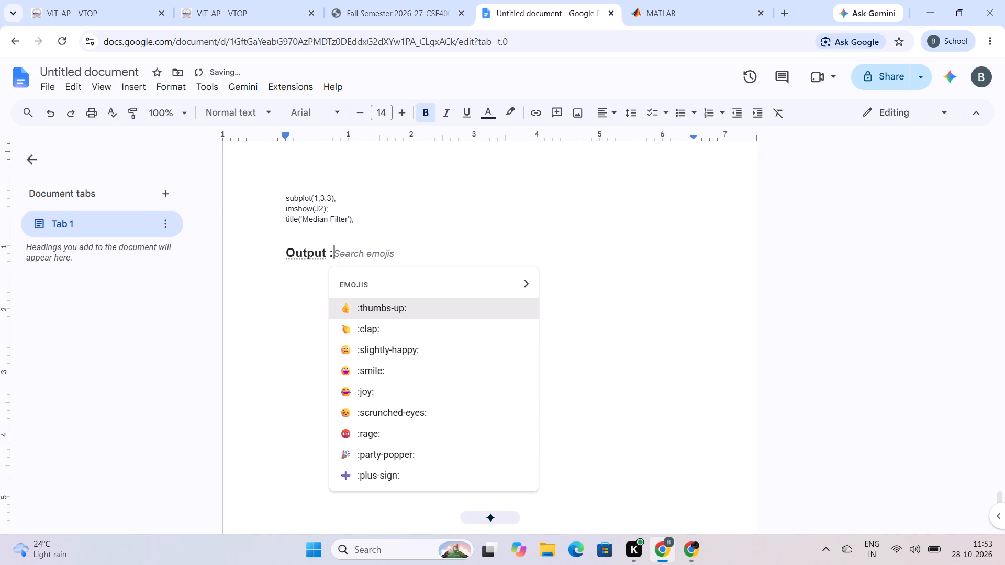
pyautogui.press('space')
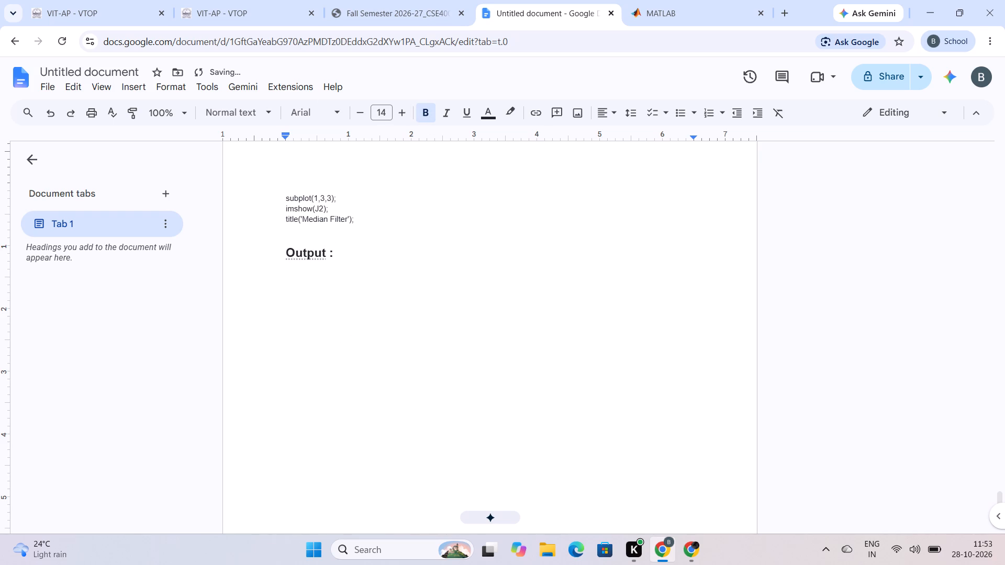
# Enlarge the "Output :" heading to 16 point and start a new line below it.
pyautogui.moveTo(288, 247); pyautogui.dragTo(339, 253)
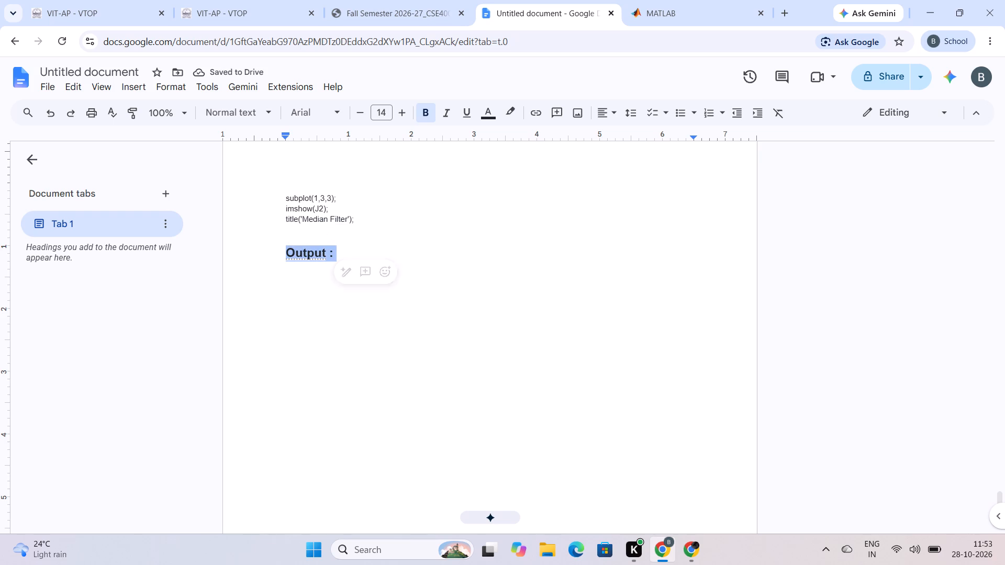
pyautogui.doubleClick(403, 111)
pyautogui.click(363, 243)
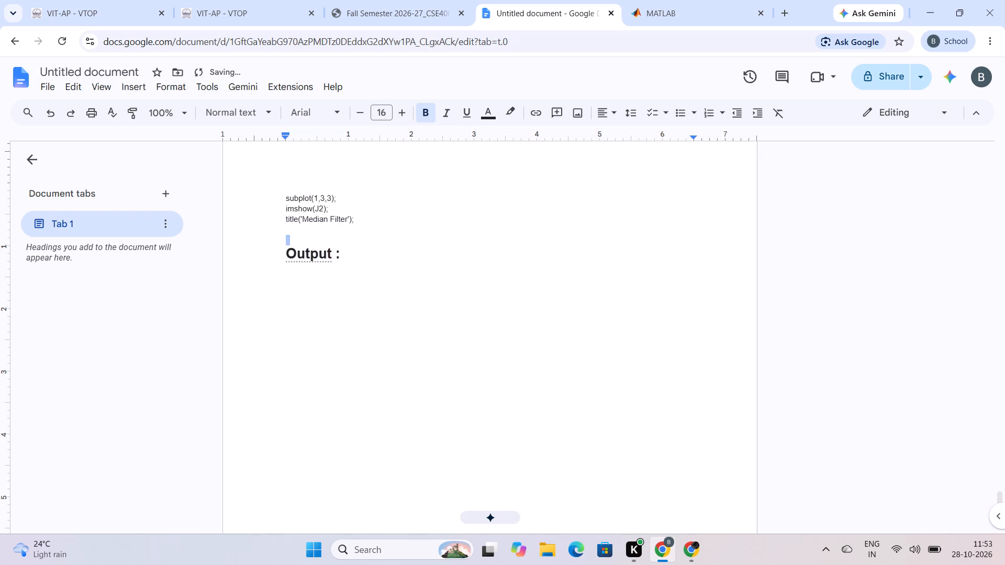
pyautogui.click(361, 259)
pyautogui.press('Return')
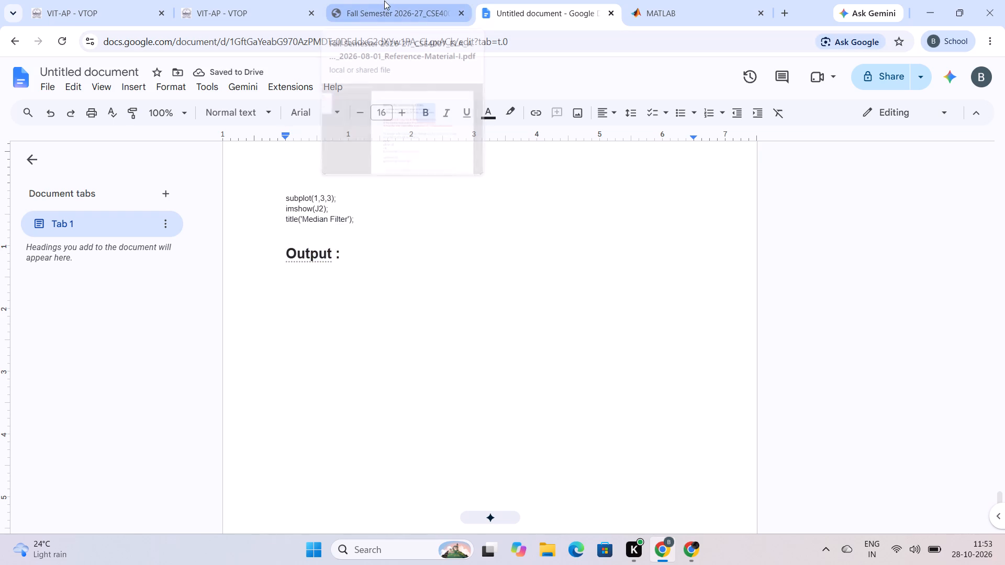
# Switch to MATLAB Online and paste the copied mean and median filter code into a new script.
pyautogui.click(405, 5)
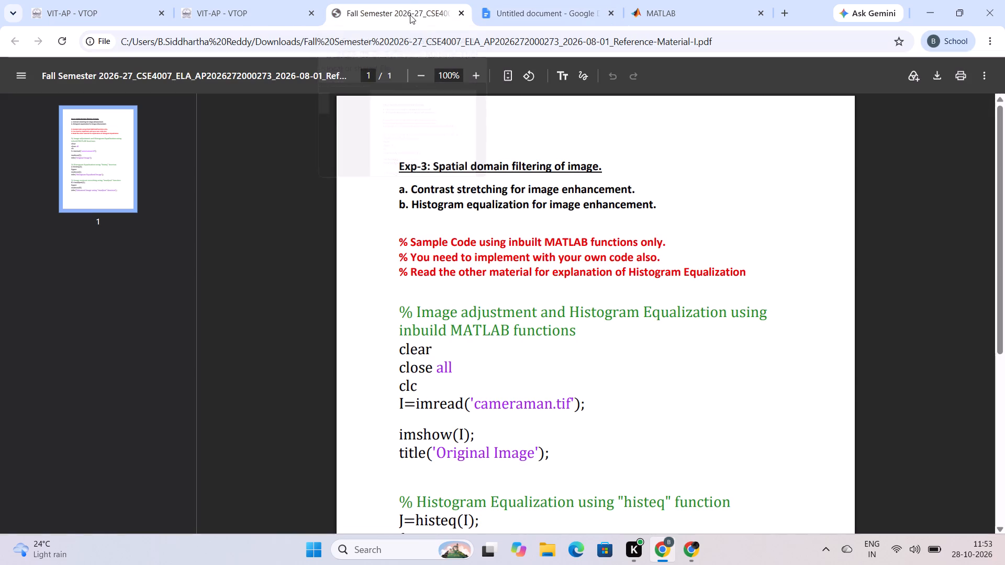
pyautogui.click(664, 0)
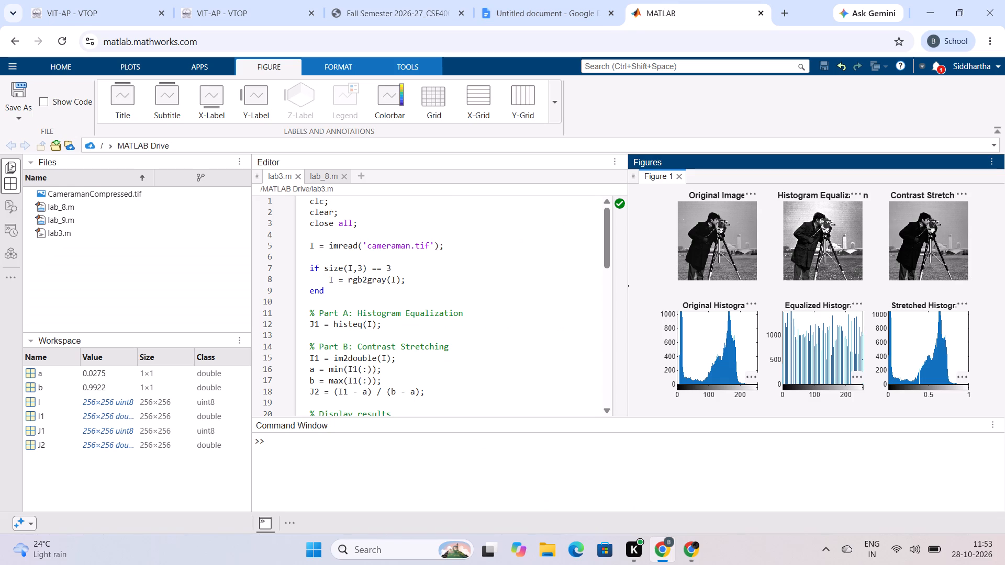
pyautogui.click(358, 182)
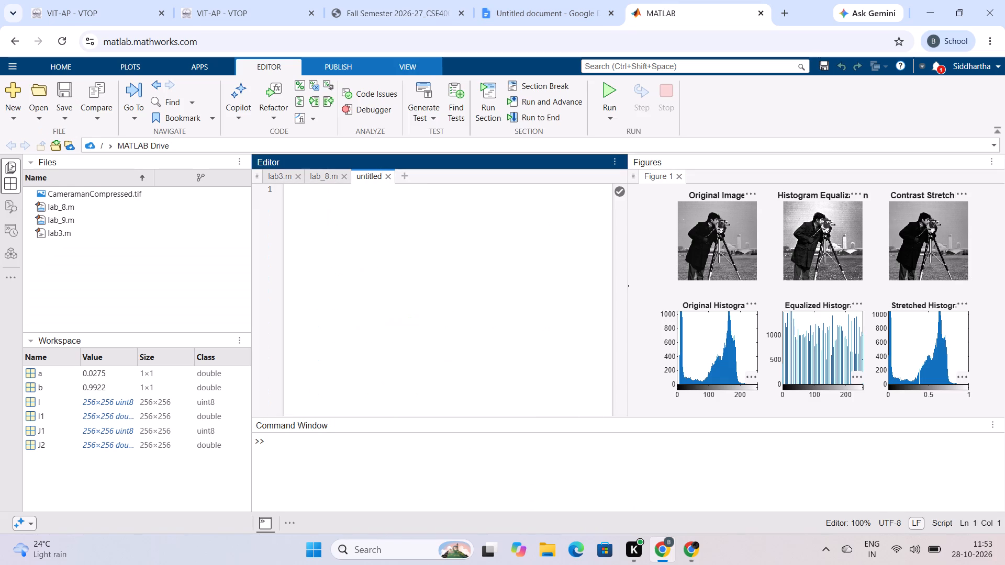
pyautogui.hotkey('ctrl', 'v')
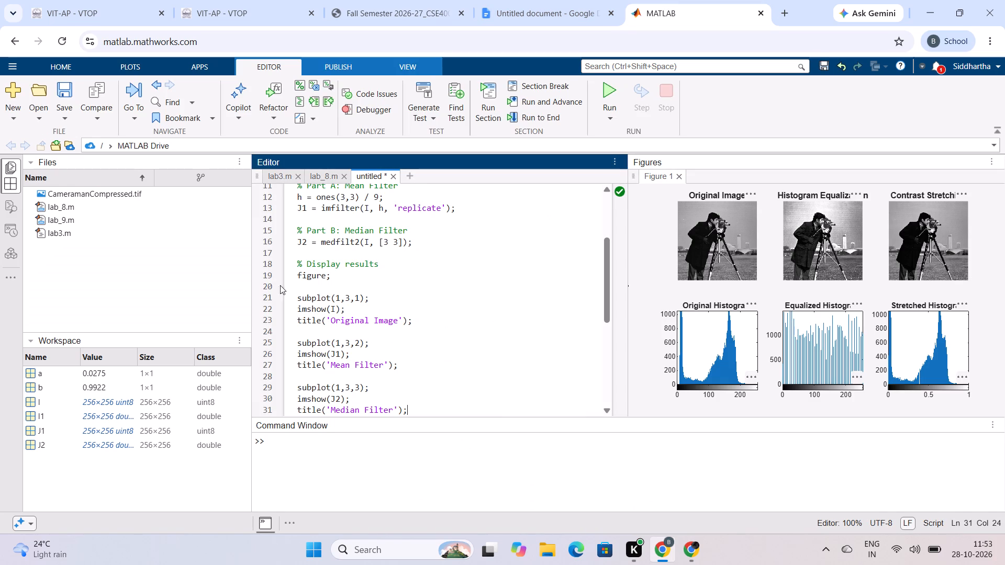
# Run the new filter script, saving it as la4 in MATLAB Drive.
pyautogui.click(610, 99)
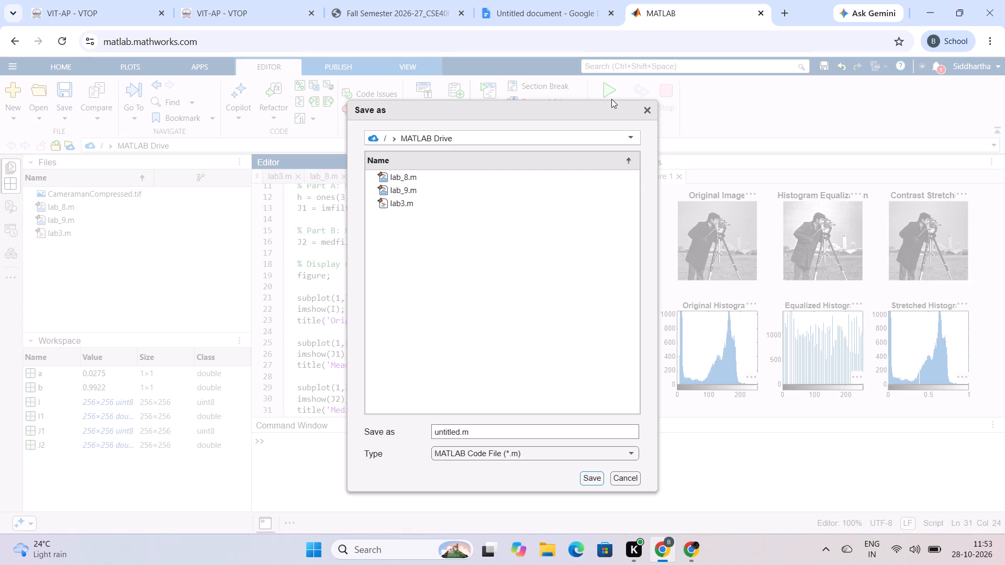
pyautogui.click(487, 434)
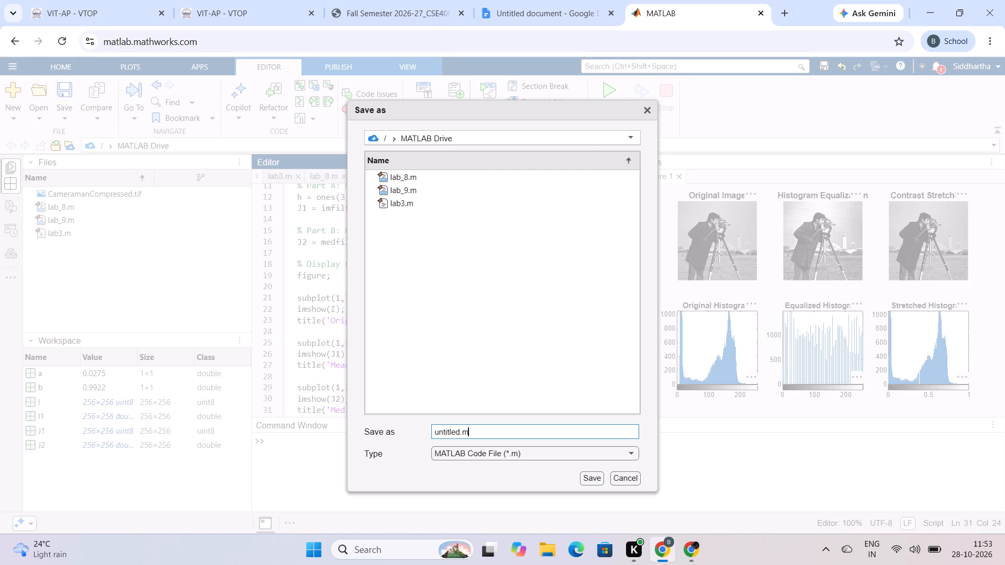
pyautogui.press('BackSpace')
pyautogui.press('BackSpace')
pyautogui.press('BackSpace')
pyautogui.press('BackSpace')
pyautogui.press('BackSpace')
pyautogui.press('BackSpace')
pyautogui.press('BackSpace')
pyautogui.press('BackSpace')
pyautogui.press('BackSpace')
pyautogui.press('BackSpace')
pyautogui.press('BackSpace')
pyautogui.write('la')
pyautogui.press('b')
pyautogui.press('BackSpace')
pyautogui.press('4')
pyautogui.press('Return')
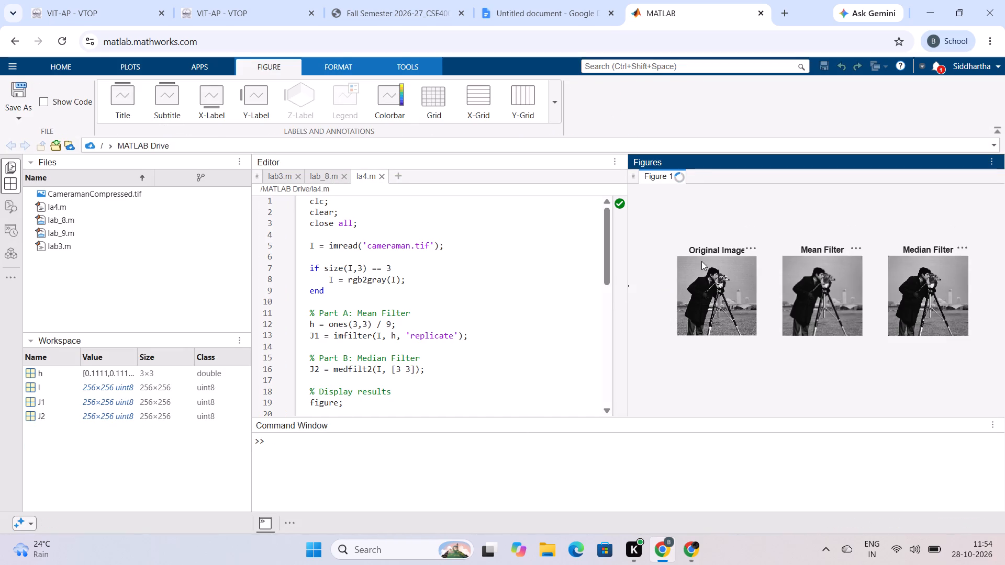
# Take a screenshot covering the la4.m script in the editor and the Figure 1 filter results beside it.
pyautogui.scroll(-4, 741, 295)
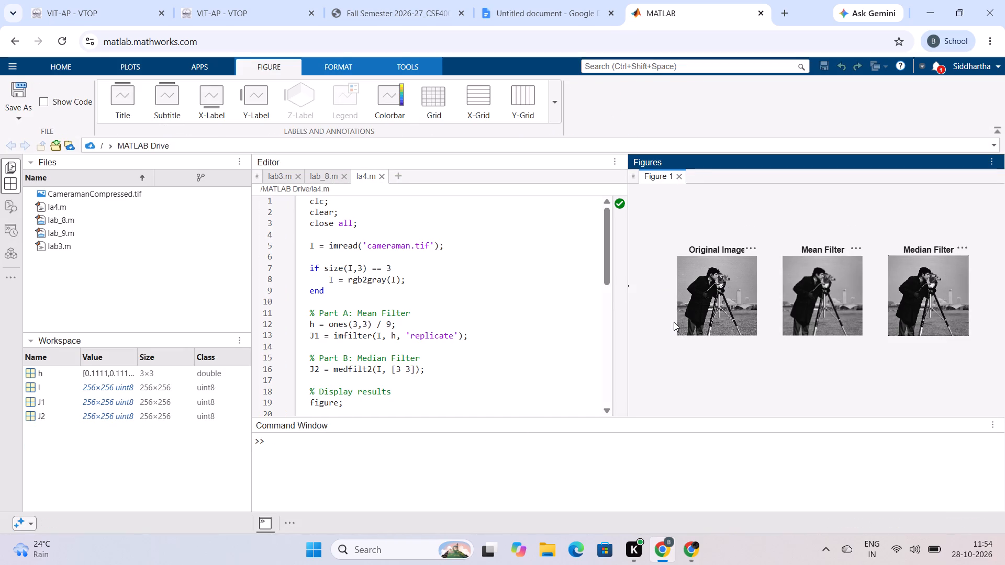
pyautogui.press('shift+super+s')
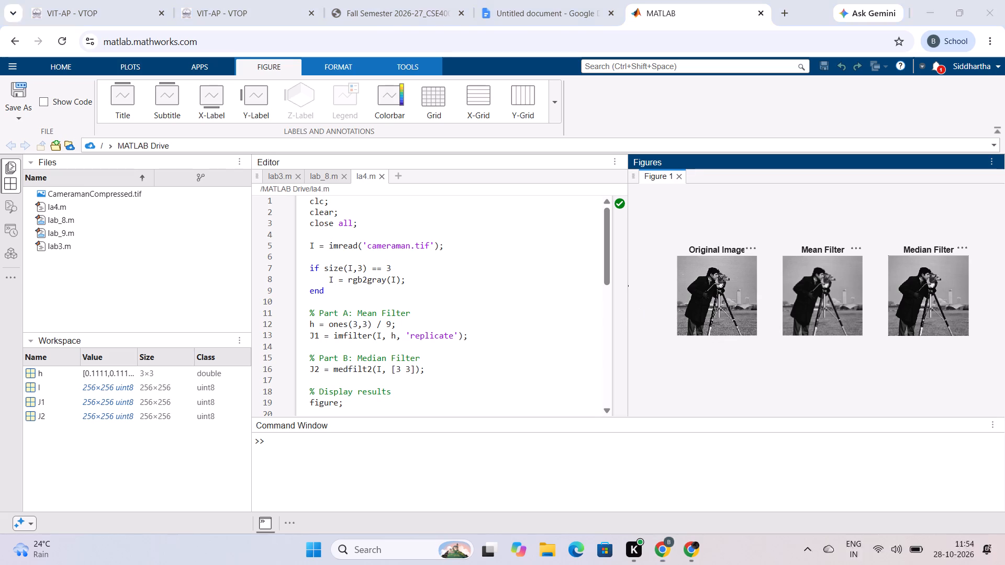
pyautogui.moveTo(252, 156); pyautogui.dragTo(270, 223)
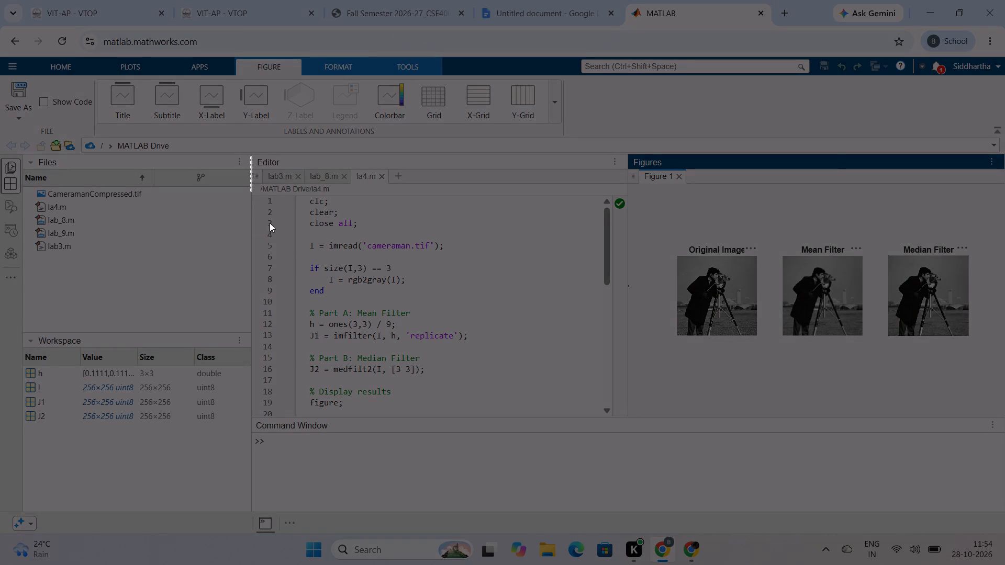
pyautogui.moveTo(270, 223); pyautogui.dragTo(1000, 424)
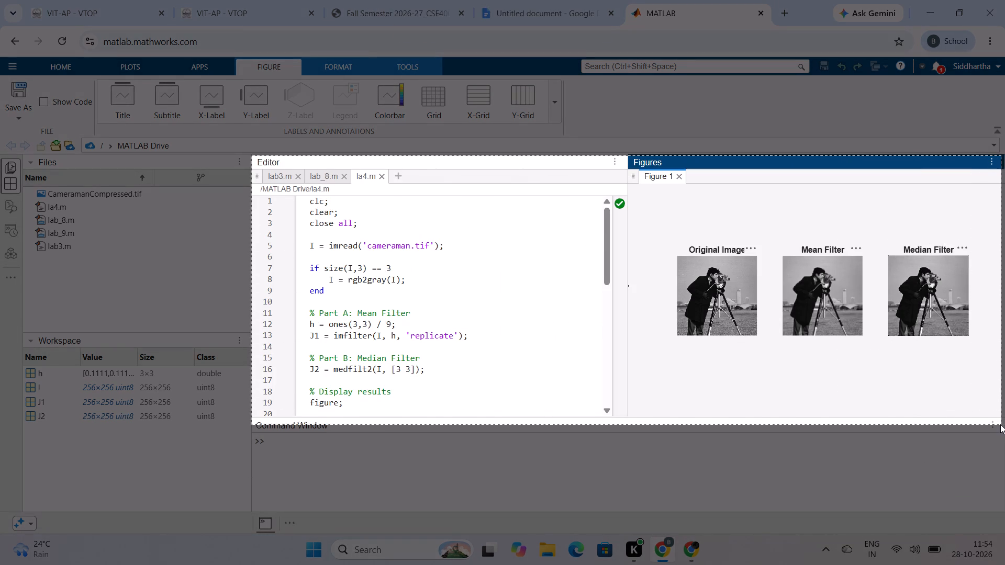
pyautogui.moveTo(1000, 424); pyautogui.dragTo(1004, 413)
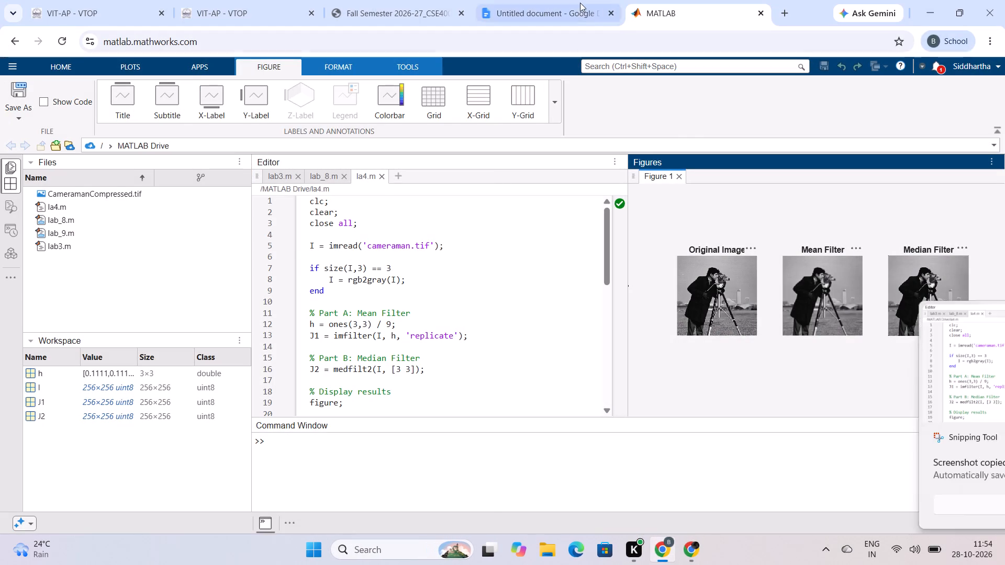
# Switch to the Google Docs record and insert the new screenshot from the Screenshots folder below the Experiment 4 "Output :" heading.
pyautogui.click(578, 2)
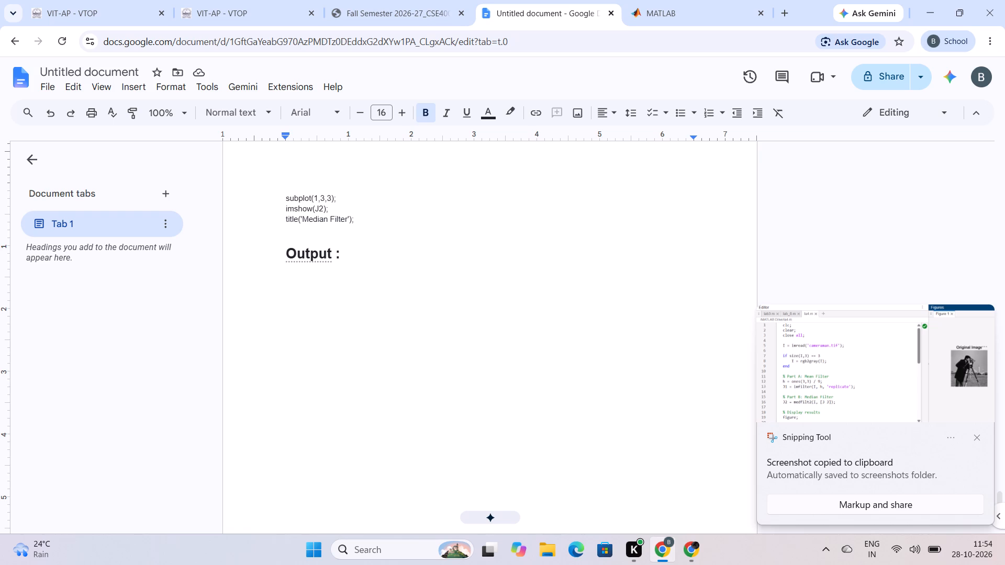
pyautogui.press('Return')
pyautogui.press('Return')
pyautogui.click(119, 88)
pyautogui.click(177, 115)
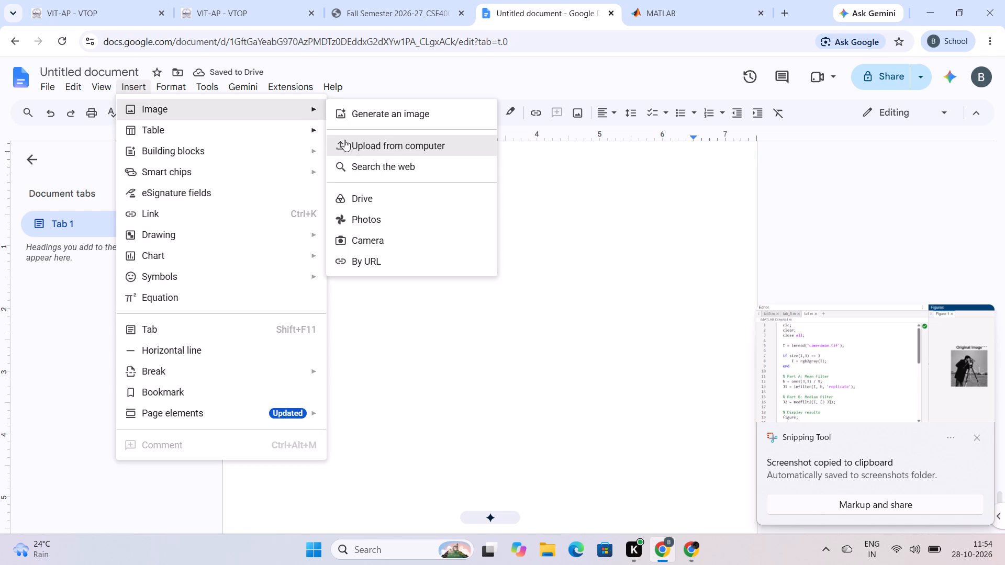
pyautogui.click(371, 150)
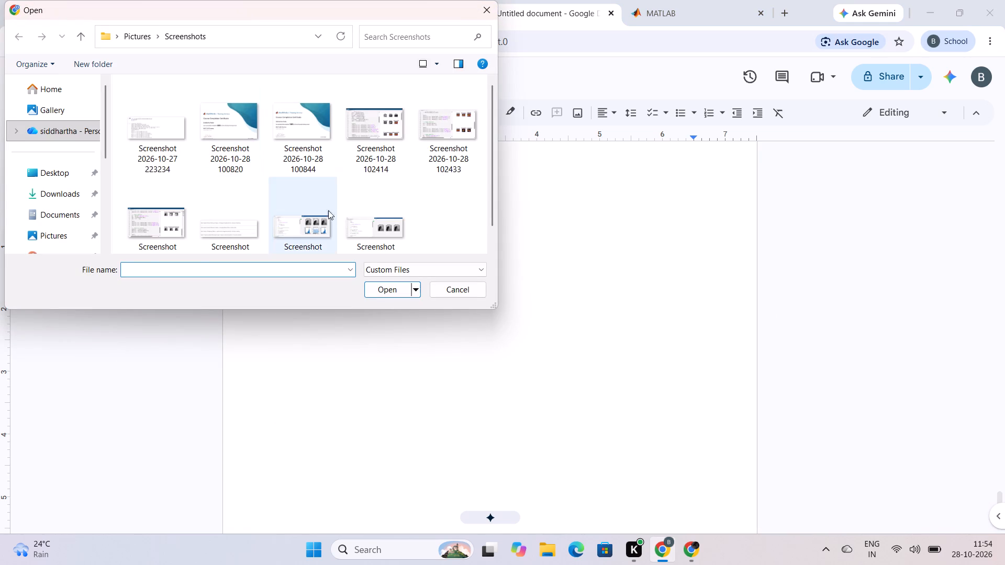
pyautogui.click(356, 216)
pyautogui.click(382, 285)
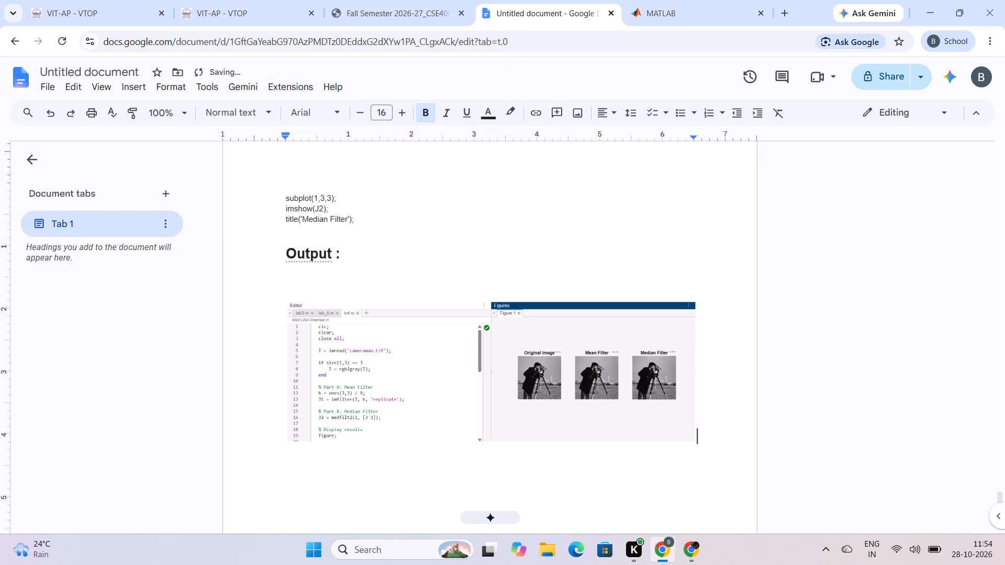
# Review the Experiment 4 section from its title and code through to the output screenshot.
pyautogui.scroll(-2, 396, 289)
pyautogui.scroll(12, 396, 289)
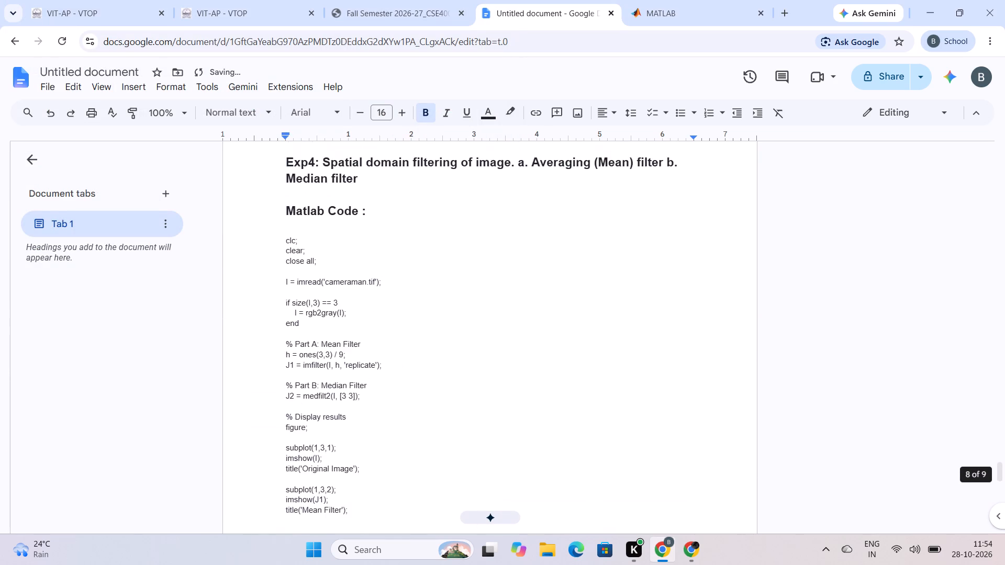
pyautogui.scroll(-2, 396, 289)
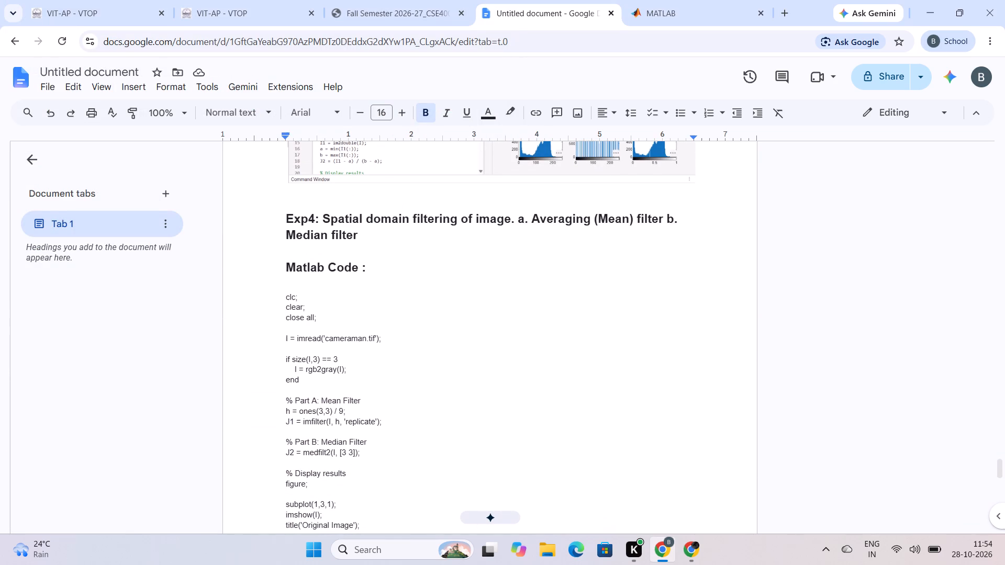
pyautogui.scroll(-8, 394, 279)
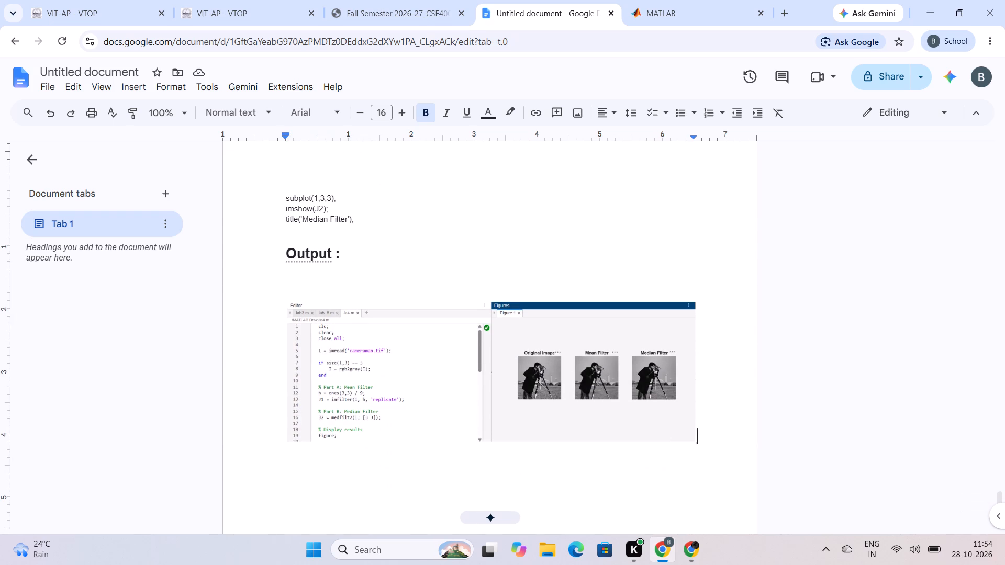
# Add two new lines below the Experiment 4 output screenshot.
pyautogui.scroll(-4, 394, 279)
pyautogui.press('Return')
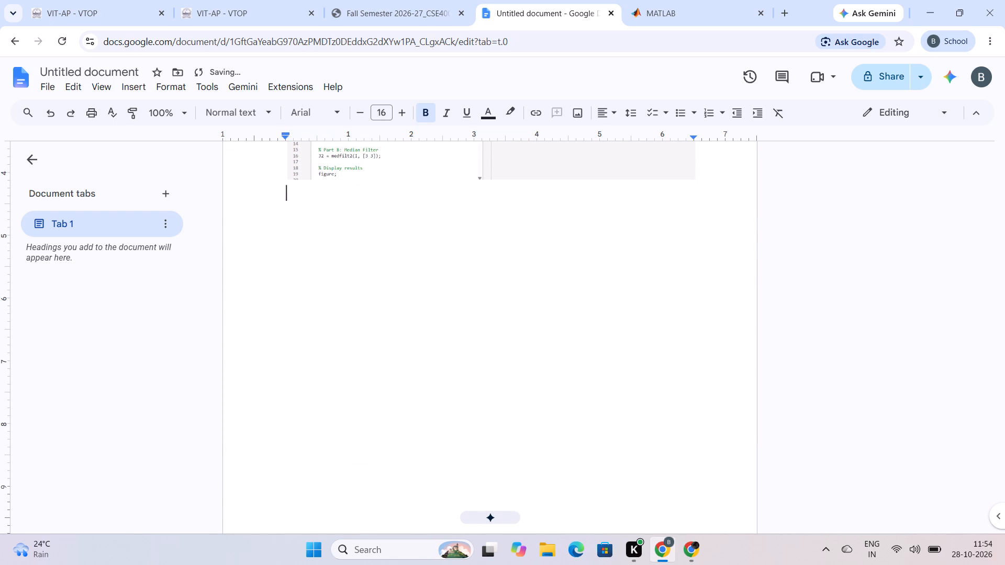
pyautogui.press('Return')
# Copy the "Exp5: Study of sharpening filters" title, including its Laplacian and unsharp masking parts, from the experiment list near the document's start.
pyautogui.scroll(18, 400, 361)
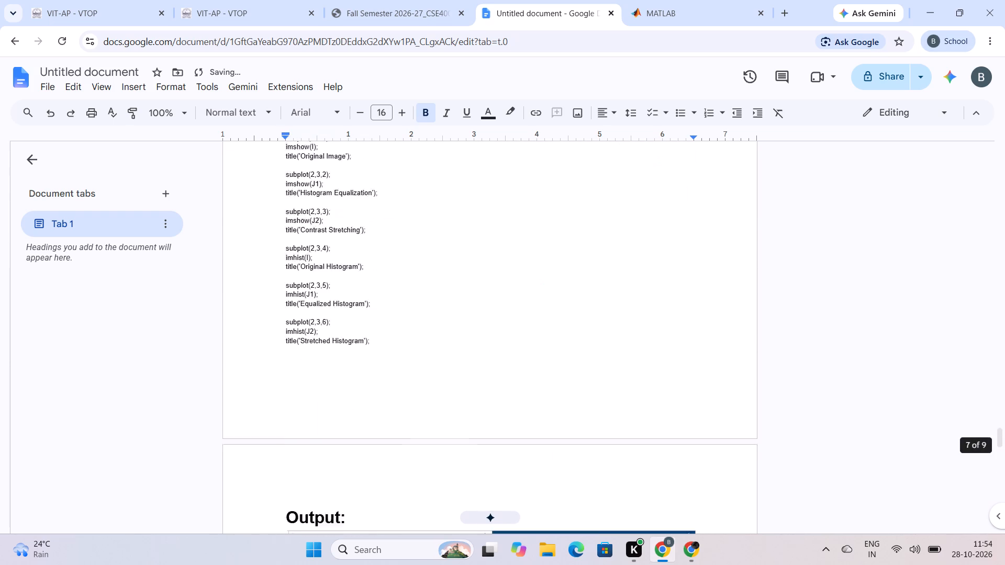
pyautogui.scroll(20, 400, 360)
pyautogui.scroll(20, 400, 360)
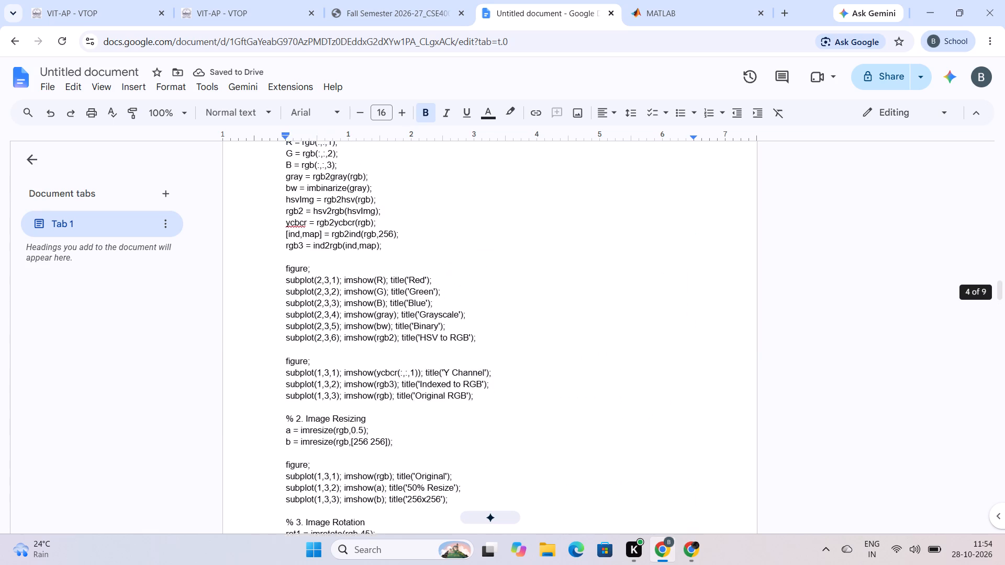
pyautogui.scroll(11, 400, 359)
pyautogui.scroll(-5, 400, 359)
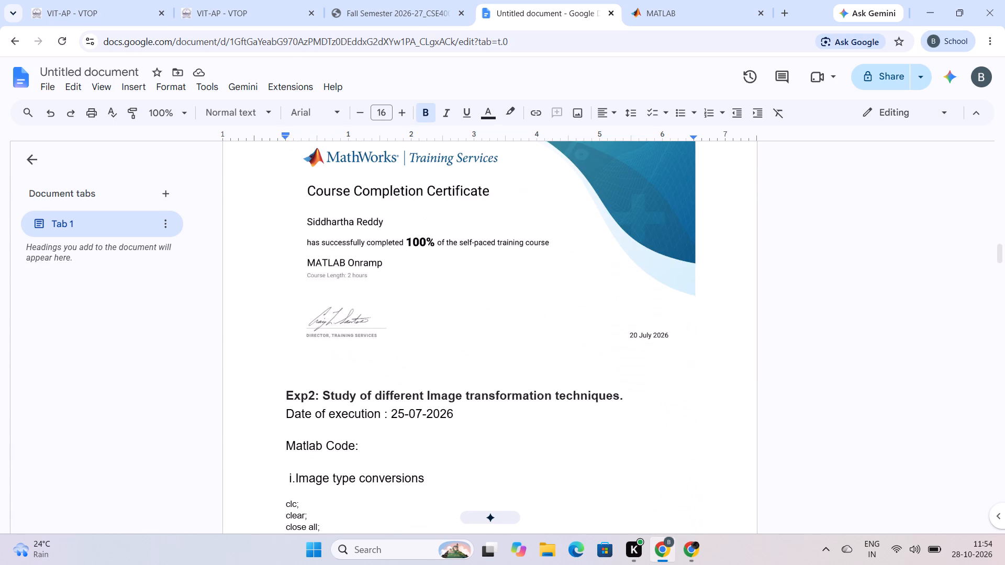
pyautogui.scroll(-4, 400, 359)
pyautogui.scroll(11, 400, 359)
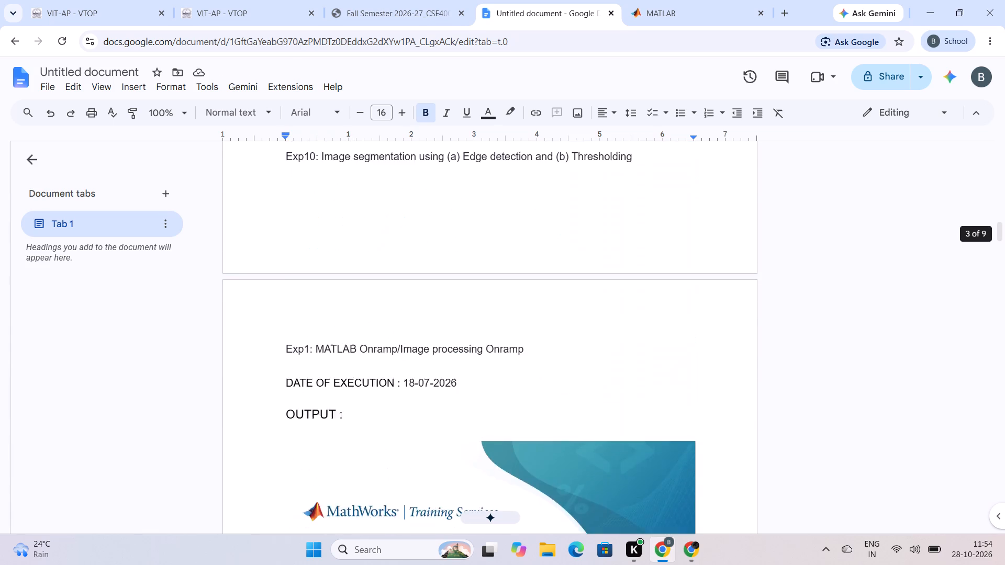
pyautogui.scroll(5, 400, 359)
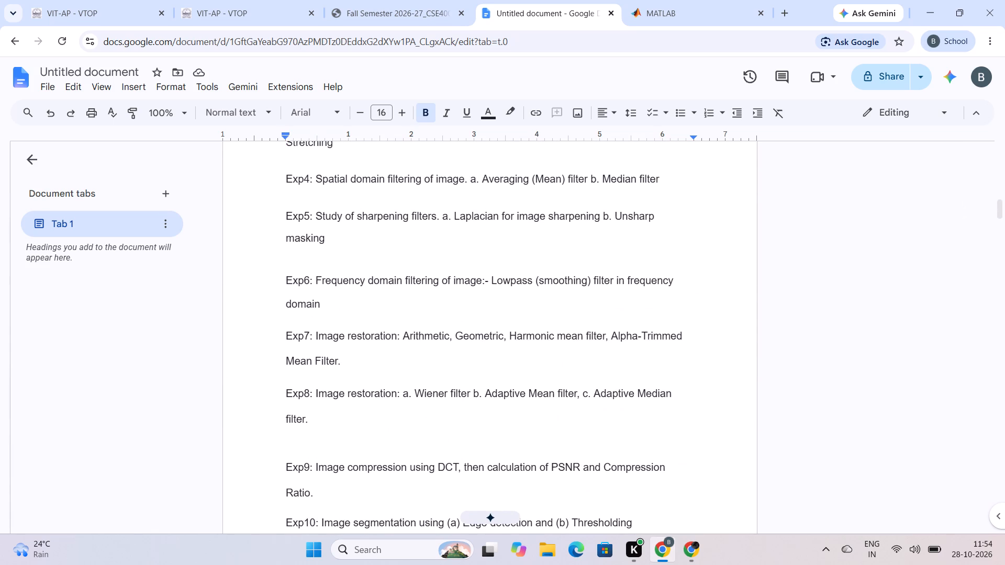
pyautogui.scroll(1, 39, 221)
pyautogui.tripleClick(284, 223)
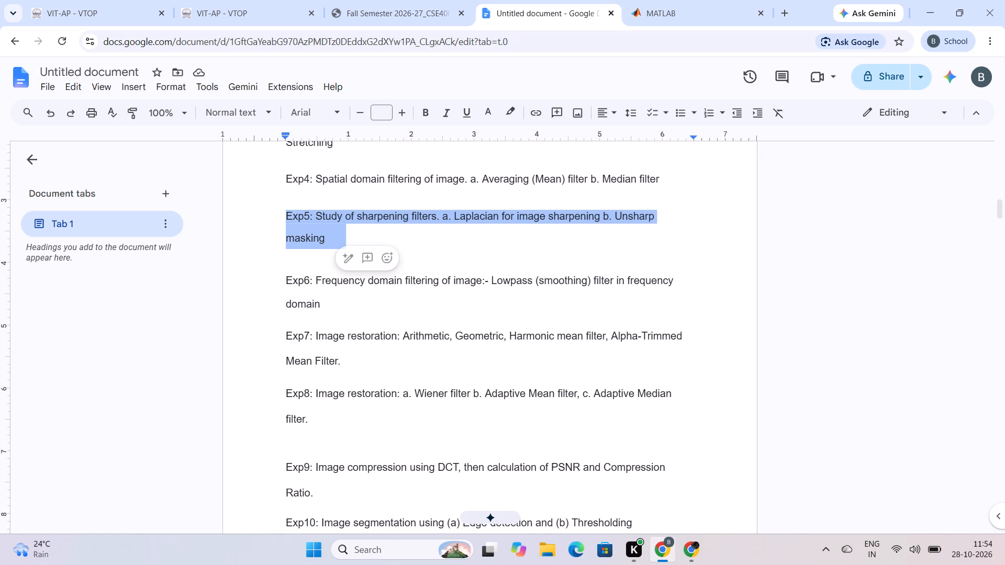
pyautogui.hotkey('ctrl', 'c')
# Paste the copied Exp5 title two lines below the Experiment 4 output screenshot.
pyautogui.scroll(-20, 284, 224)
pyautogui.scroll(-14, 284, 224)
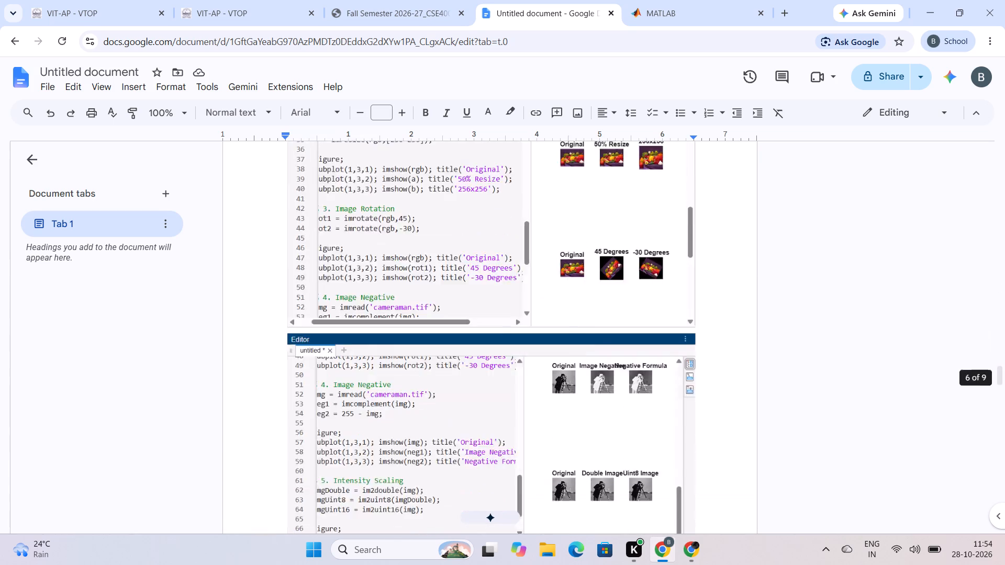
pyautogui.scroll(-20, 280, 221)
pyautogui.scroll(-17, 280, 221)
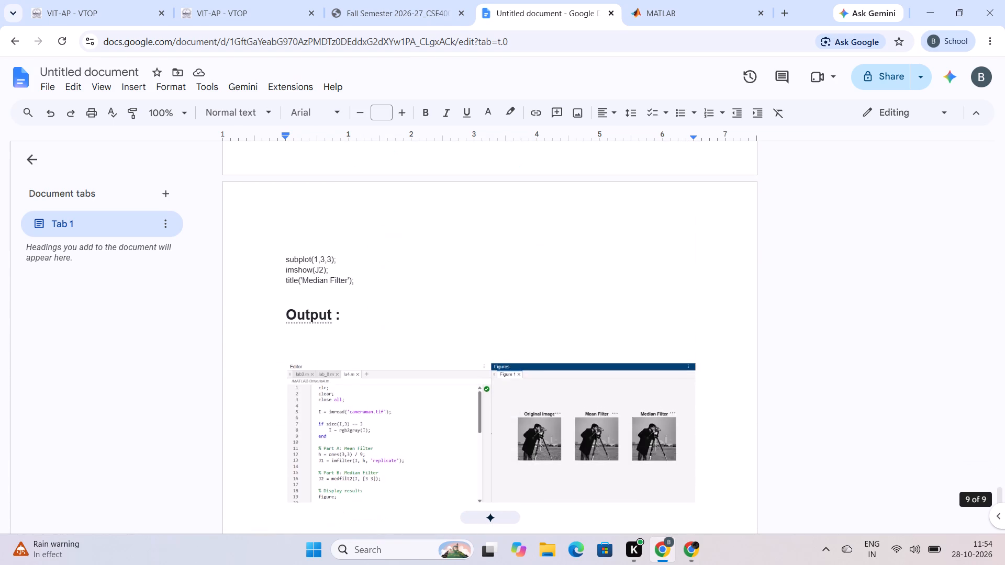
pyautogui.scroll(-10, 280, 223)
pyautogui.scroll(3, 280, 223)
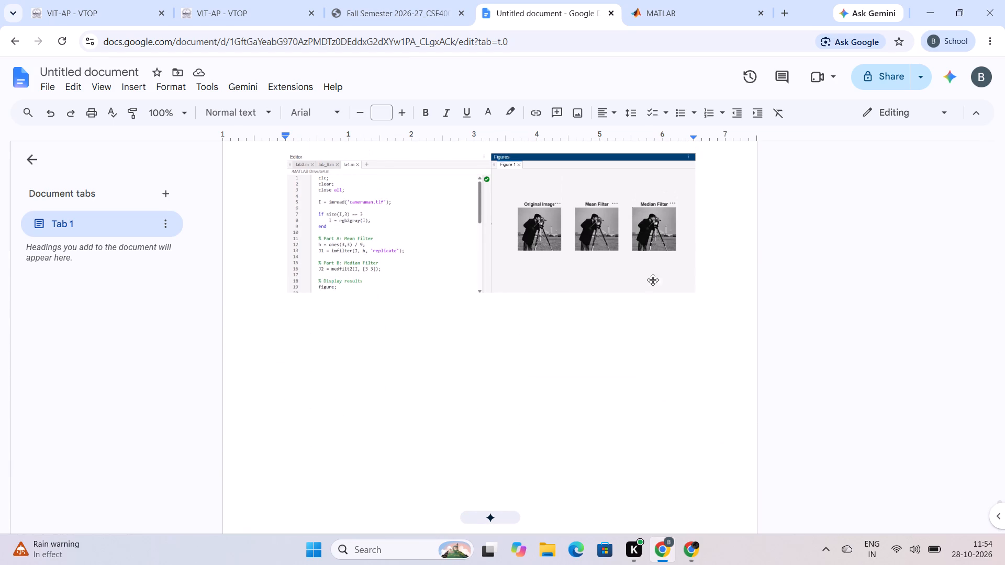
pyautogui.click(702, 281)
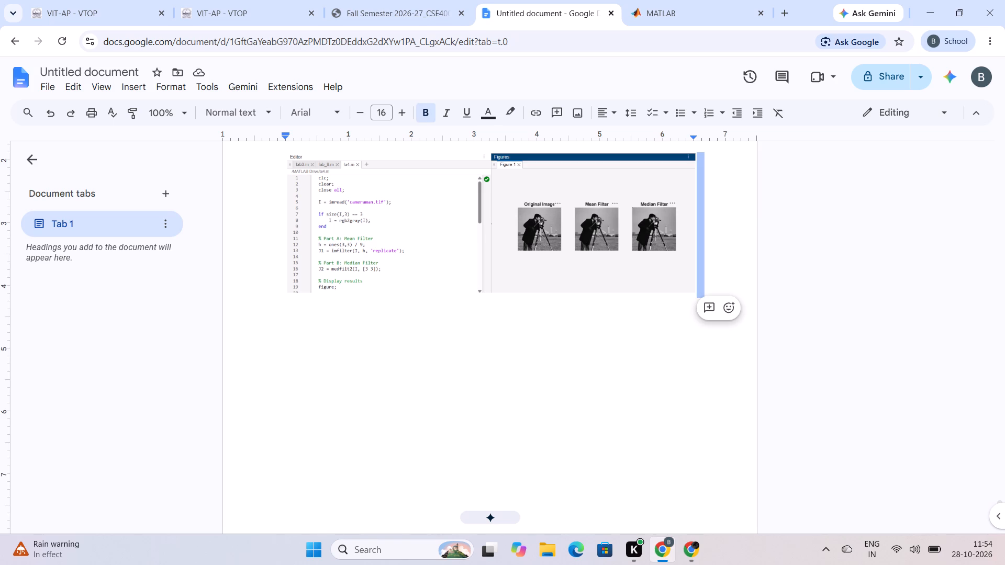
pyautogui.click(701, 288)
pyautogui.press('Return')
pyautogui.press('Return')
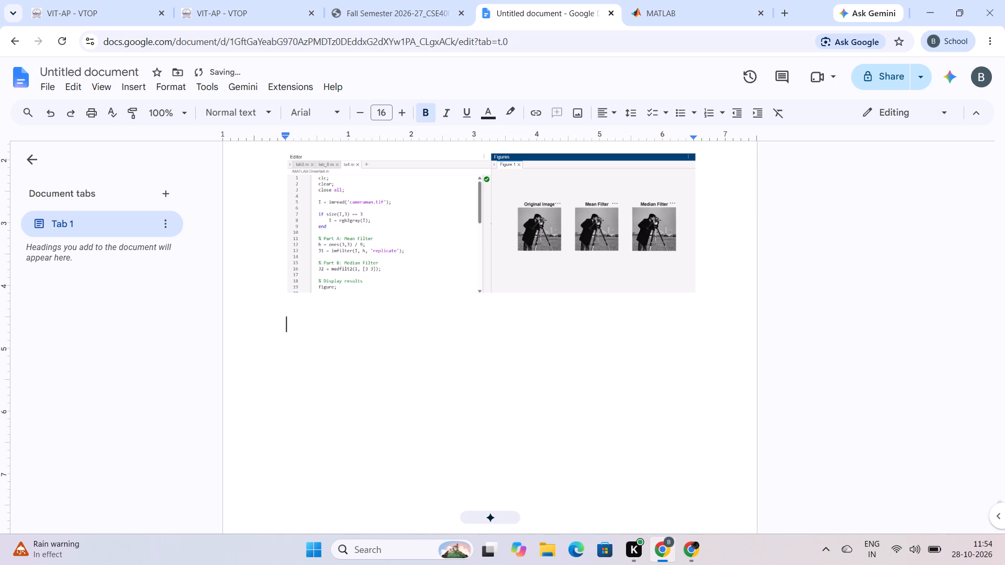
pyautogui.hotkey('ctrl', 'v')
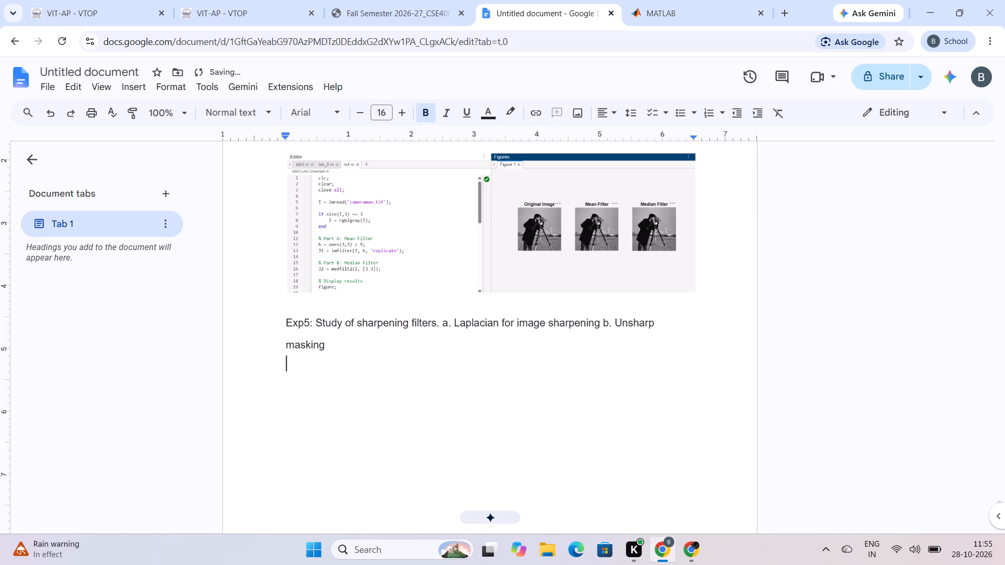
# Format the pasted Exp5 title as 14-point bold.
pyautogui.moveTo(285, 318); pyautogui.dragTo(327, 346)
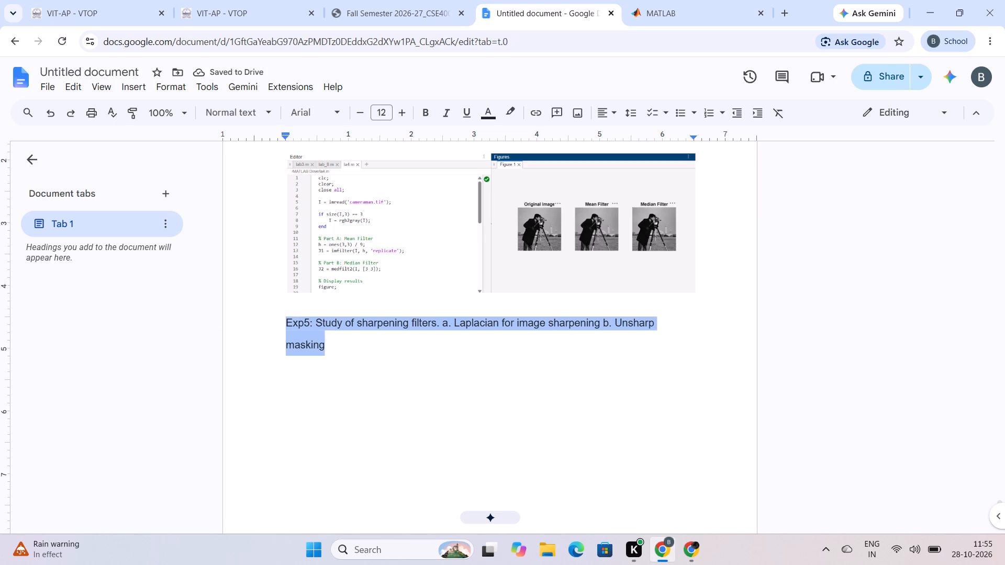
pyautogui.doubleClick(399, 107)
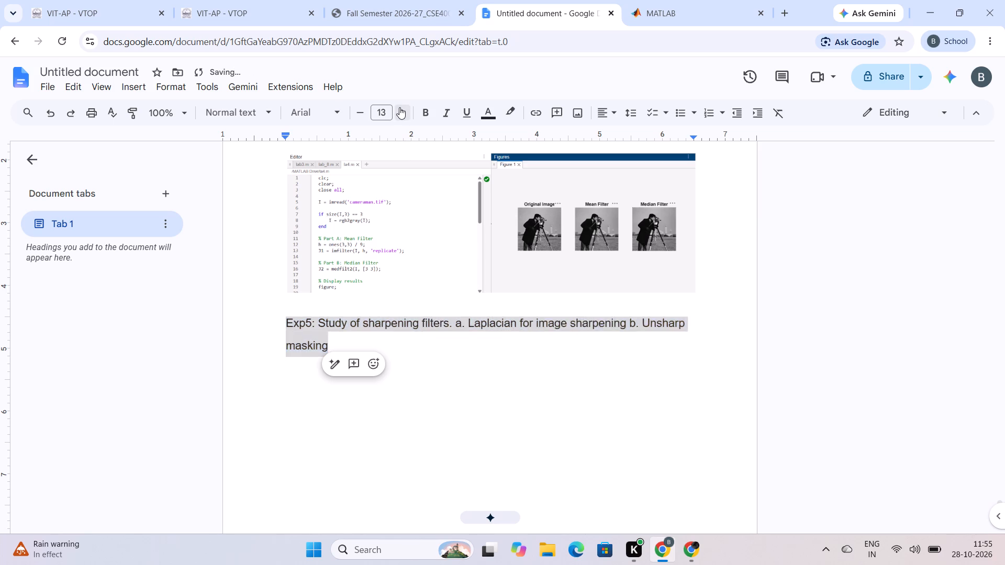
pyautogui.click(427, 107)
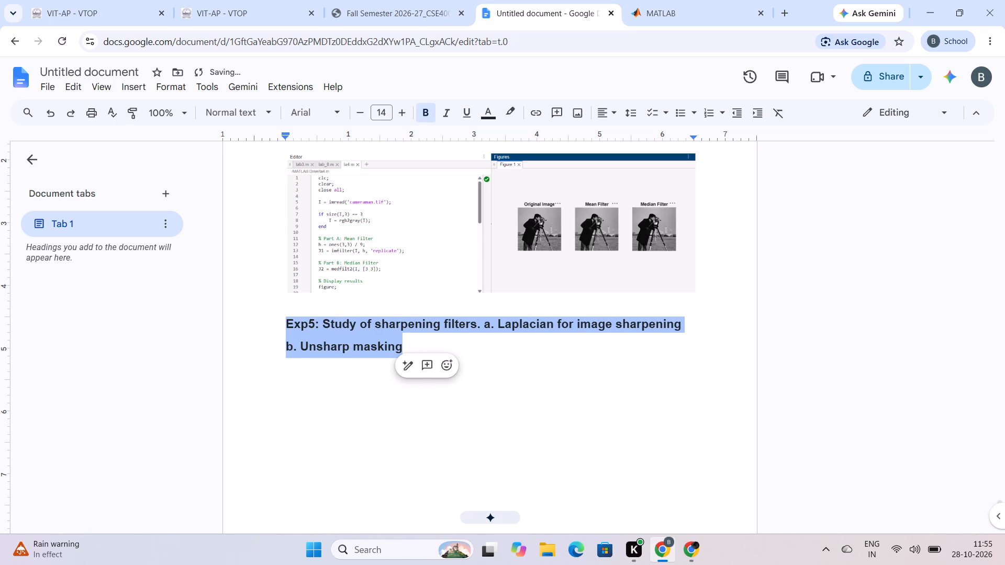
# Add a 15-point bold "Matlab code :" heading below the Exp5 title, leaving a blank line between them.
pyautogui.click(414, 337)
pyautogui.press('Return')
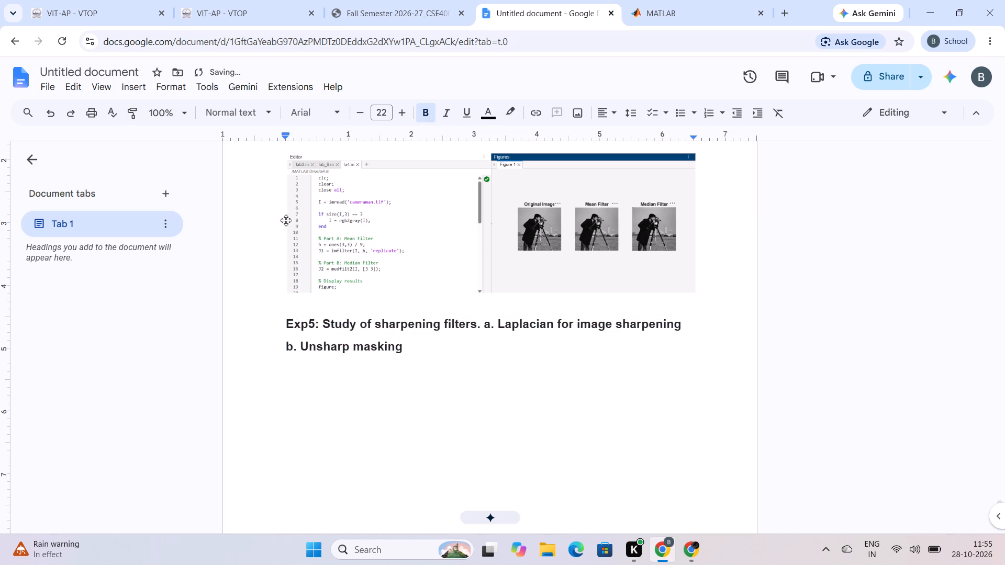
pyautogui.tripleClick(361, 109)
pyautogui.tripleClick(361, 109)
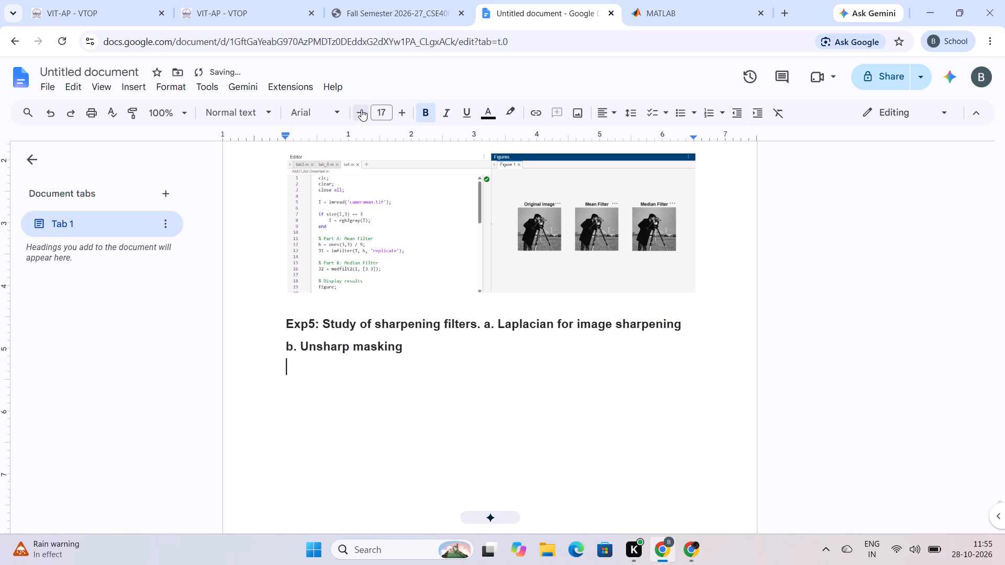
pyautogui.click(361, 109)
pyautogui.press('Return')
pyautogui.hotkey('shift', 'm')
pyautogui.write('atlab')
pyautogui.press('space')
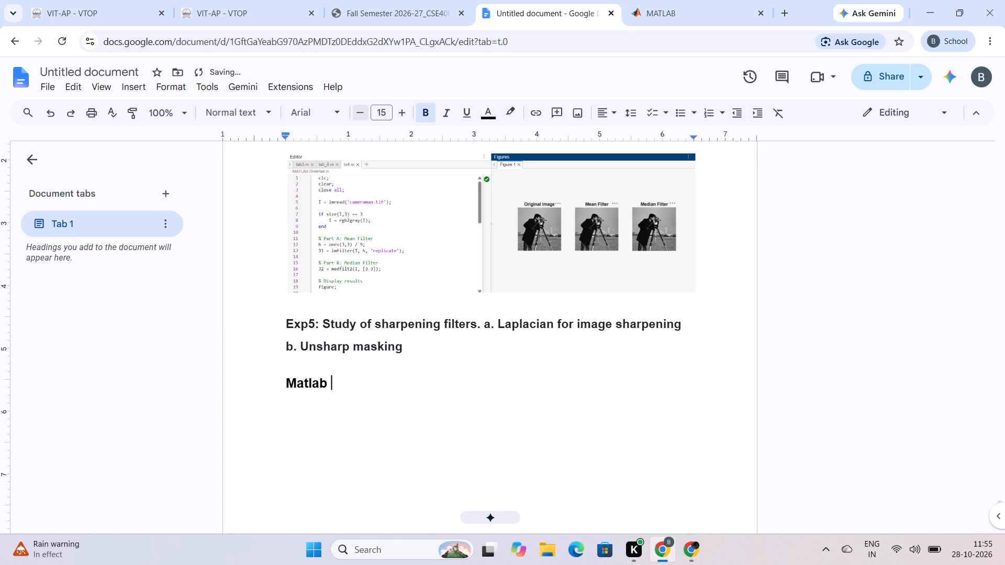
pyautogui.write('code')
pyautogui.press('space')
pyautogui.write(':')
pyautogui.press('Return')
pyautogui.press('BackSpace')
pyautogui.press('BackSpace')
pyautogui.press('space')
pyautogui.write(':')
pyautogui.press('space')
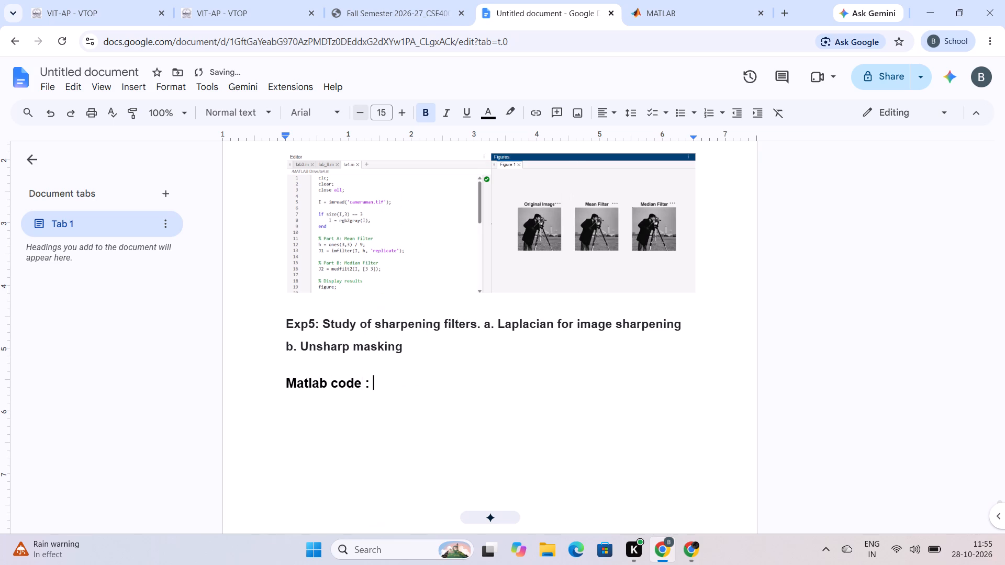
pyautogui.press('Return')
pyautogui.scroll(-3, 361, 109)
pyautogui.click(410, 1)
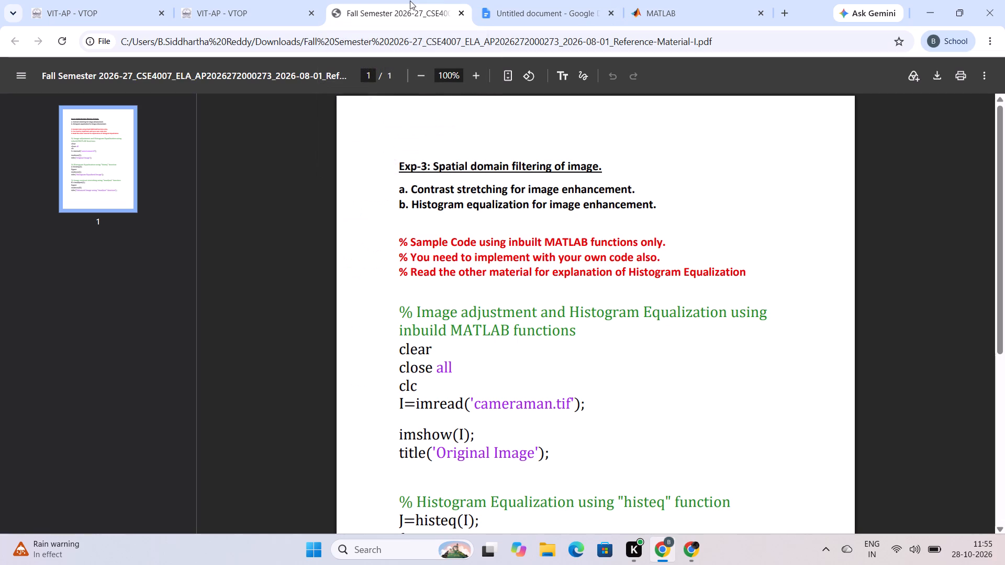
pyautogui.click(509, 1)
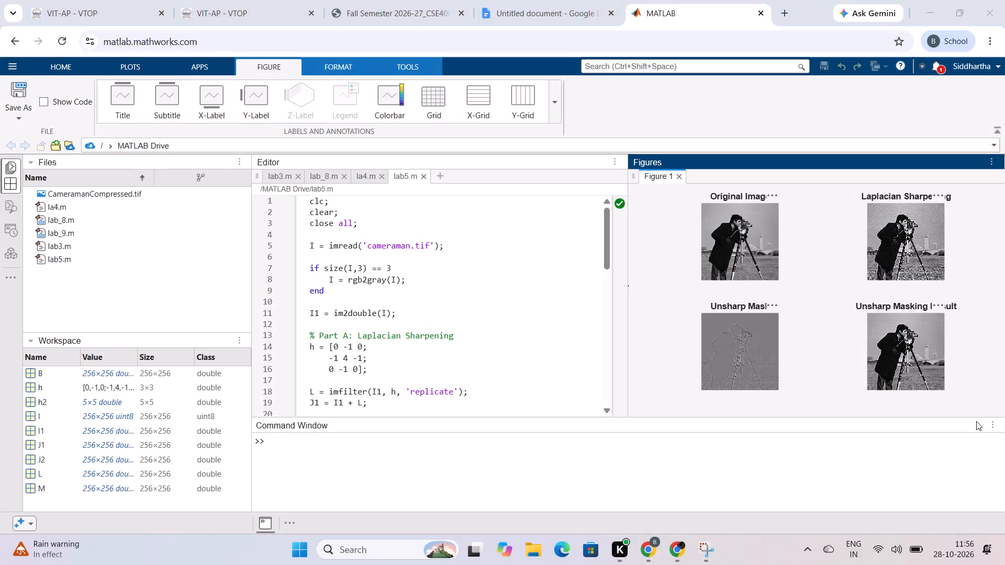
# In Google Docs, insert the newest saved screenshot below the Experiment 5 "Output :" heading, leaving empty lines after it.
pyautogui.click(510, 0)
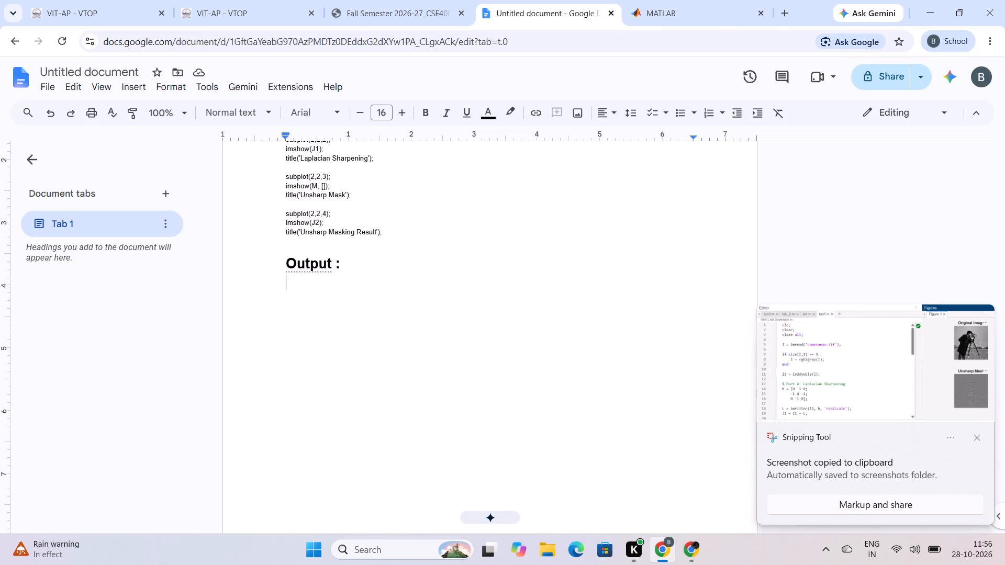
pyautogui.press('Return')
pyautogui.click(38, 85)
pyautogui.click(124, 88)
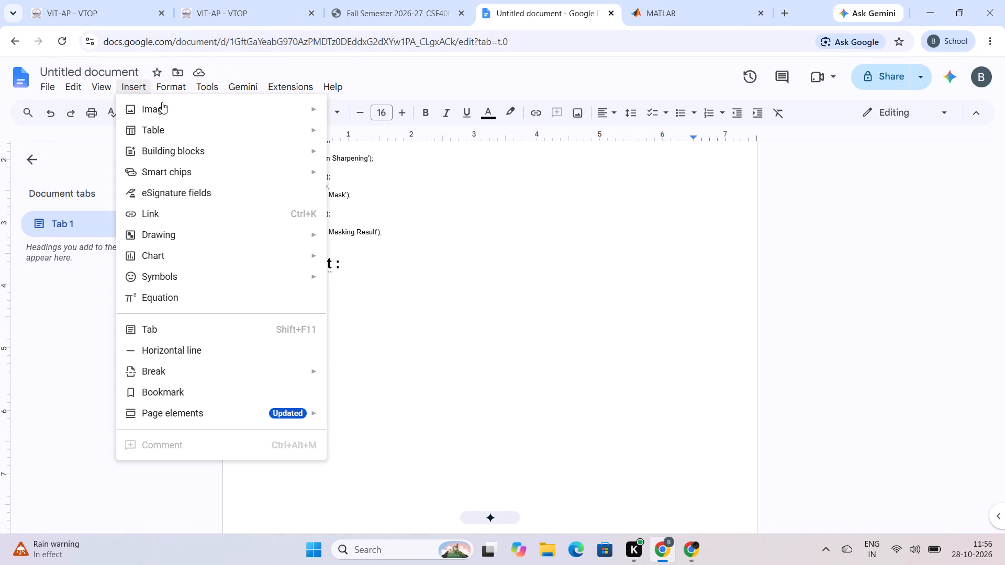
pyautogui.click(167, 114)
pyautogui.click(372, 145)
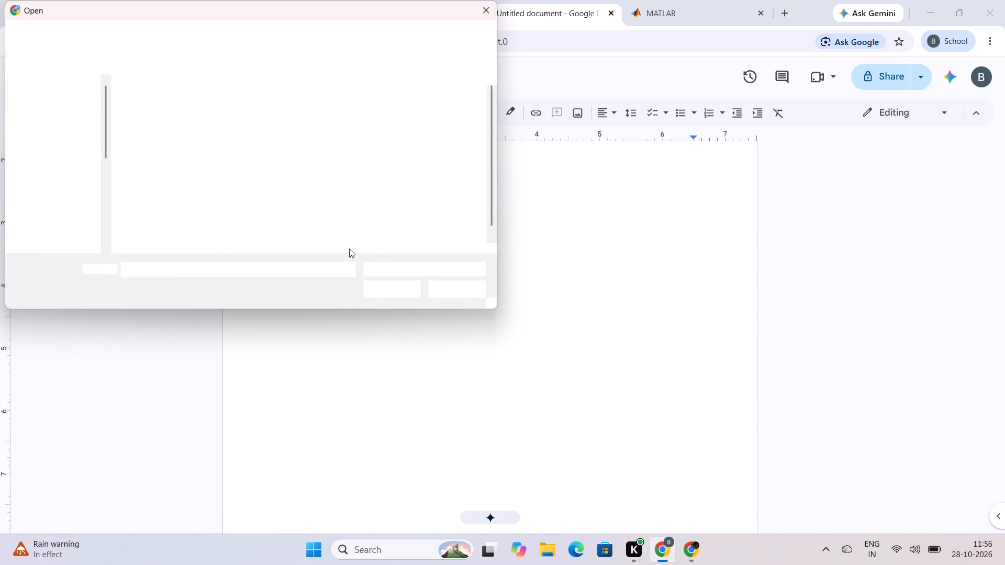
pyautogui.click(449, 236)
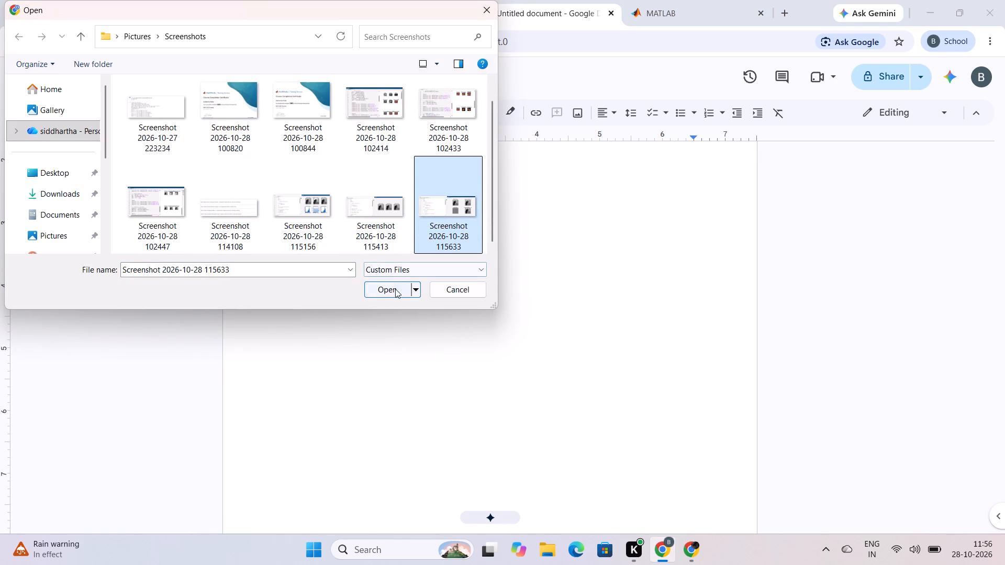
pyautogui.click(395, 289)
pyautogui.scroll(-1, 468, 291)
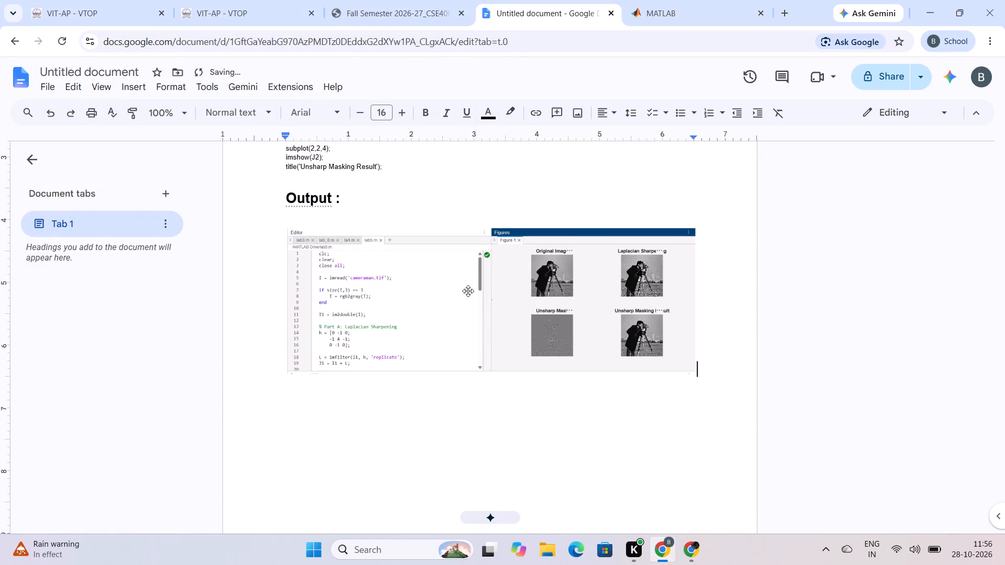
pyautogui.scroll(-1, 468, 291)
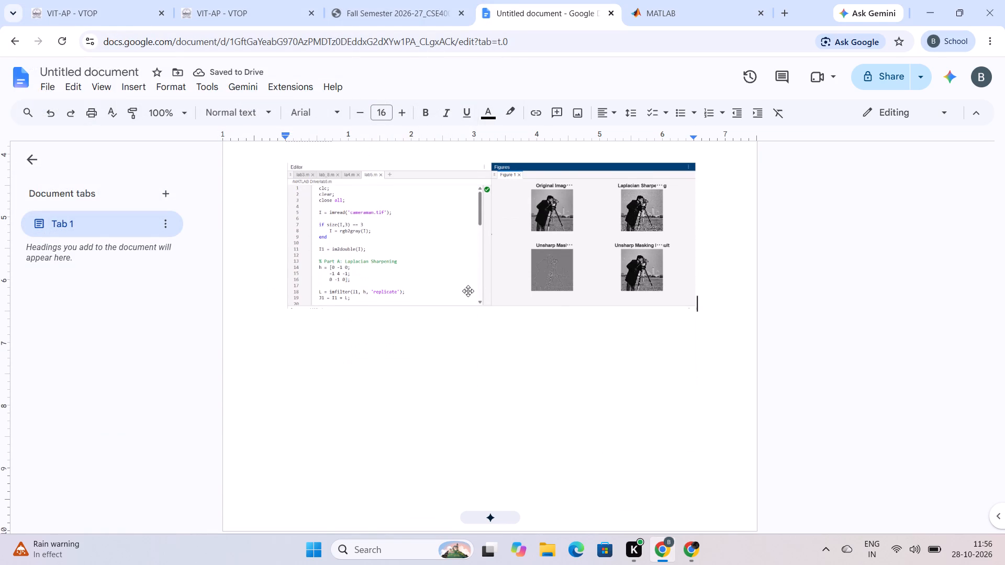
pyautogui.press('Return')
pyautogui.press('Return')
# Copy the Exp6 title from the experiment list near the document's start and paste it below the Experiment 5 output screenshot.
pyautogui.scroll(17, 460, 261)
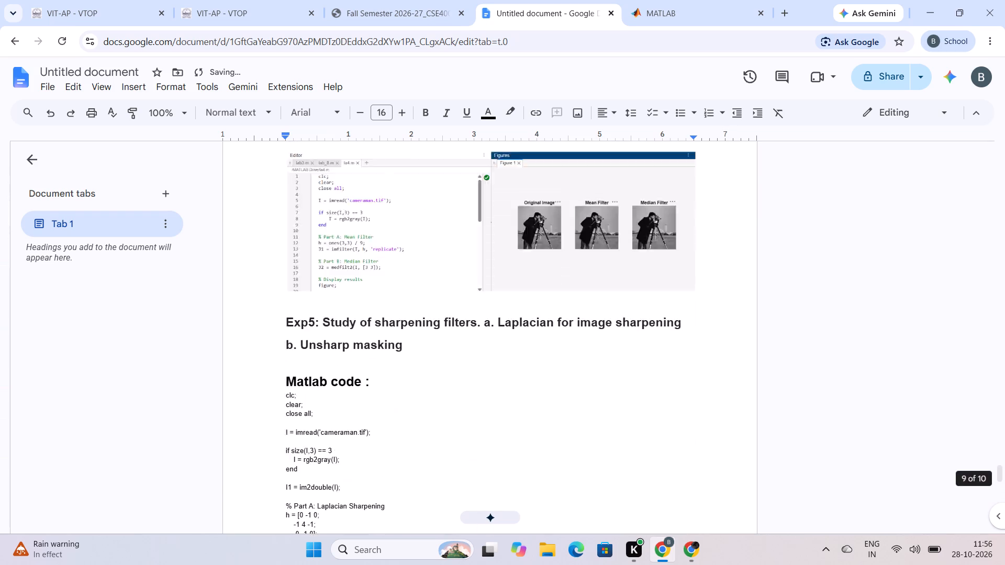
pyautogui.scroll(20, 460, 260)
pyautogui.scroll(20, 460, 260)
pyautogui.scroll(1, 460, 260)
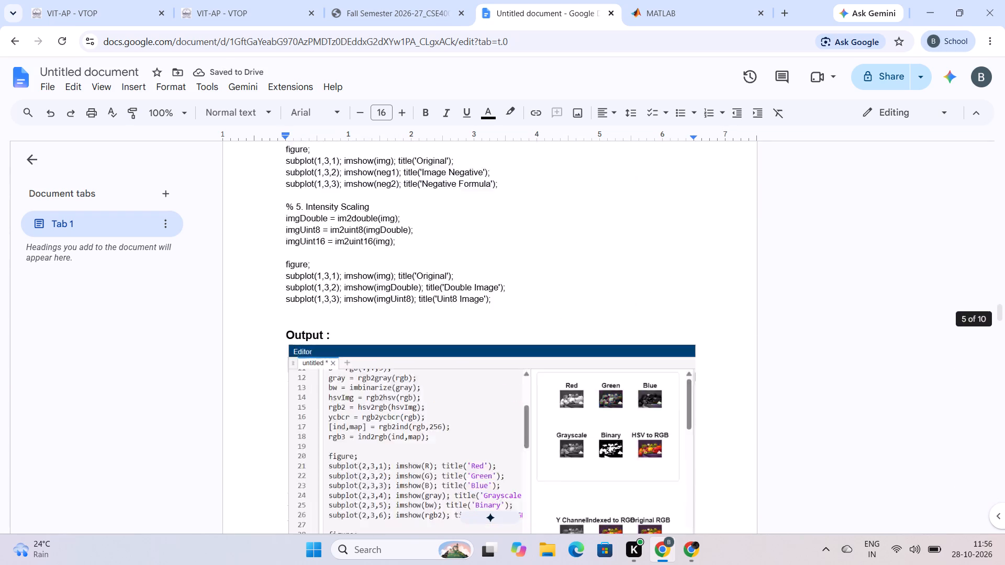
pyautogui.scroll(20, 460, 266)
pyautogui.scroll(9, 460, 266)
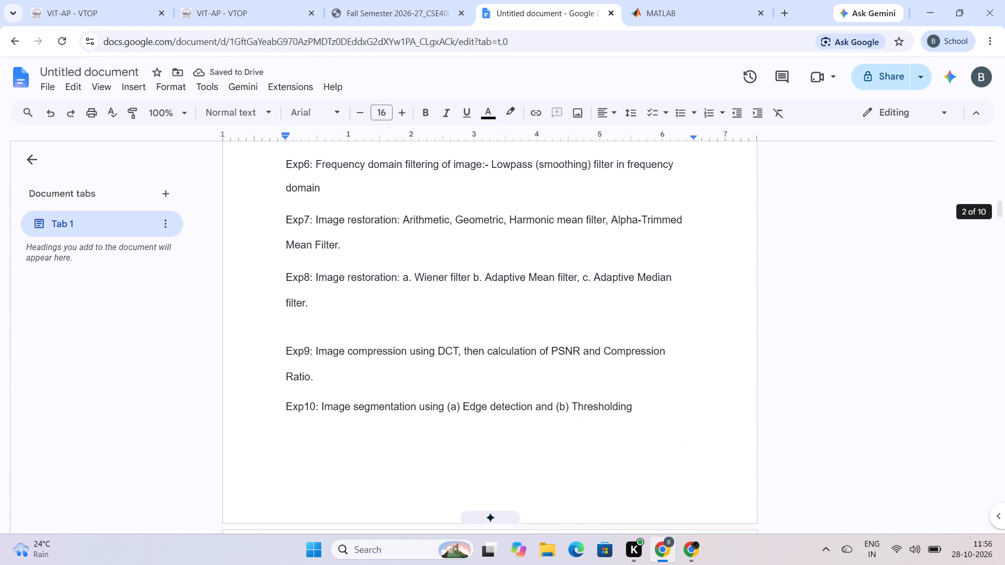
pyautogui.scroll(1, 455, 267)
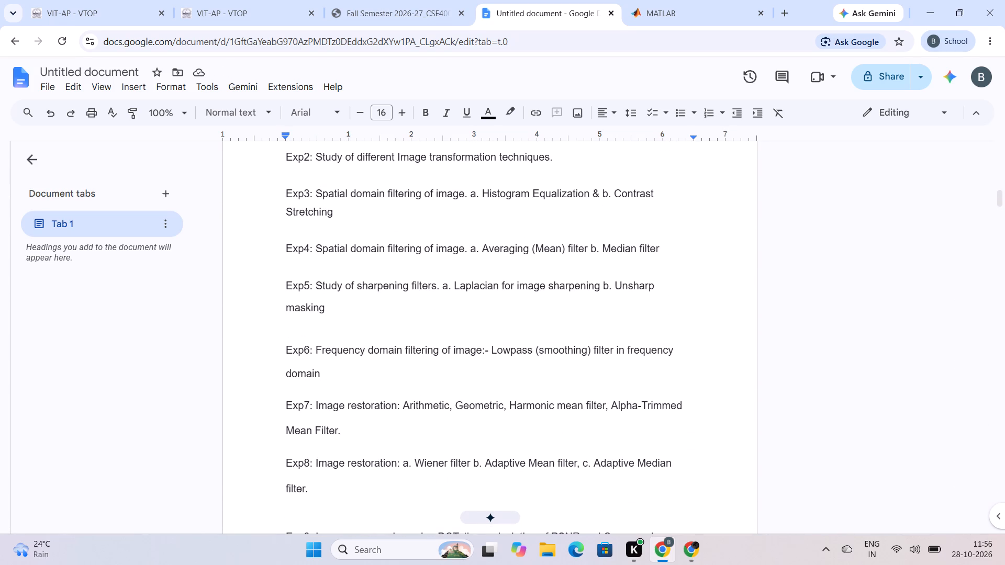
pyautogui.tripleClick(299, 349)
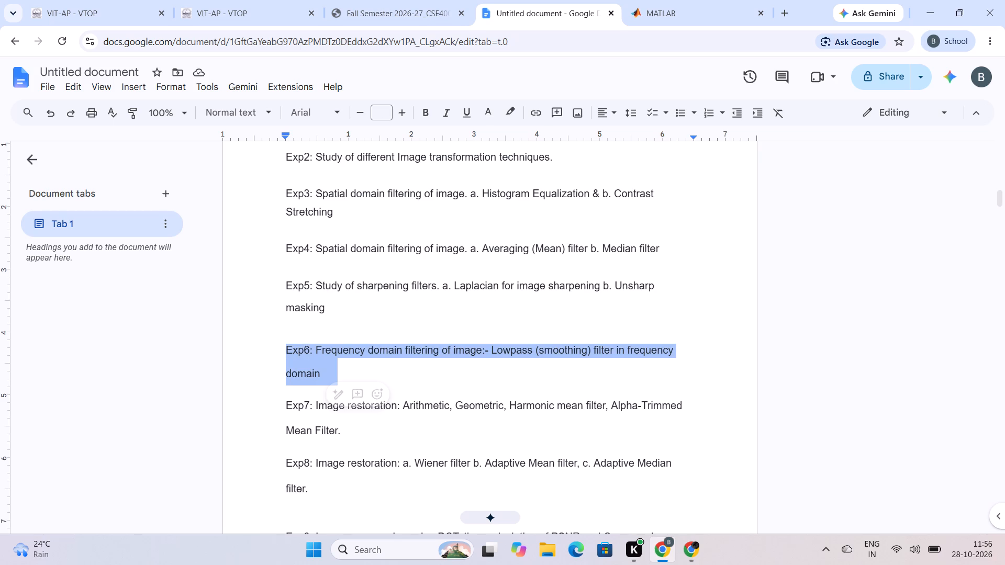
pyautogui.hotkey('ctrl', 'c')
pyautogui.scroll(-10, 298, 345)
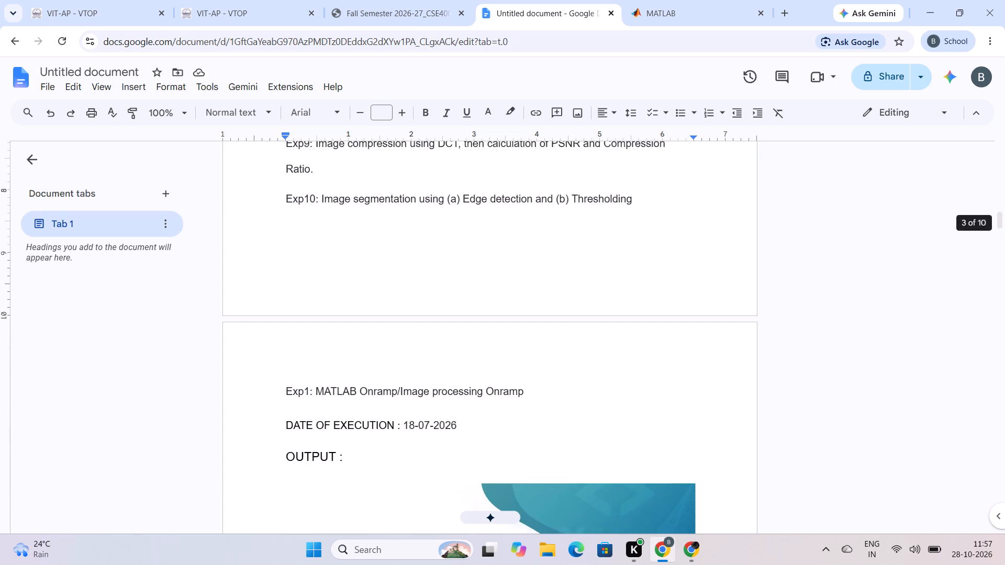
pyautogui.scroll(-20, 298, 345)
pyautogui.scroll(-20, 298, 345)
pyautogui.scroll(-8, 298, 345)
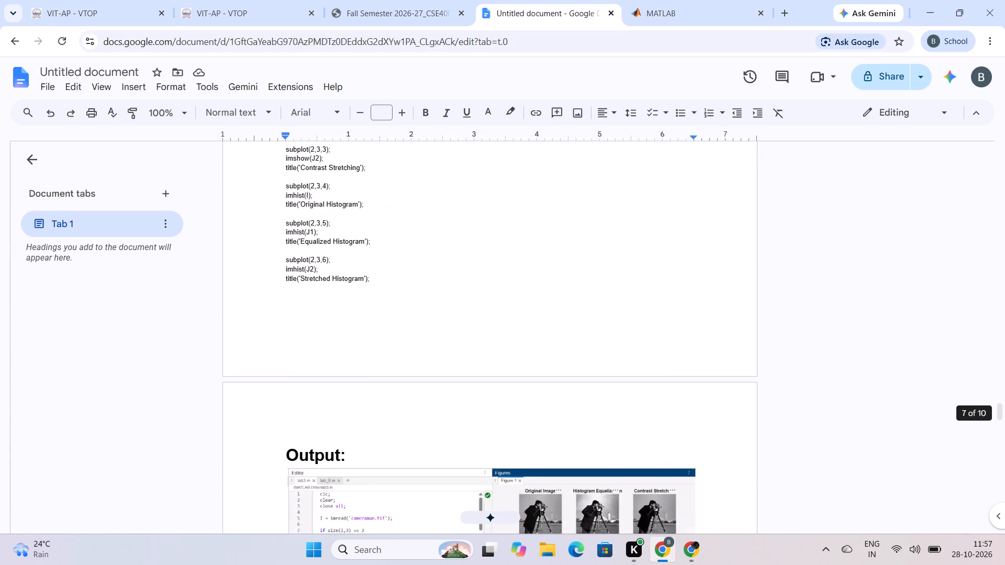
pyautogui.scroll(-20, 294, 363)
pyautogui.scroll(-15, 294, 363)
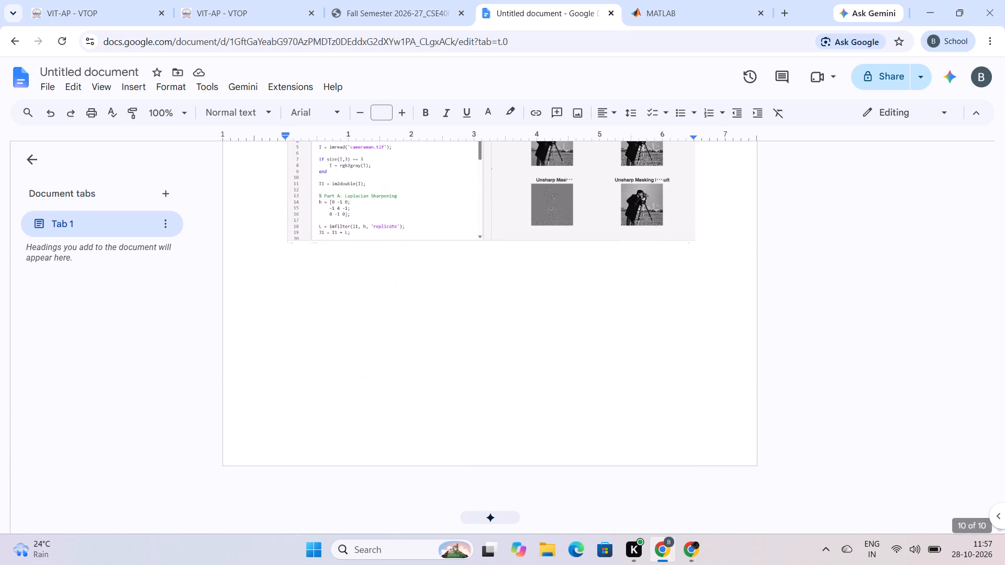
pyautogui.click(710, 238)
pyautogui.press('Return')
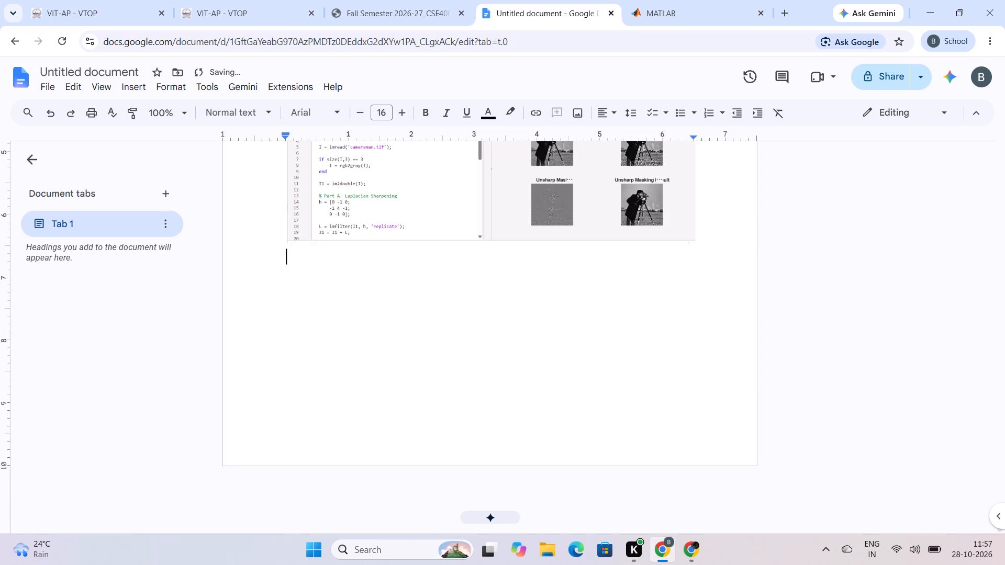
pyautogui.press('Return')
pyautogui.hotkey('ctrl', 'v')
# Format the pasted Exp6 title as 13-point bold and start a new line below it.
pyautogui.tripleClick(366, 276)
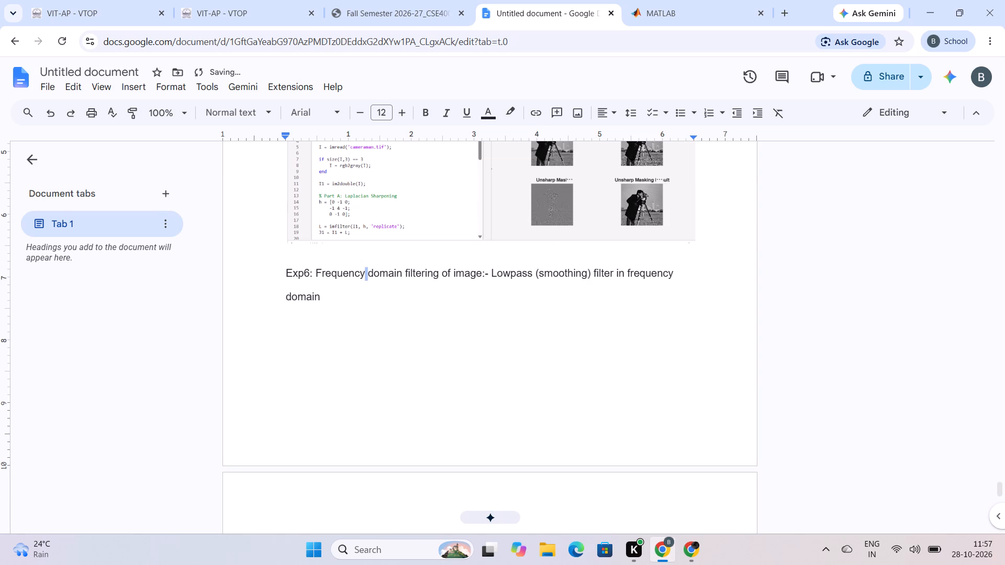
pyautogui.click(404, 117)
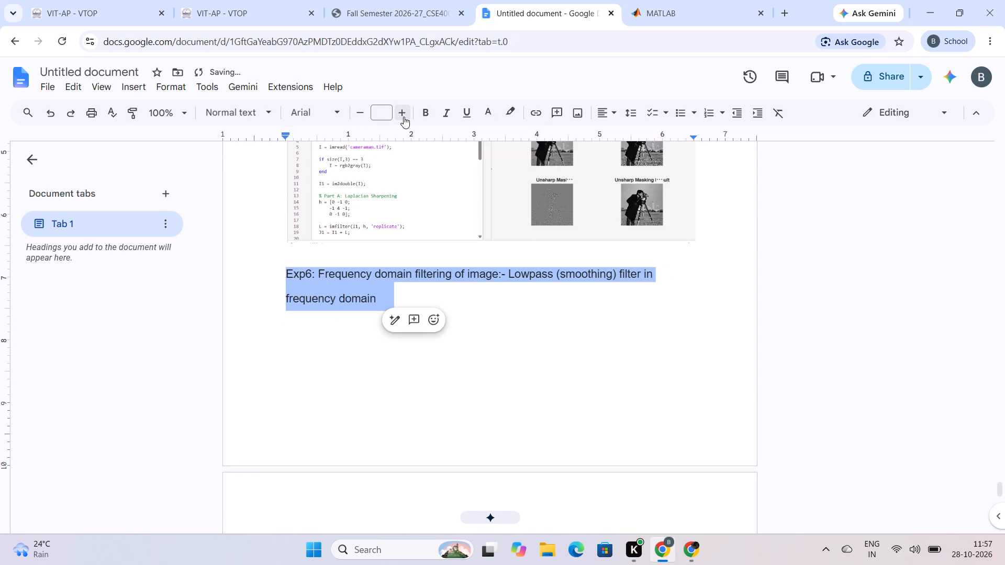
pyautogui.click(434, 113)
pyautogui.click(386, 297)
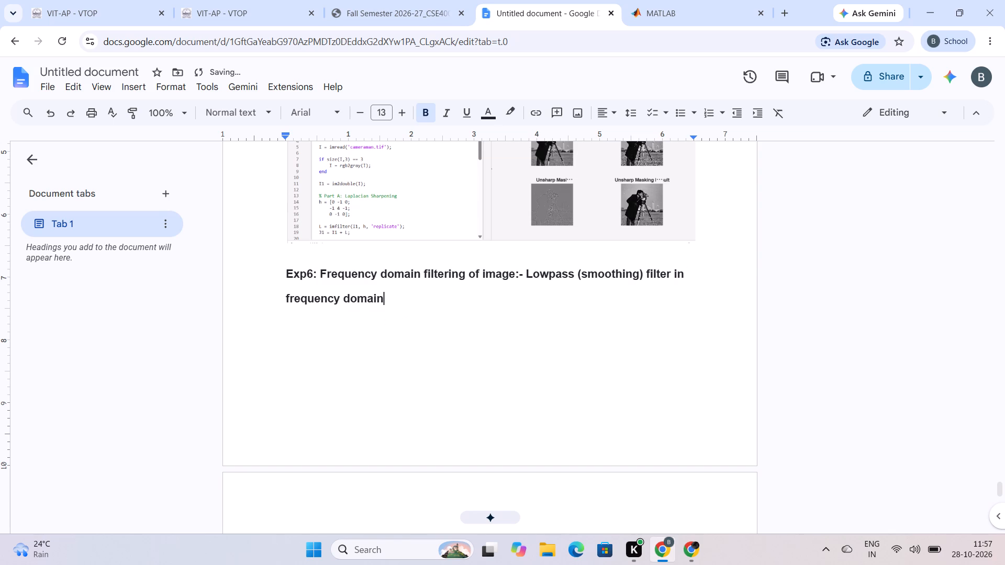
pyautogui.press('Return')
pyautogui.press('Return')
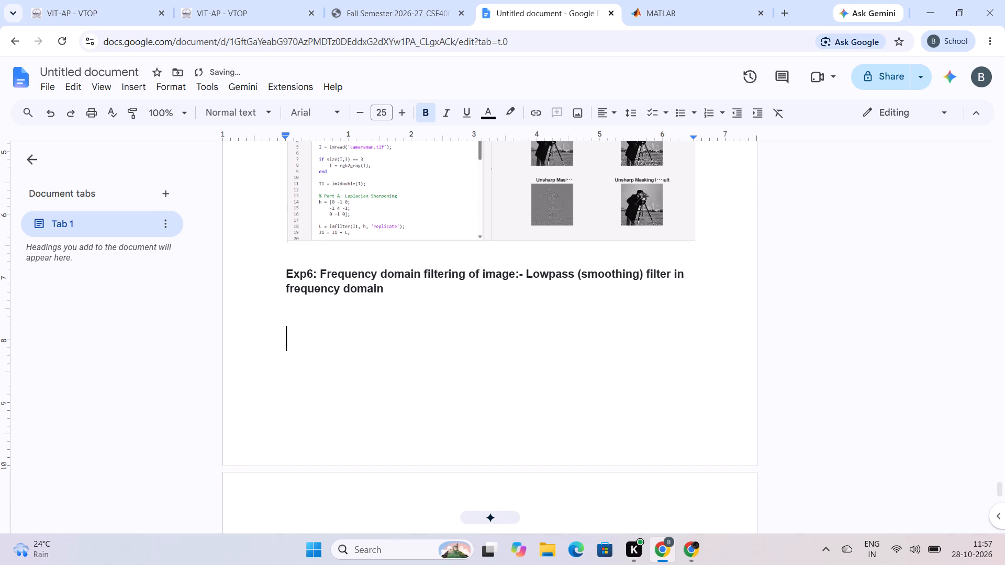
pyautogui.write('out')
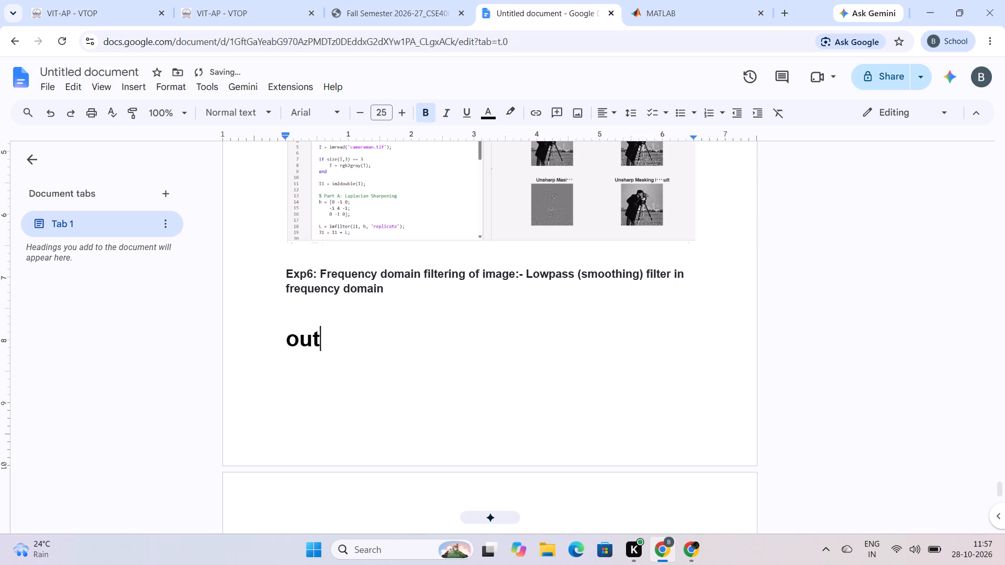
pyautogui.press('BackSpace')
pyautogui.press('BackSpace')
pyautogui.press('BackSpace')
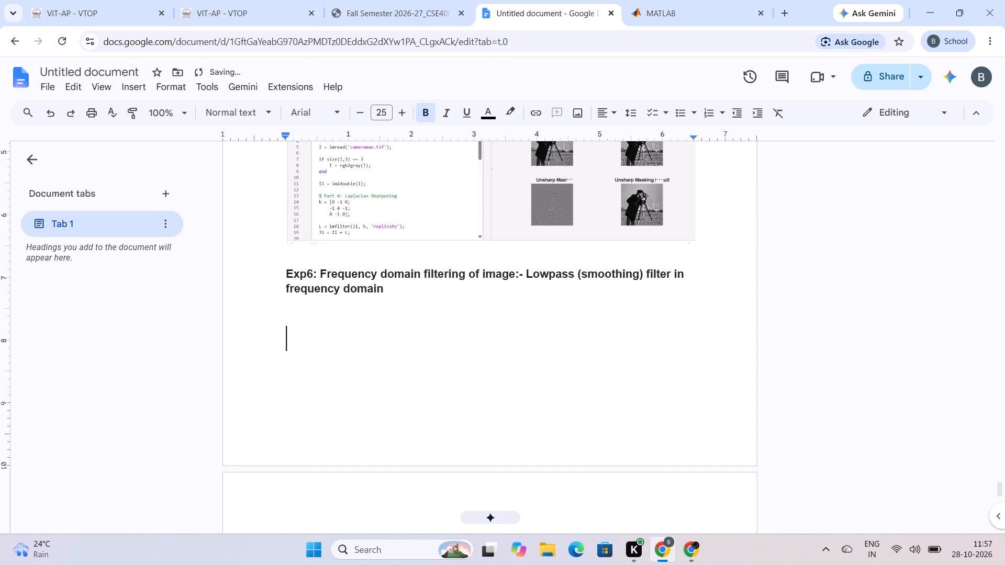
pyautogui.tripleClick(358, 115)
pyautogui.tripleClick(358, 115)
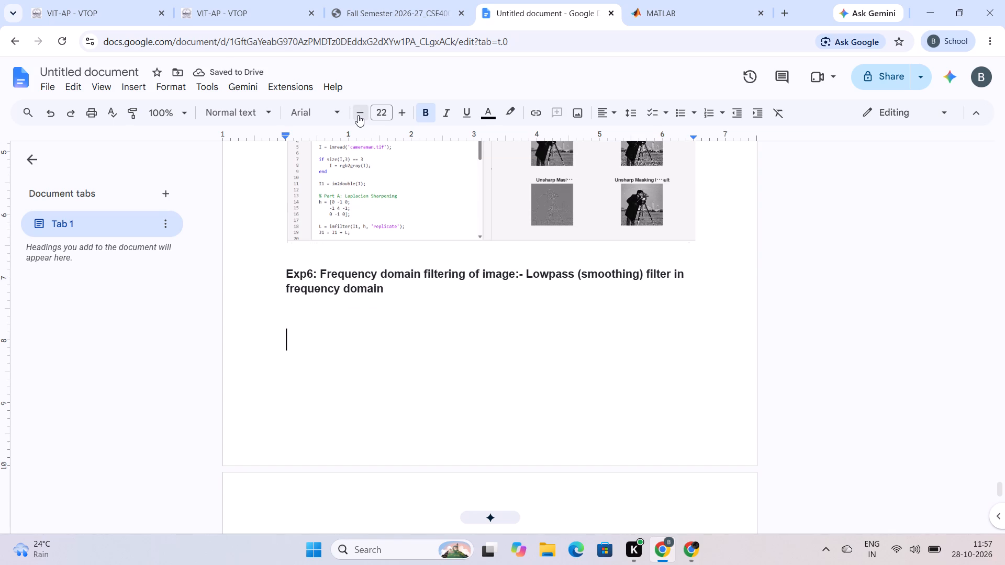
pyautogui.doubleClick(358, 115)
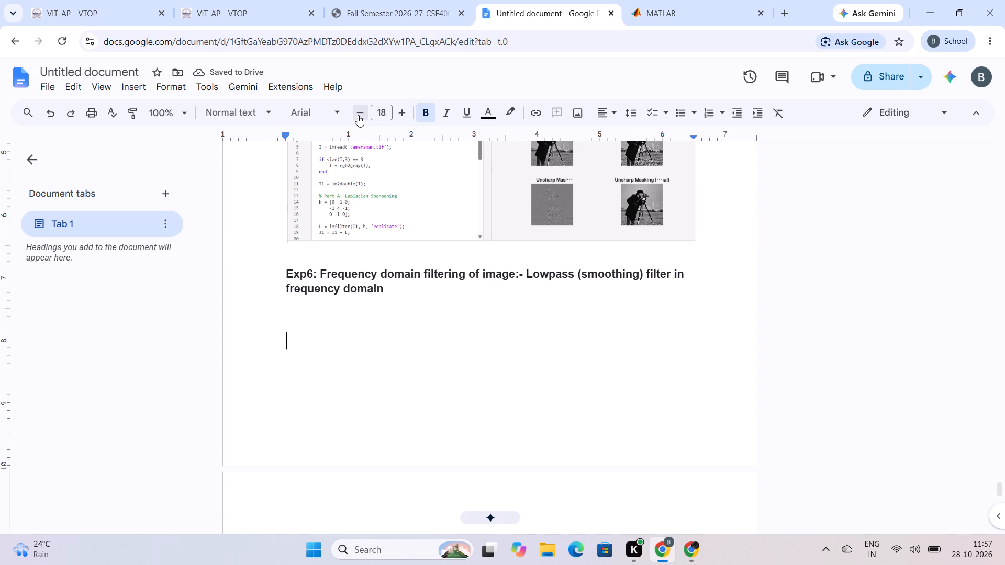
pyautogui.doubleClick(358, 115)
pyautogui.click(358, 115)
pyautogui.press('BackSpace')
# Add a 16-point bold "Matlab Code" heading below the Exp6 title, followed by a new line.
pyautogui.doubleClick(365, 109)
pyautogui.click(418, 115)
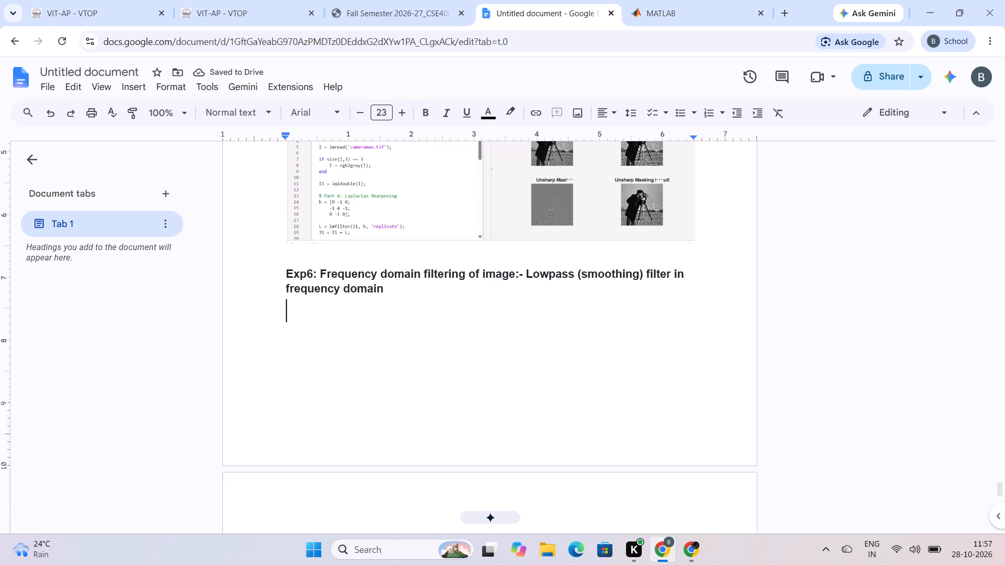
pyautogui.tripleClick(365, 119)
pyautogui.tripleClick(365, 119)
pyautogui.click(365, 119)
pyautogui.write('matlab')
pyautogui.press('space')
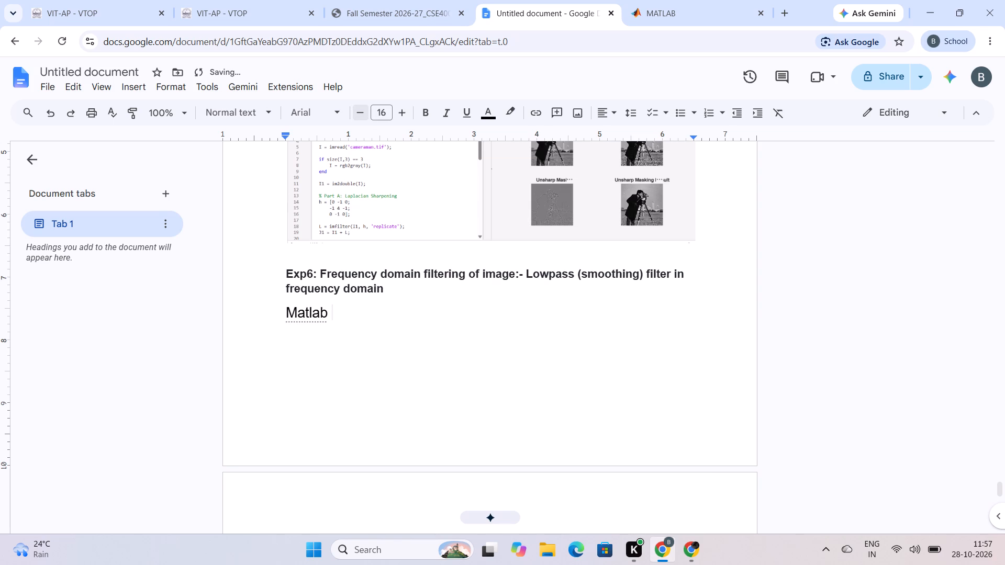
pyautogui.write('Code')
pyautogui.moveTo(289, 310); pyautogui.dragTo(323, 315)
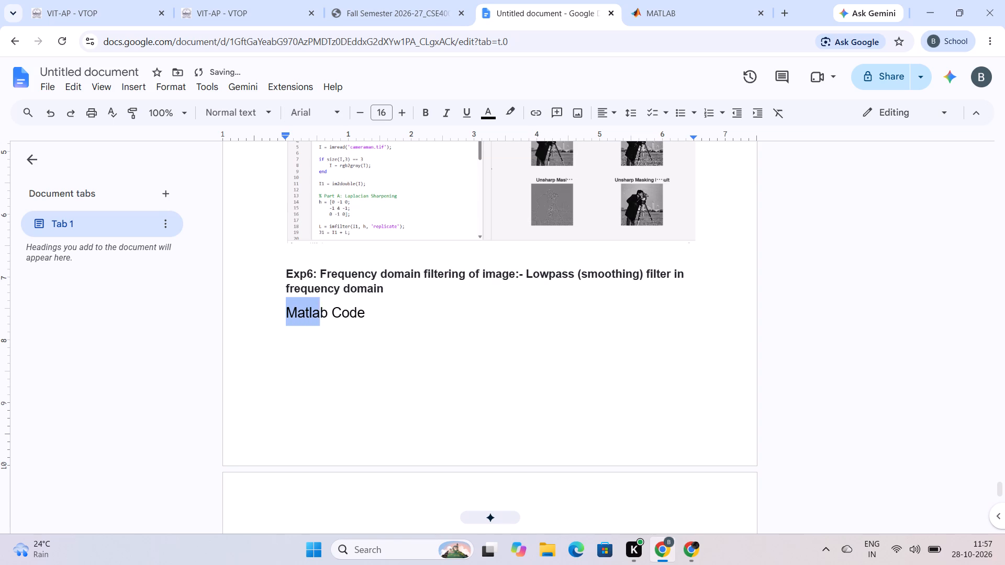
pyautogui.moveTo(323, 315); pyautogui.dragTo(364, 317)
pyautogui.click(425, 115)
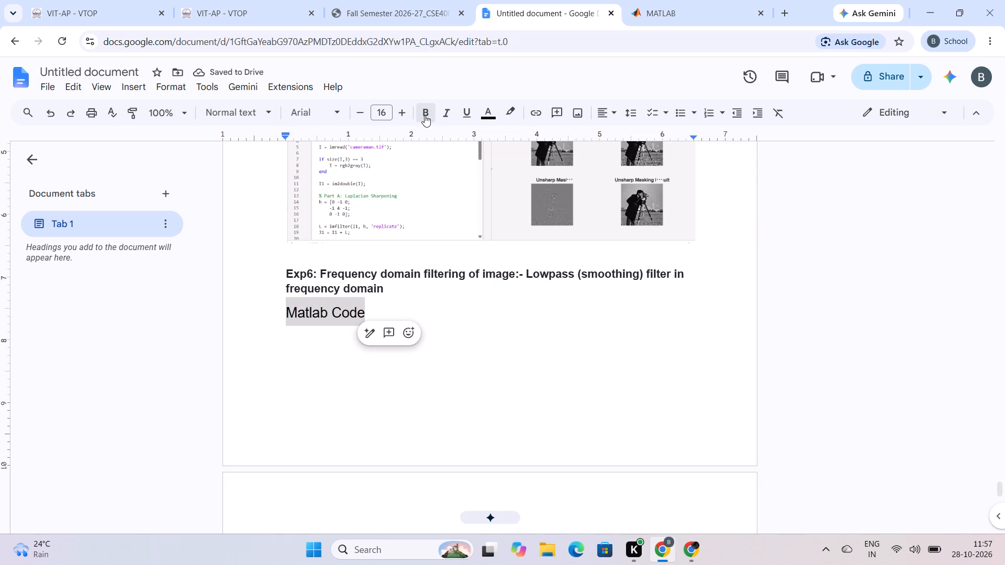
pyautogui.click(374, 311)
pyautogui.press('Return')
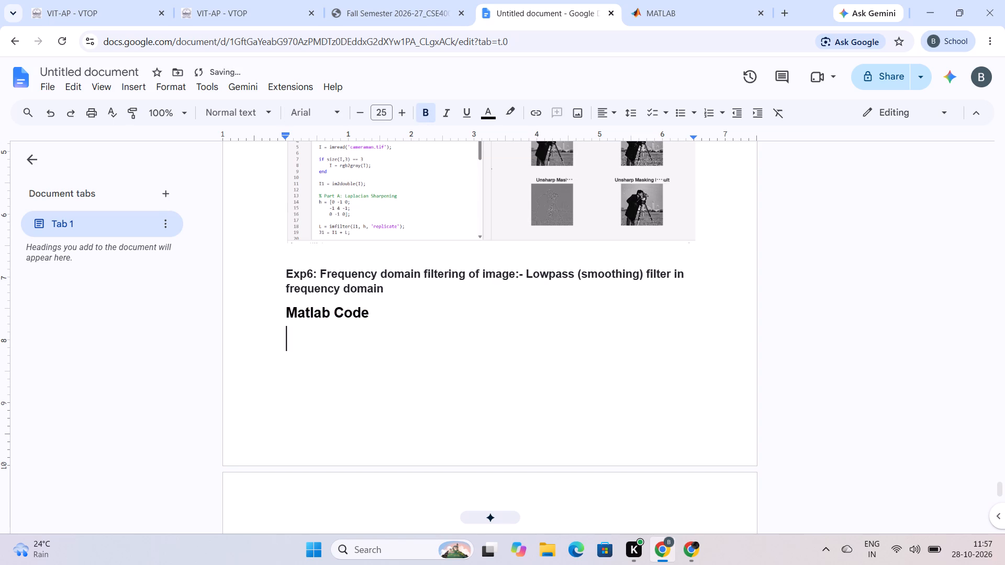
# Turn off bold and set the font size to 9 on the empty line below the Exp6 "Matlab Code" heading.
pyautogui.click(428, 110)
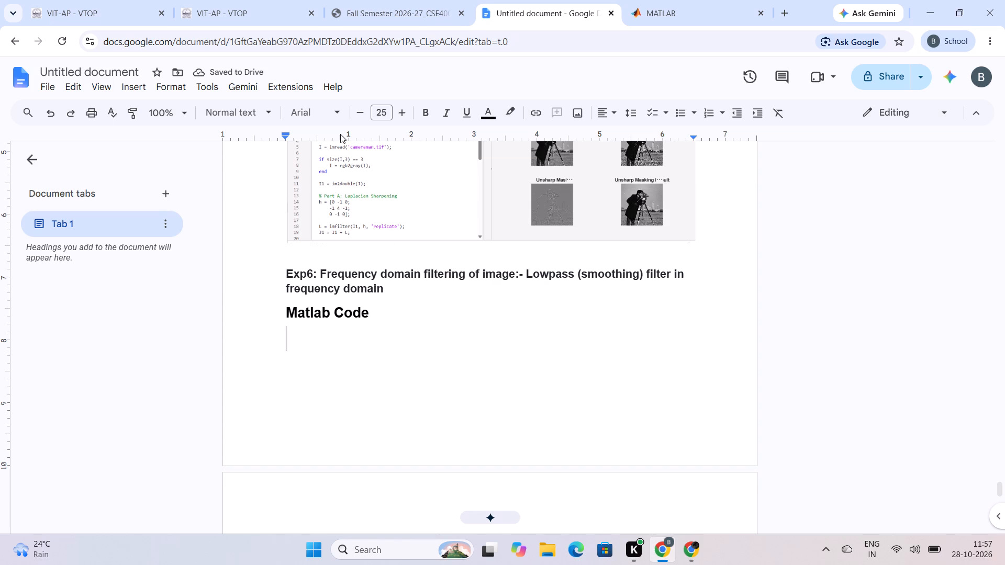
pyautogui.tripleClick(366, 114)
pyautogui.tripleClick(366, 114)
pyautogui.tripleClick(366, 112)
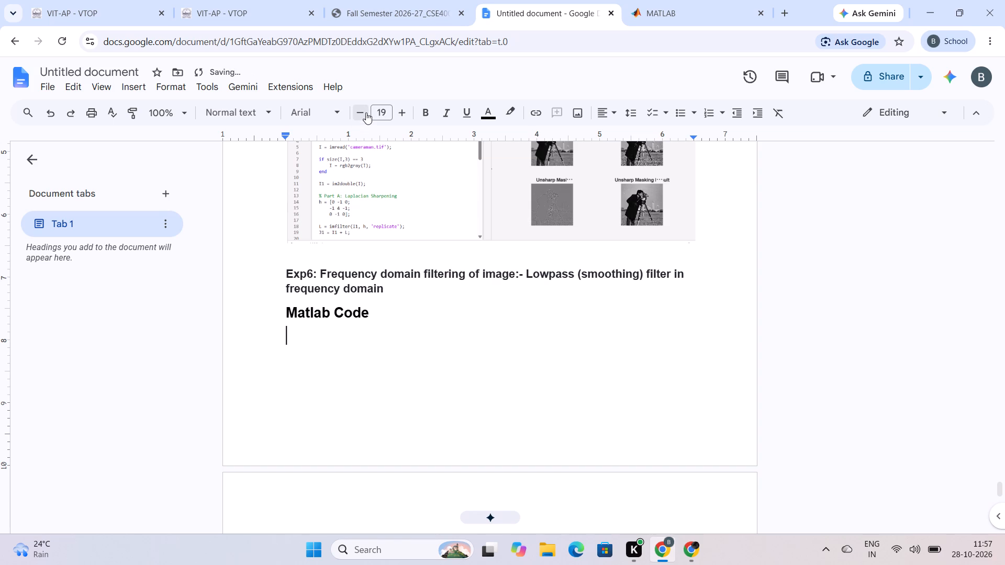
pyautogui.tripleClick(366, 112)
pyautogui.tripleClick(366, 112)
pyautogui.click(366, 112)
pyautogui.click(679, 561)
pyautogui.scroll(-9, 573, 415)
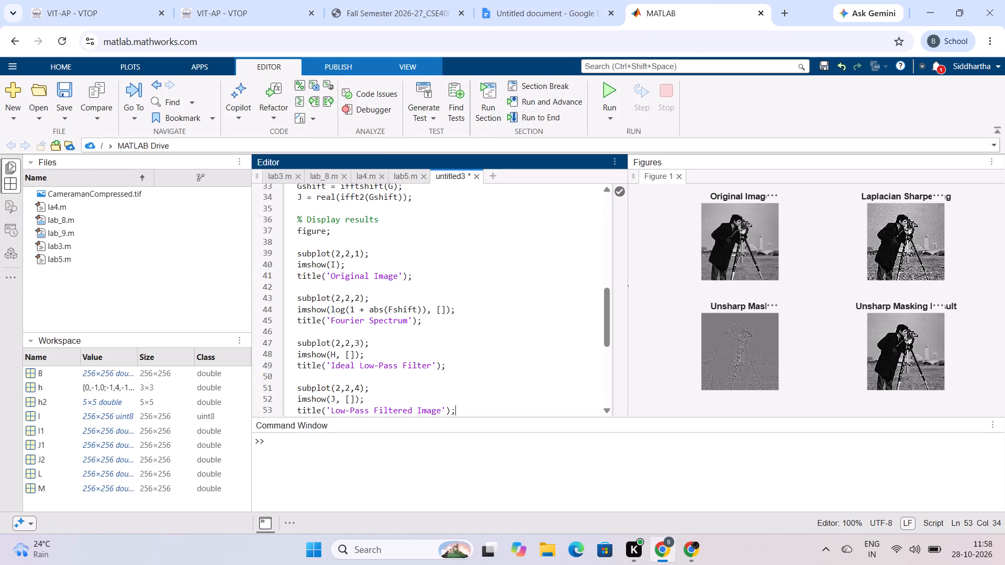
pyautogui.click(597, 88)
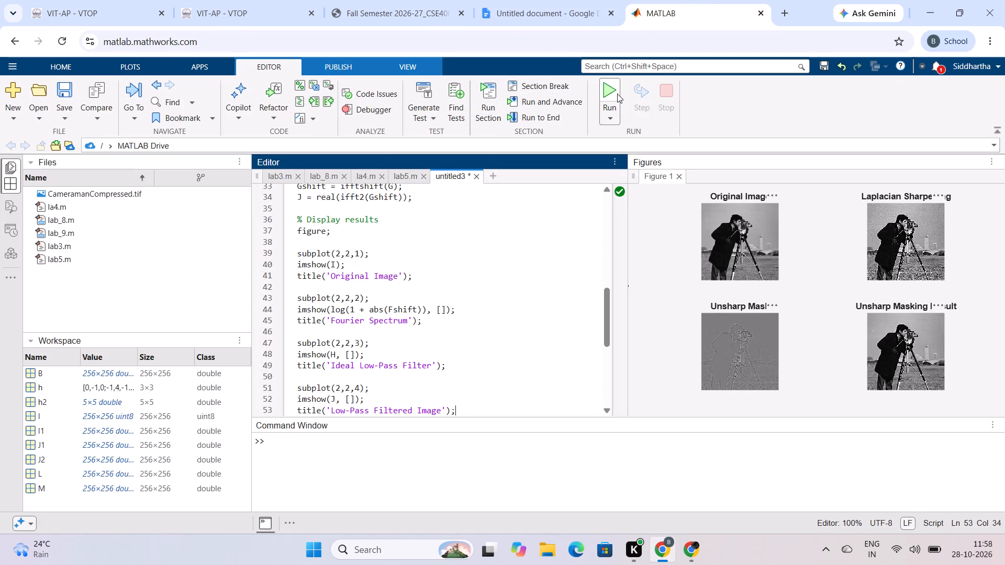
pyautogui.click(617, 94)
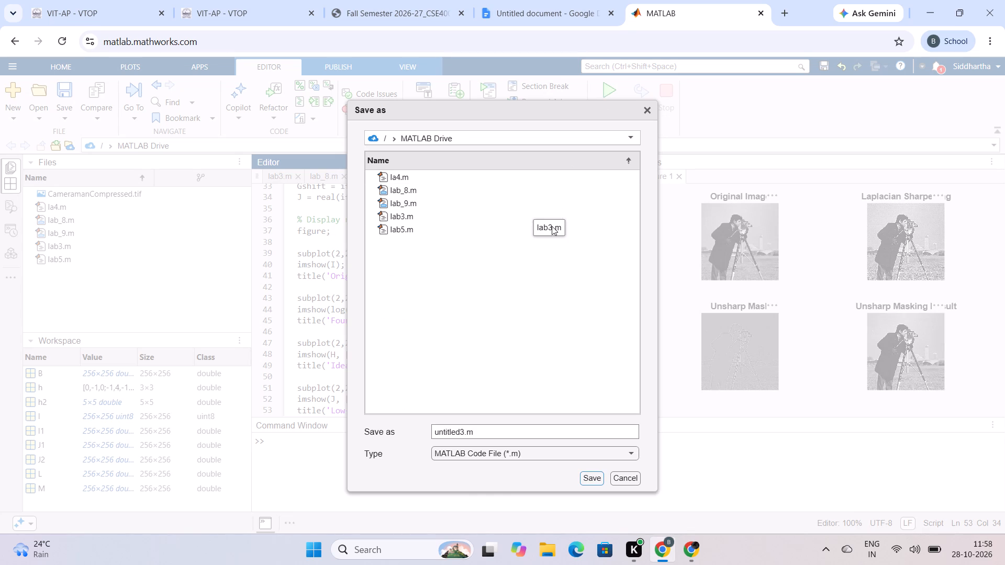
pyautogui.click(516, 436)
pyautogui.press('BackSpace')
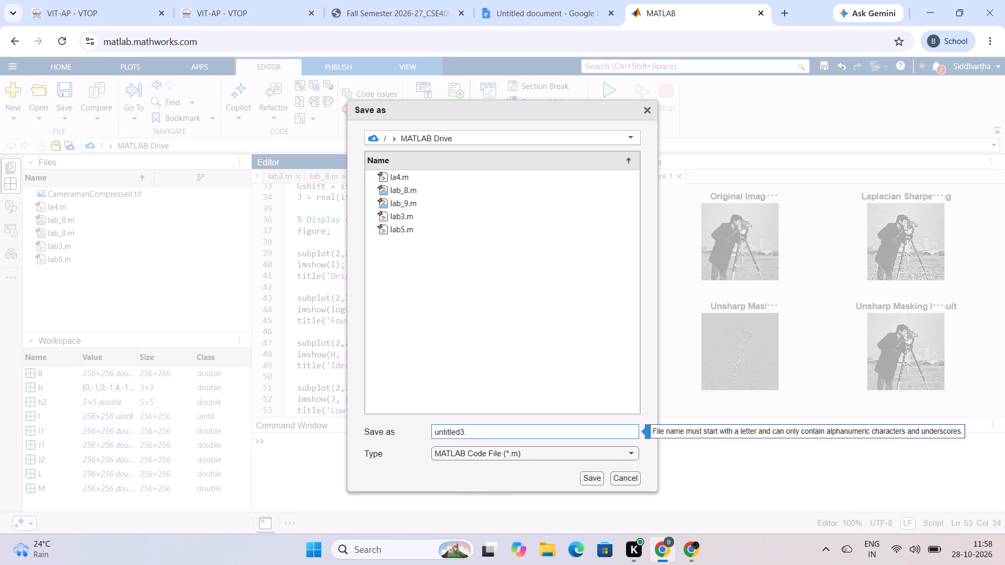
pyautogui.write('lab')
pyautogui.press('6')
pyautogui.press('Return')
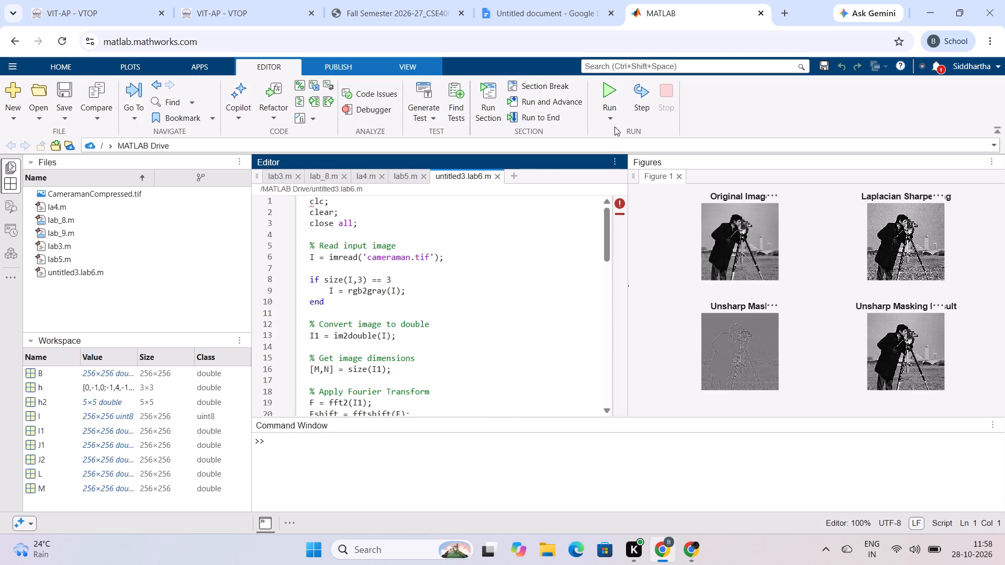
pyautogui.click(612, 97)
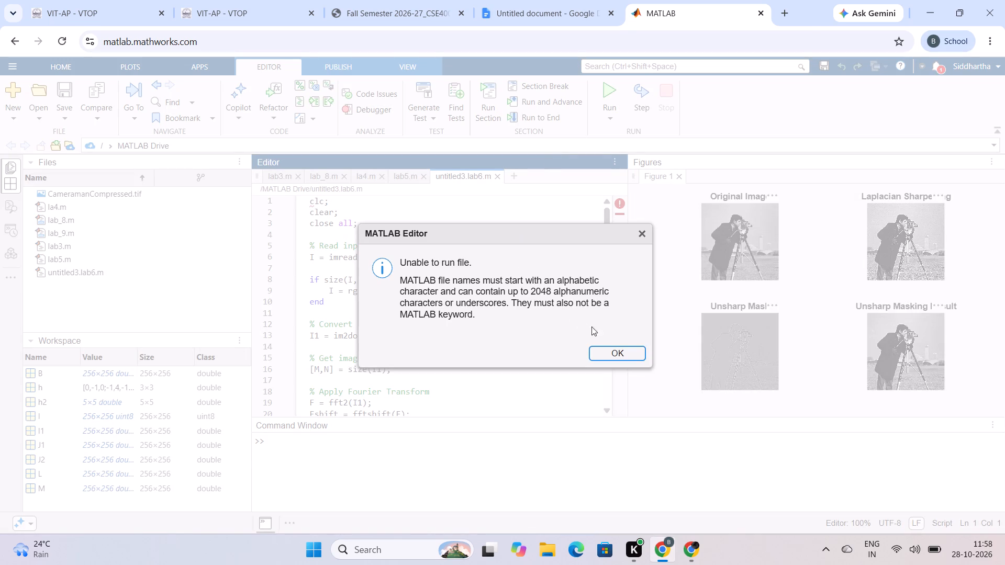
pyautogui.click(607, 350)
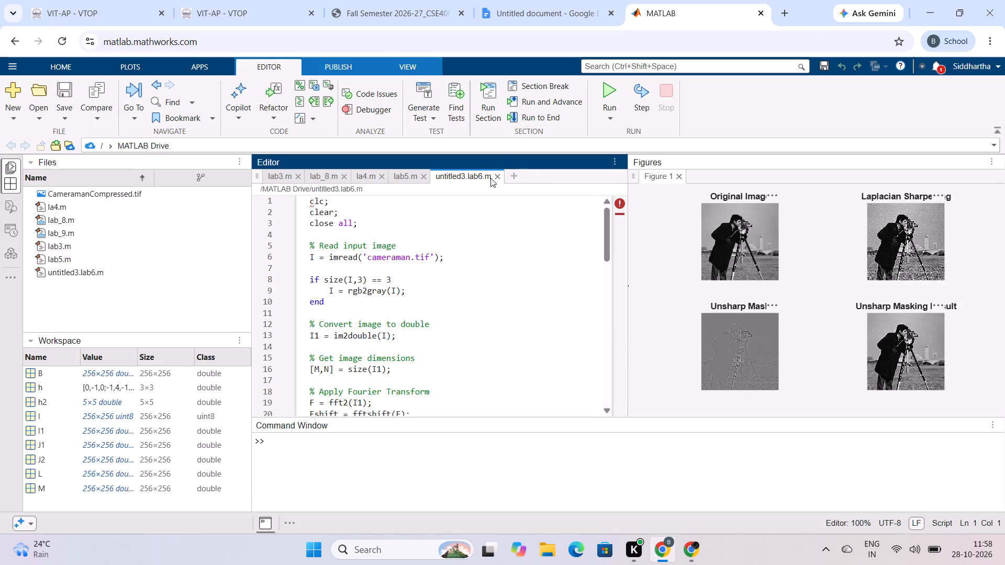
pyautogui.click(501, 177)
# In MATLAB Online, paste the Experiment 6 code into a new script, save it as lab6 and run it.
pyautogui.click(441, 171)
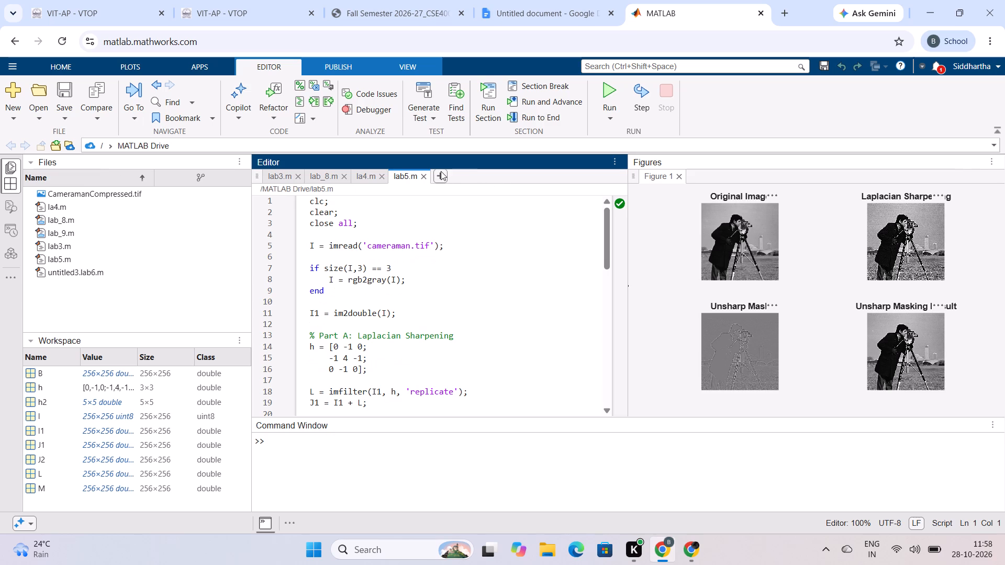
pyautogui.hotkey('ctrl', 'v')
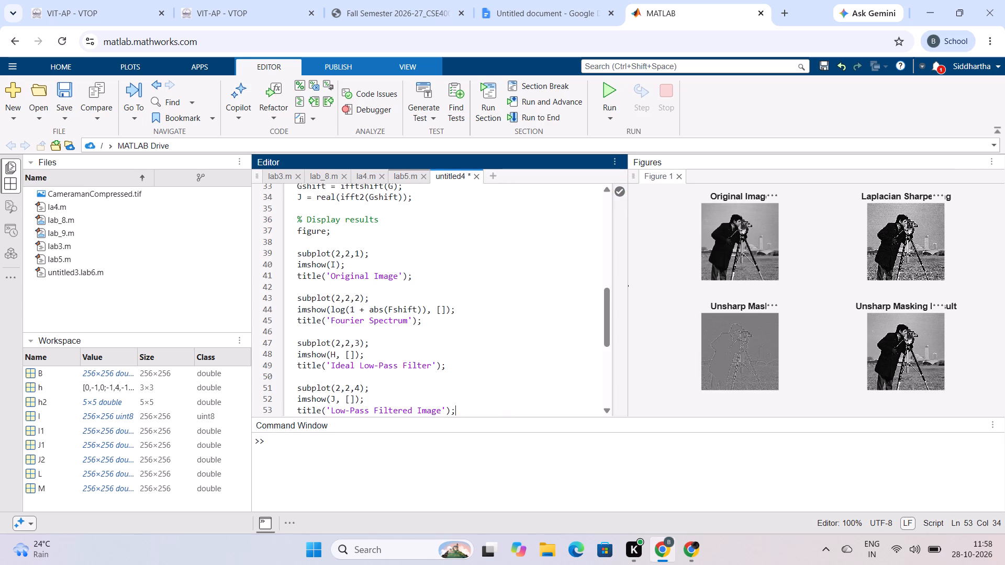
pyautogui.click(612, 97)
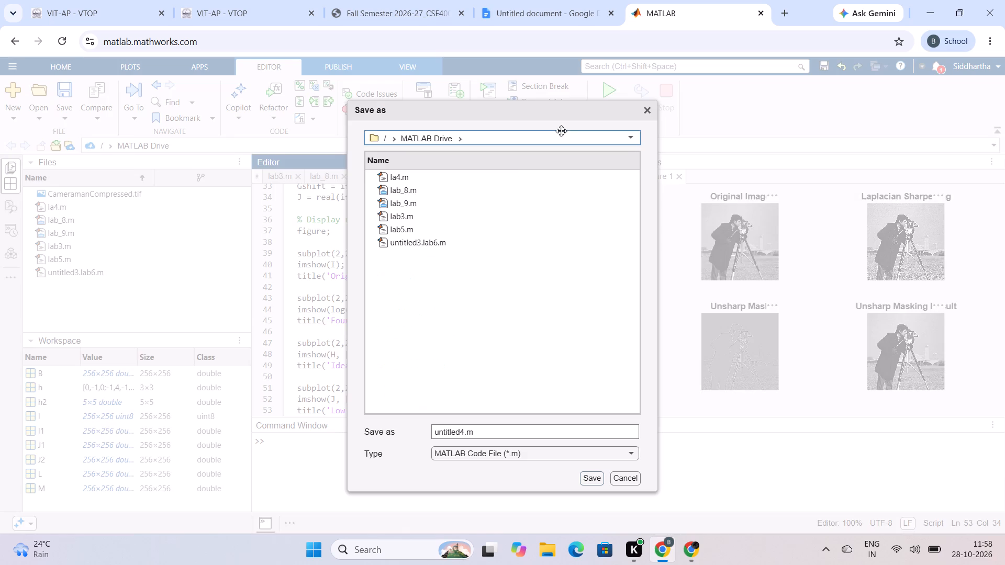
pyautogui.click(492, 433)
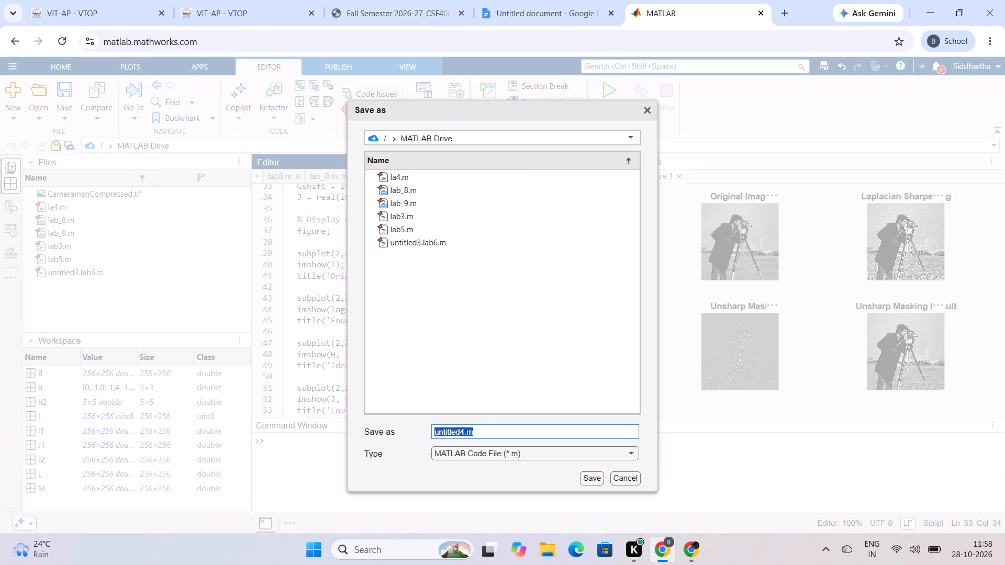
pyautogui.press('BackSpace')
pyautogui.write('la')
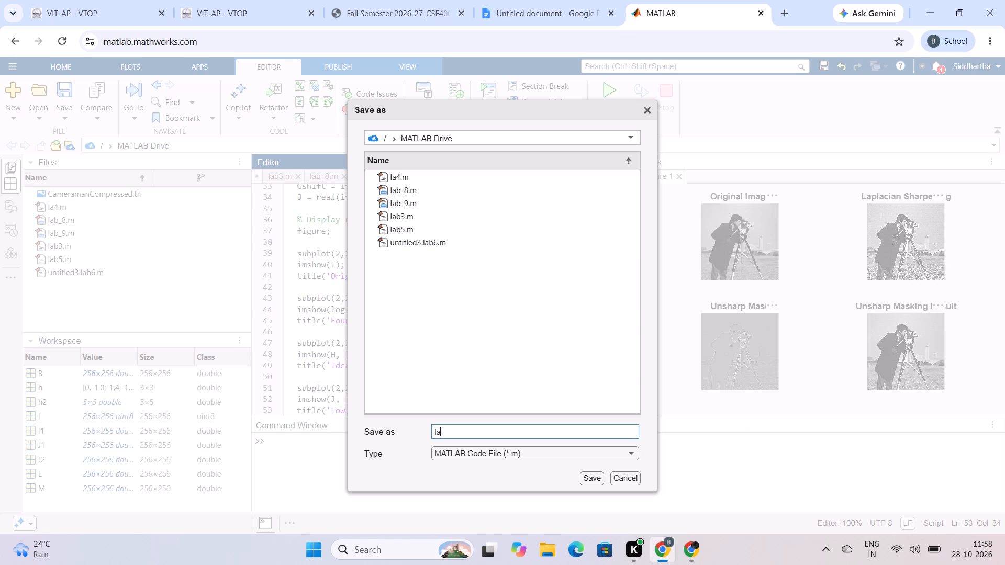
pyautogui.write('b6')
pyautogui.press('Return')
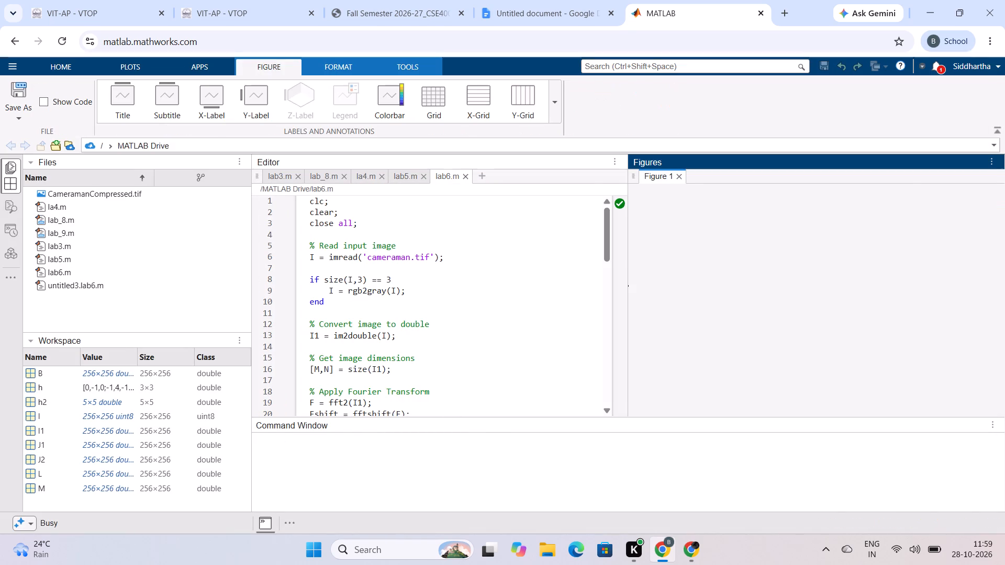
# Capture a screenshot of the end of the lab6 code in the editor together with its four-image output figure.
pyautogui.scroll(-7, 442, 392)
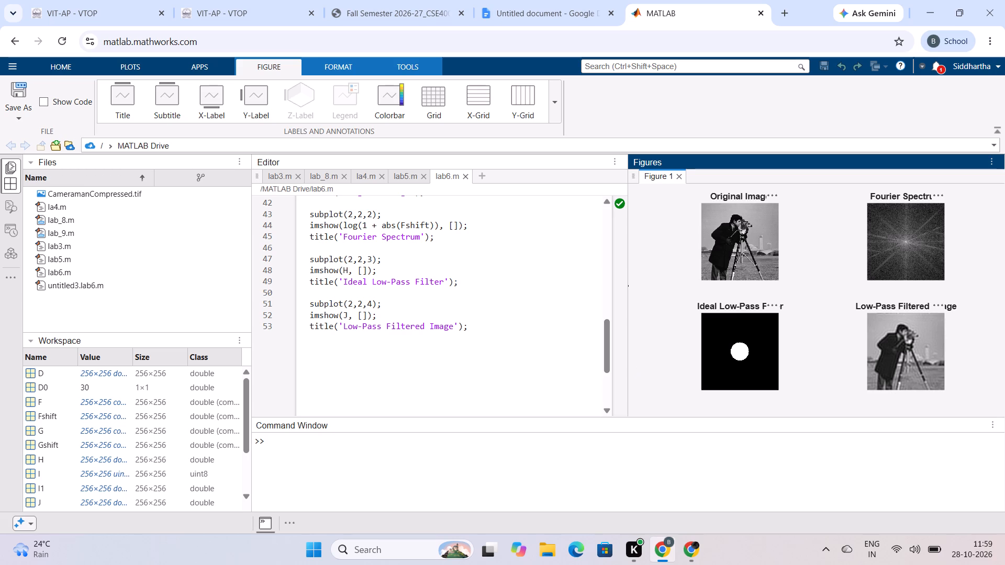
pyautogui.press('shift+super+s')
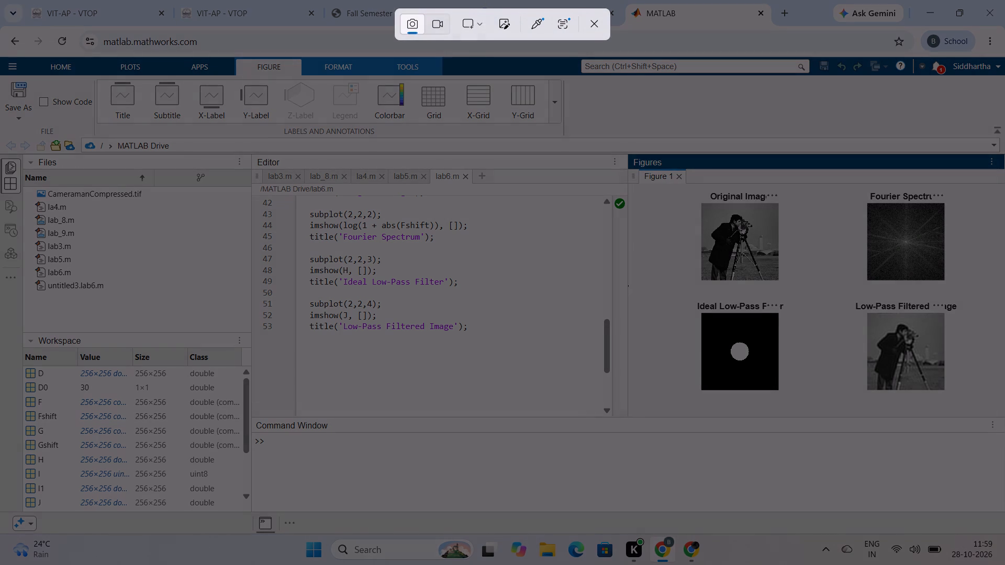
pyautogui.moveTo(252, 155); pyautogui.dragTo(998, 400)
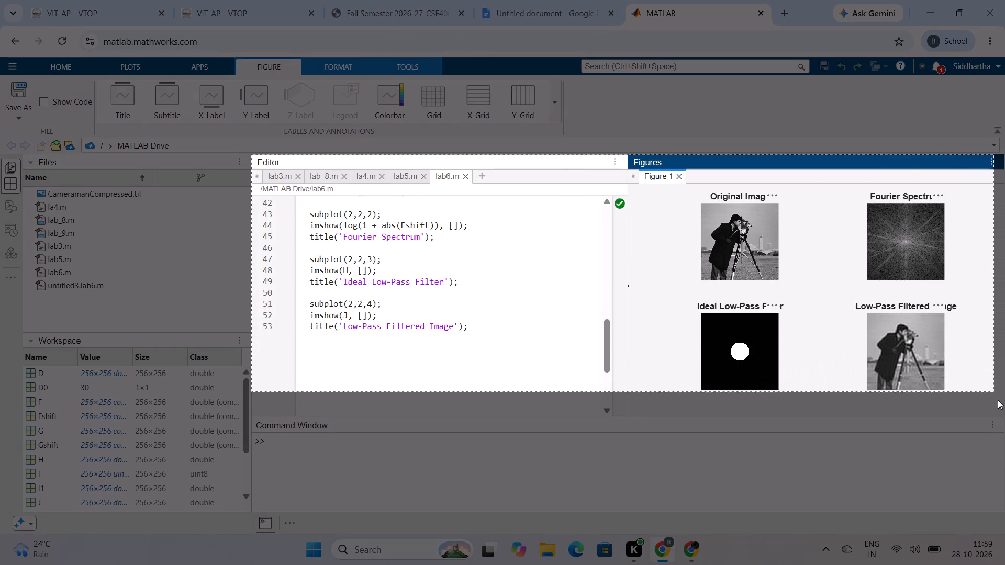
pyautogui.moveTo(998, 400); pyautogui.dragTo(999, 421)
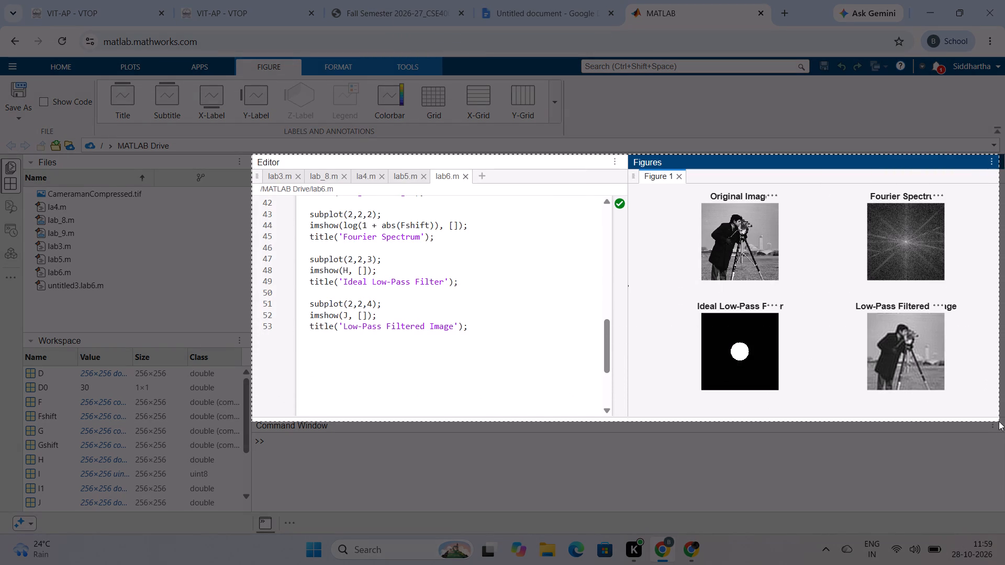
# Complete the screenshot capture covering the lab6 code in the editor and its four-image figure.
pyautogui.moveTo(999, 421); pyautogui.dragTo(1000, 417)
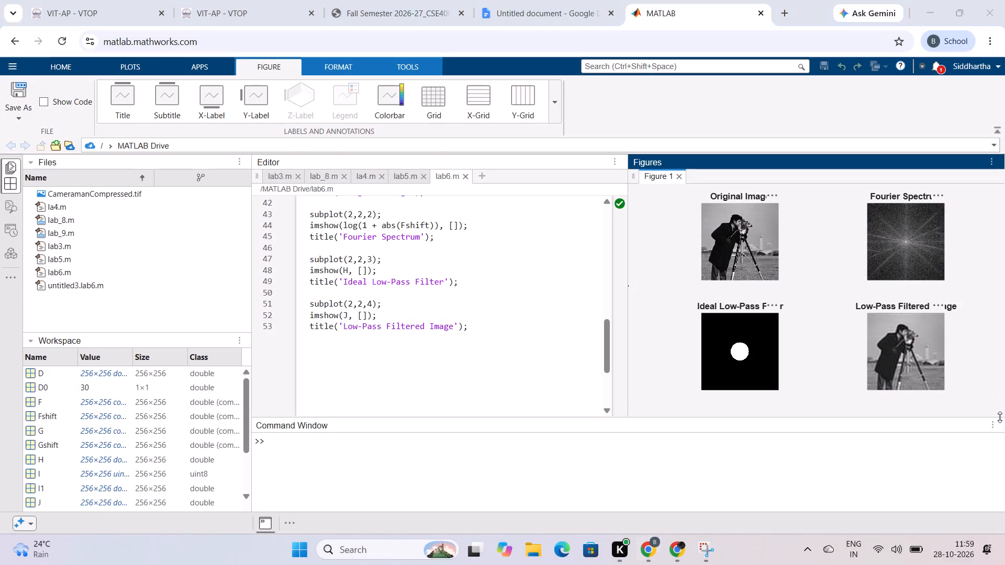
# In Google Docs, add the line "Output :" below the last line of the Experiment 6 code, separated by a blank line.
pyautogui.click(554, 19)
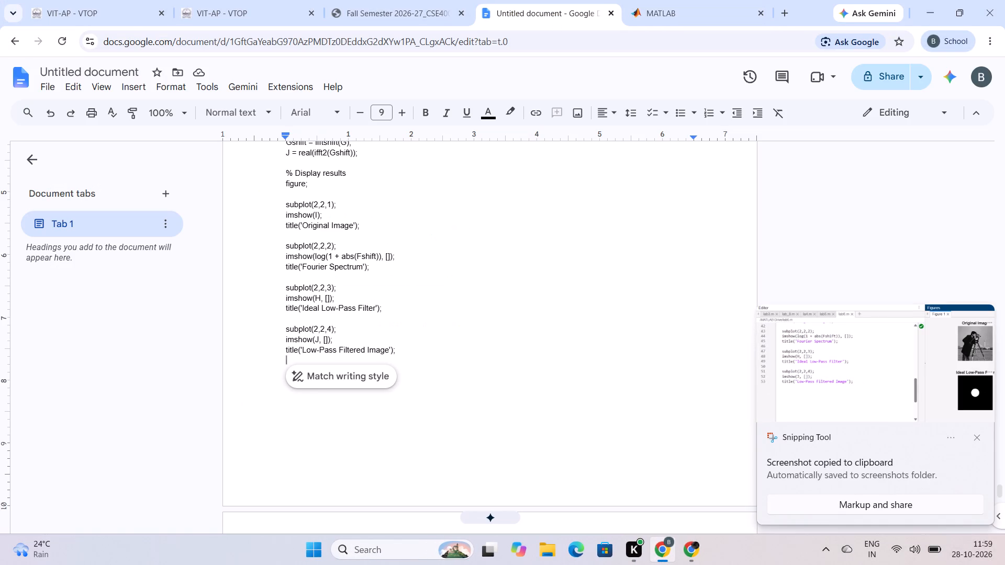
pyautogui.press('Return')
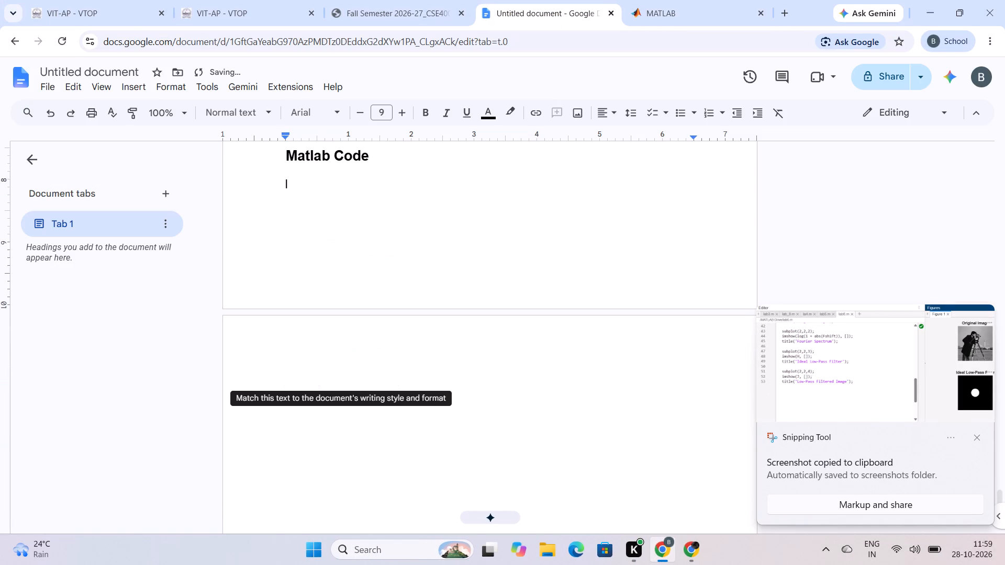
pyautogui.hotkey('ctrl', 'z')
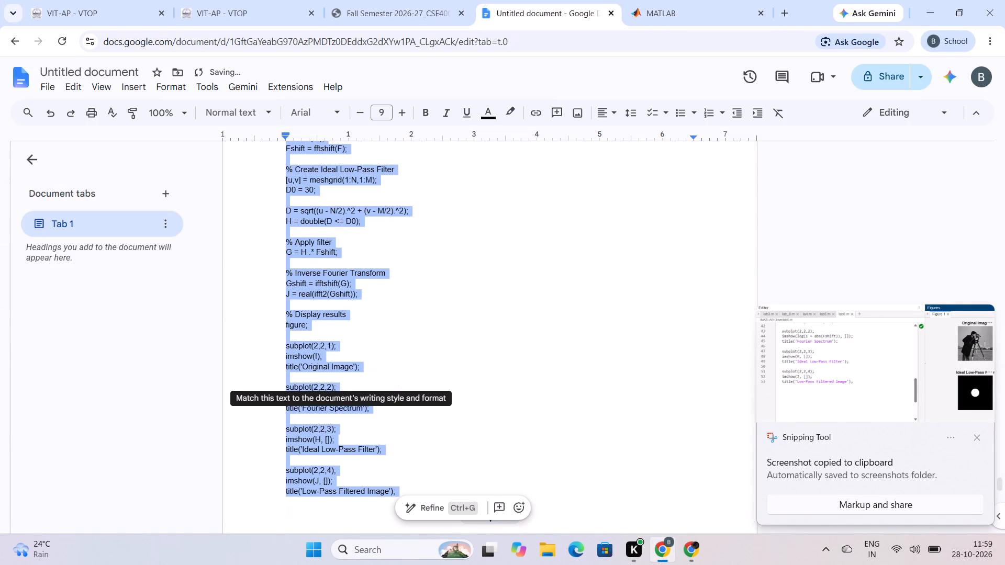
pyautogui.scroll(-3, 349, 354)
pyautogui.click(437, 274)
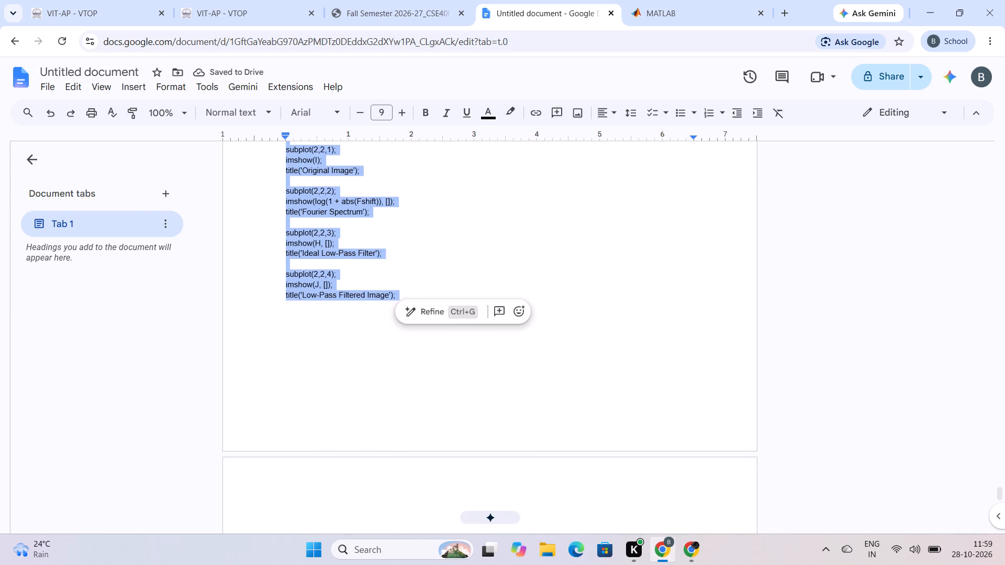
pyautogui.click(418, 296)
pyautogui.press('Return')
pyautogui.press('Return')
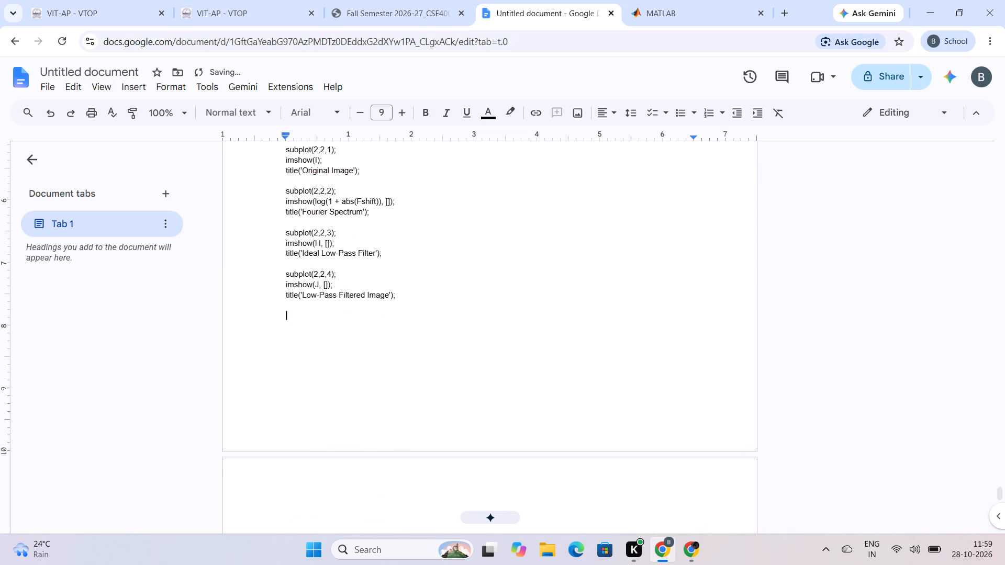
pyautogui.moveTo(393, 110); pyautogui.dragTo(342, 224)
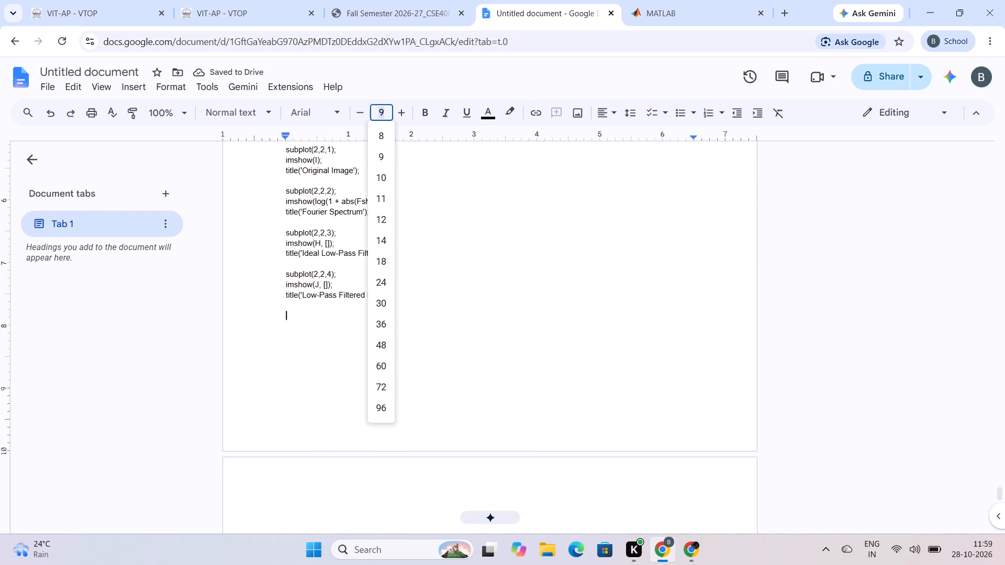
pyautogui.click(293, 315)
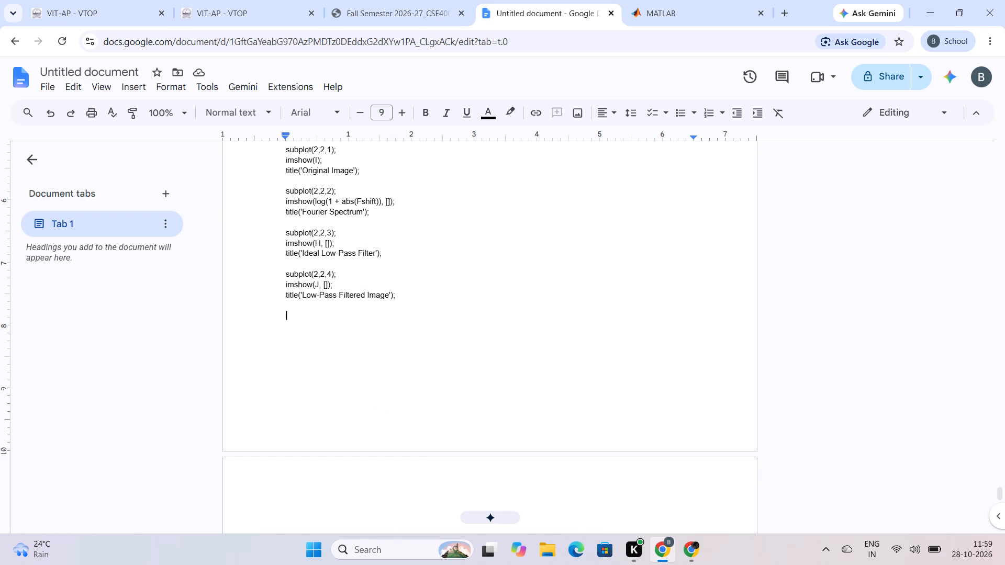
pyautogui.write('out[')
pyautogui.press('BackSpace')
pyautogui.write('put :')
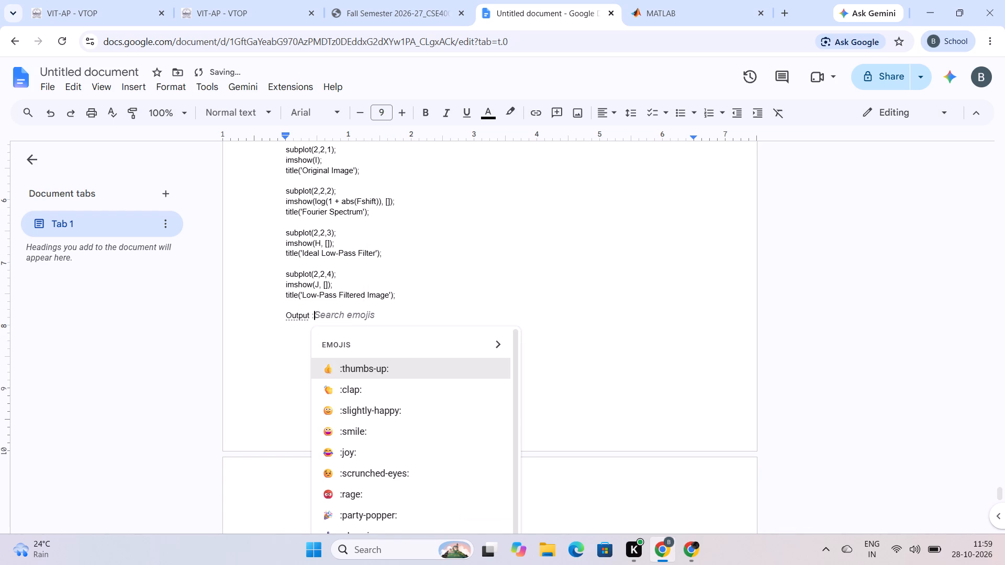
# Format the Experiment 6 "Output :" line as bold with font size 15.
pyautogui.moveTo(282, 312); pyautogui.dragTo(332, 325)
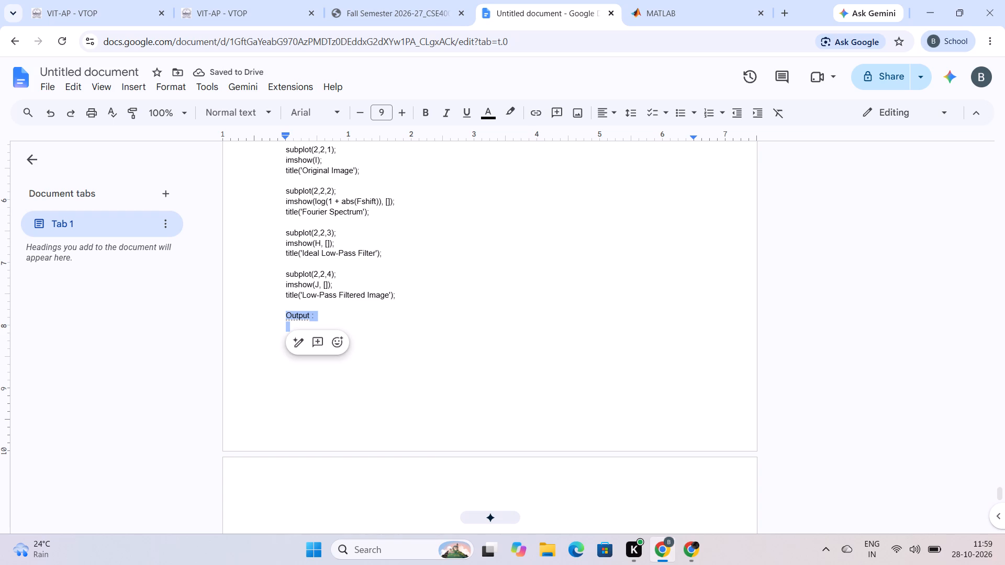
pyautogui.click(429, 108)
pyautogui.tripleClick(400, 116)
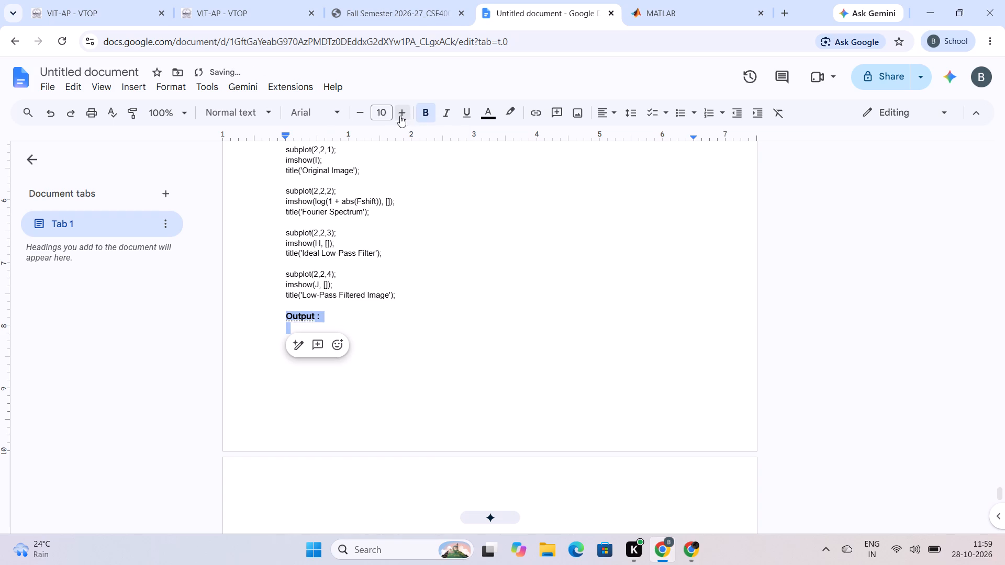
pyautogui.click(400, 116)
pyautogui.click(400, 116)
pyautogui.click(400, 116)
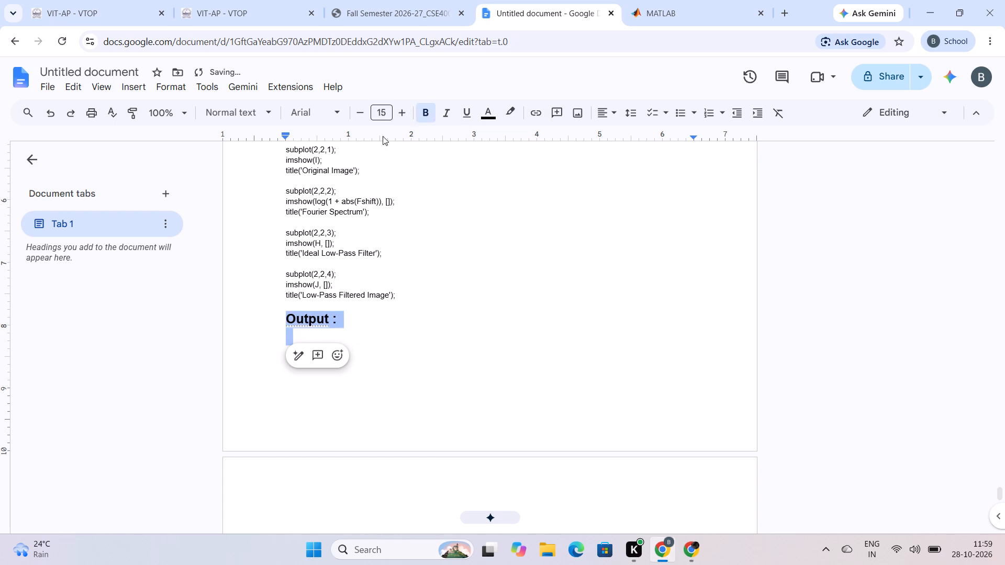
pyautogui.click(347, 312)
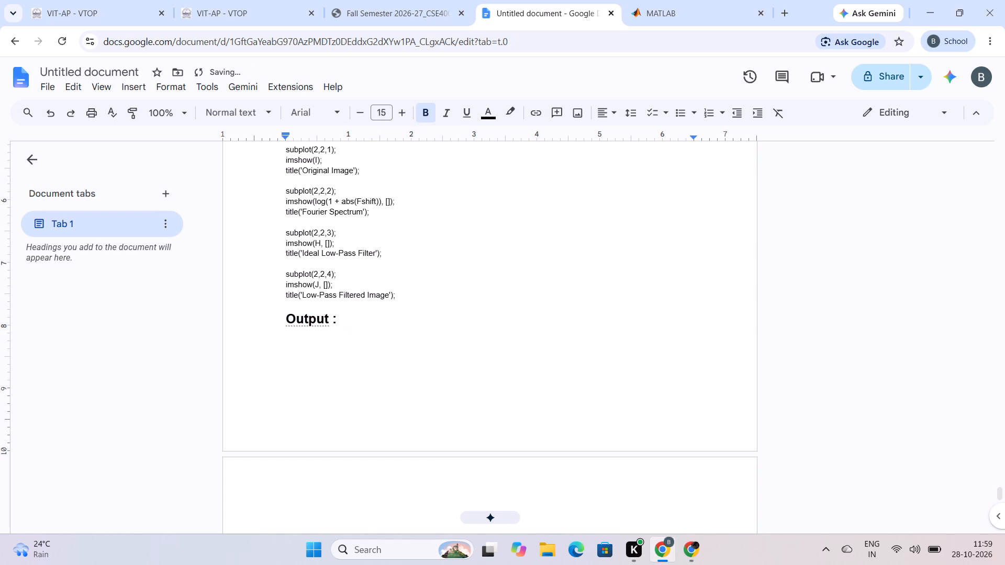
pyautogui.press('Return')
pyautogui.press('Return')
pyautogui.click(139, 84)
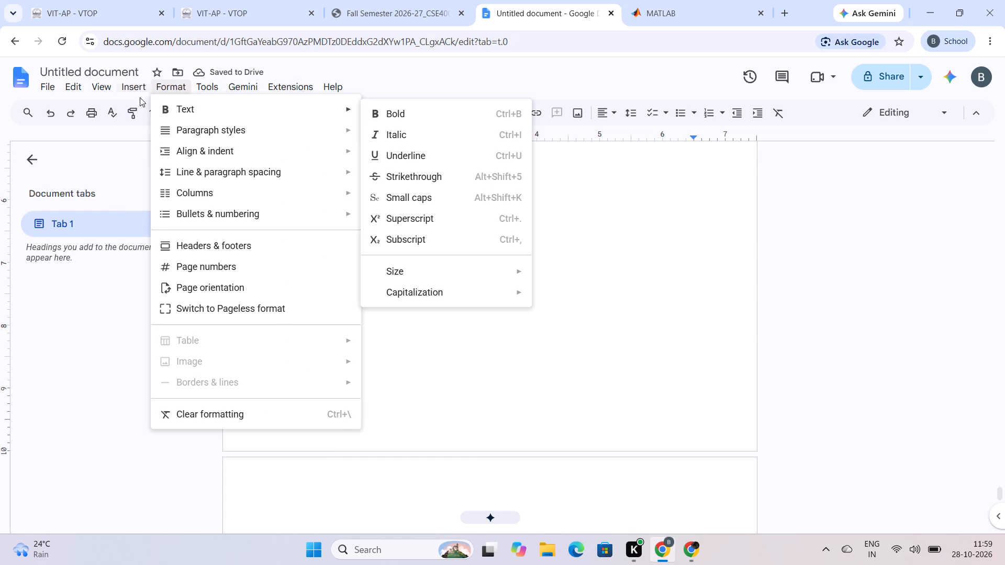
pyautogui.moveTo(163, 116); pyautogui.dragTo(181, 116)
pyautogui.click(370, 141)
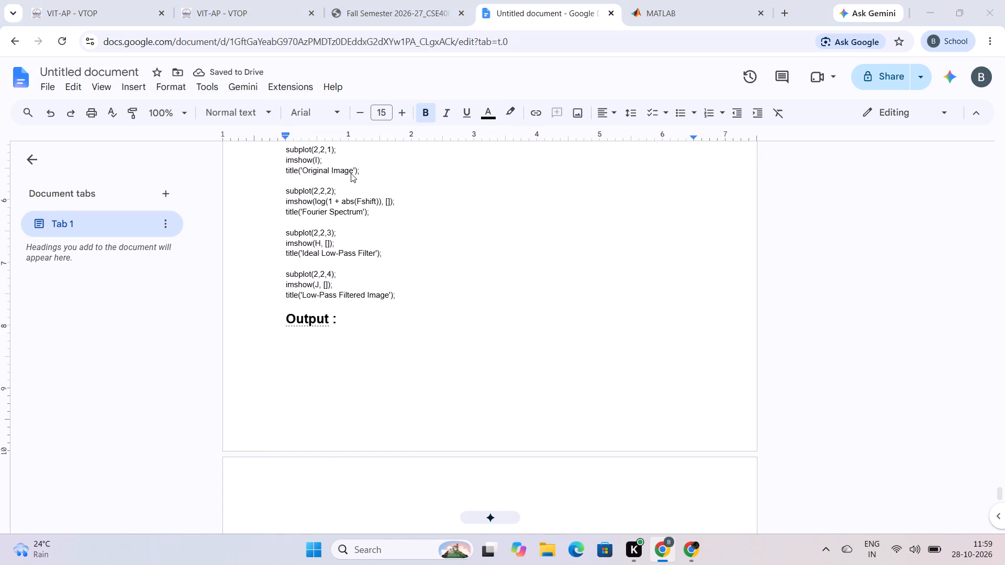
pyautogui.scroll(-6, 344, 209)
pyautogui.click(175, 209)
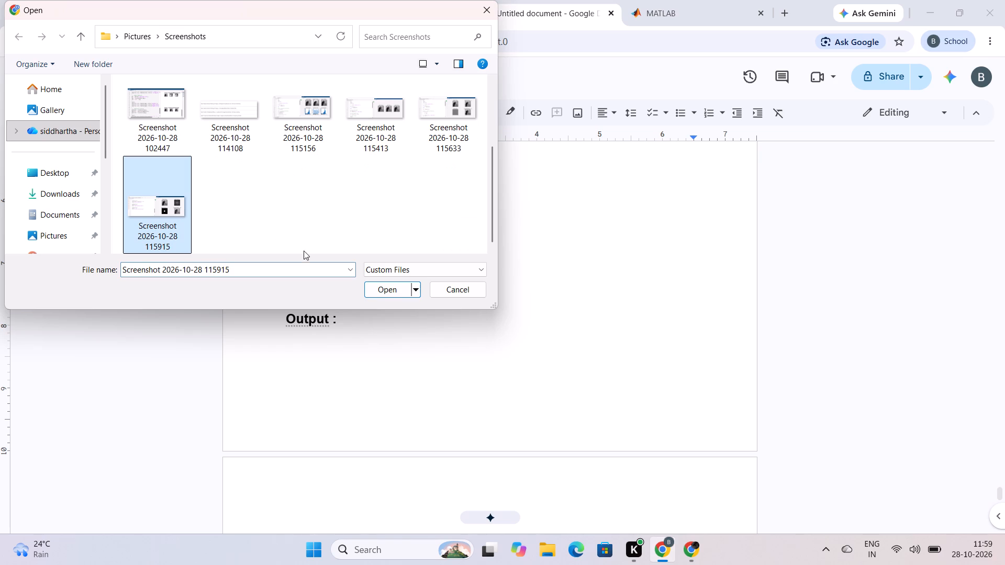
pyautogui.click(371, 291)
pyautogui.scroll(-3, 402, 315)
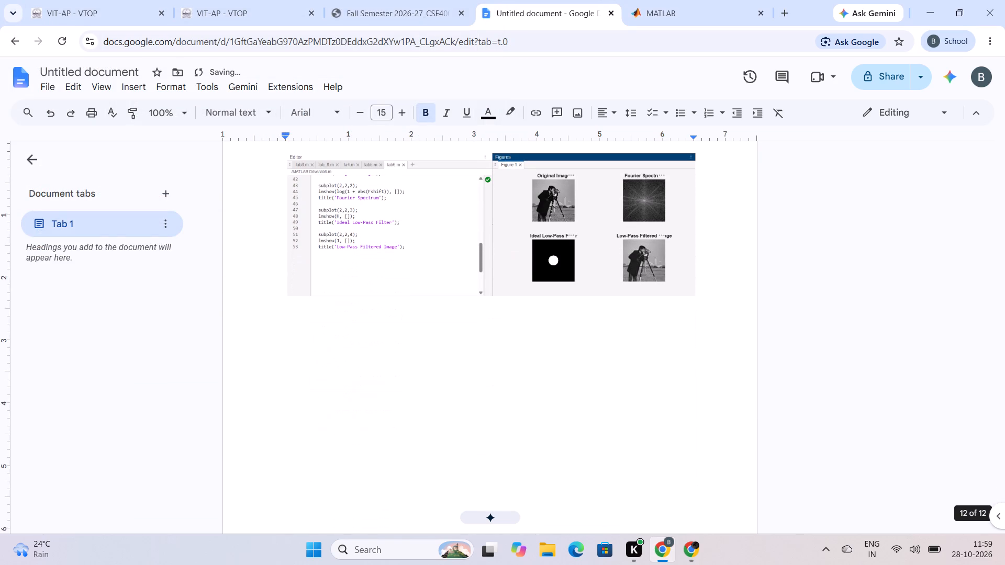
pyautogui.press('Return')
pyautogui.press('Return')
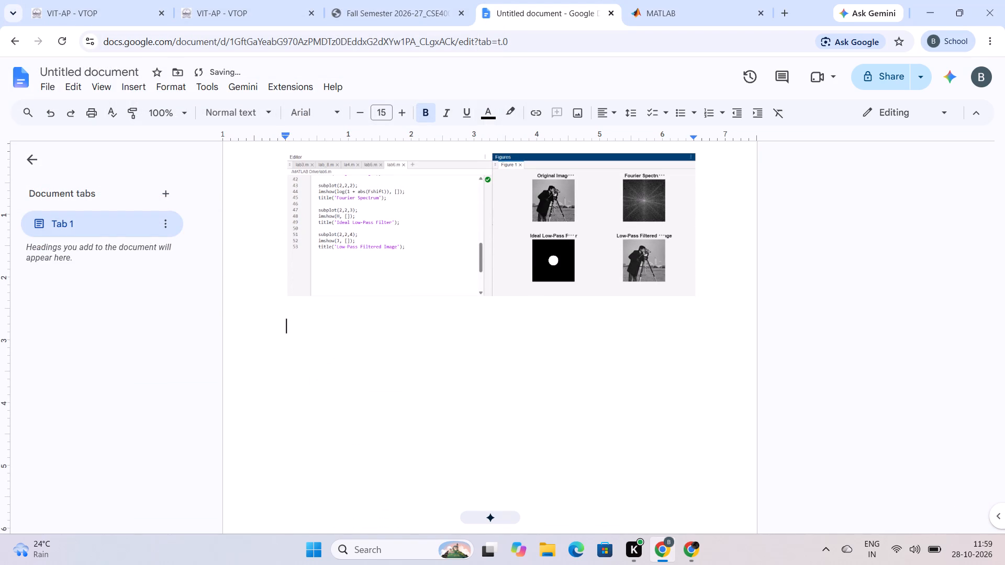
# Capture a screenshot of the Exp7 to Exp10 entries in the LIST OF EXPERIMENTS.
pyautogui.scroll(8, 484, 306)
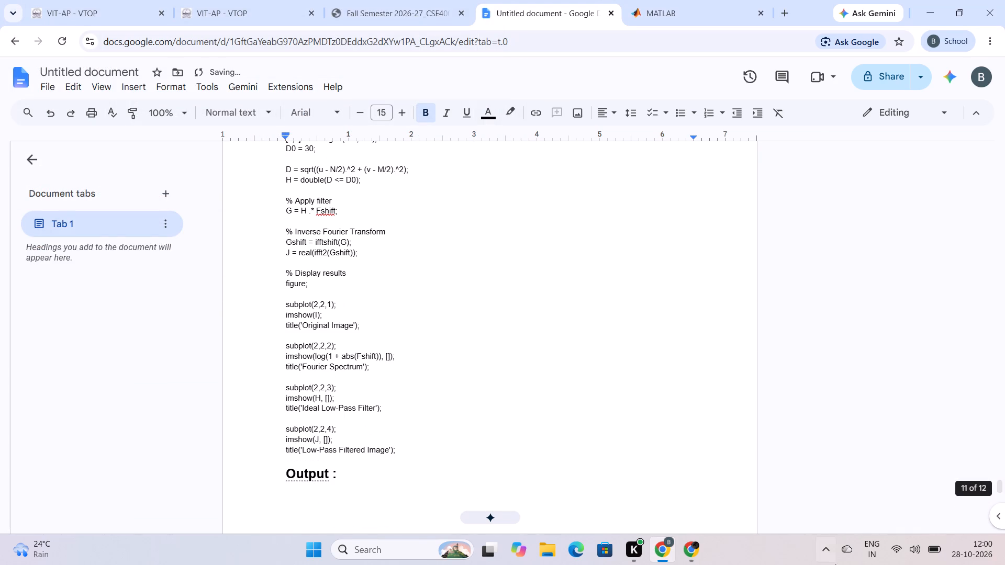
pyautogui.click(978, 483)
pyautogui.moveTo(1001, 482); pyautogui.dragTo(1004, 176)
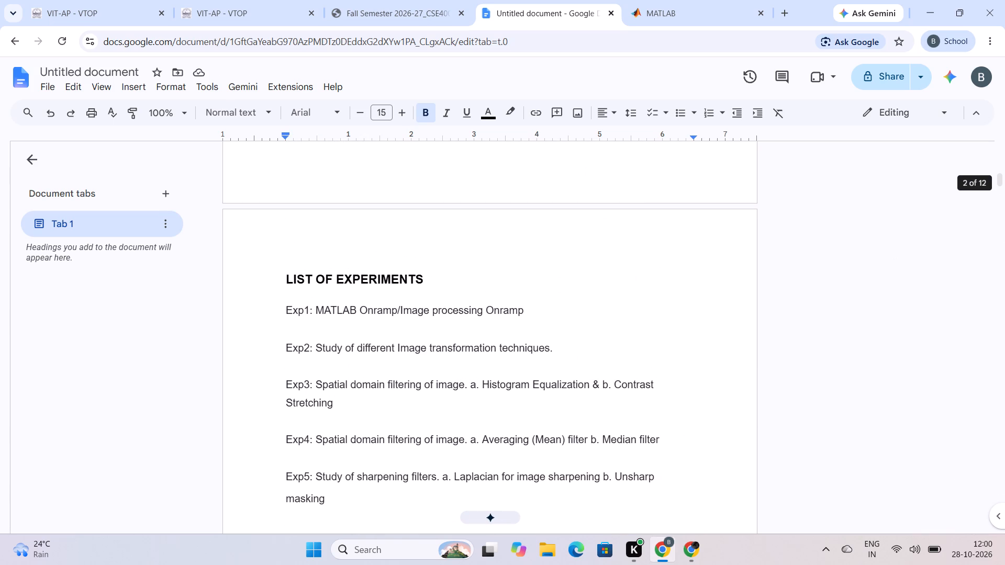
pyautogui.scroll(-3, 580, 394)
pyautogui.scroll(-3, 396, 459)
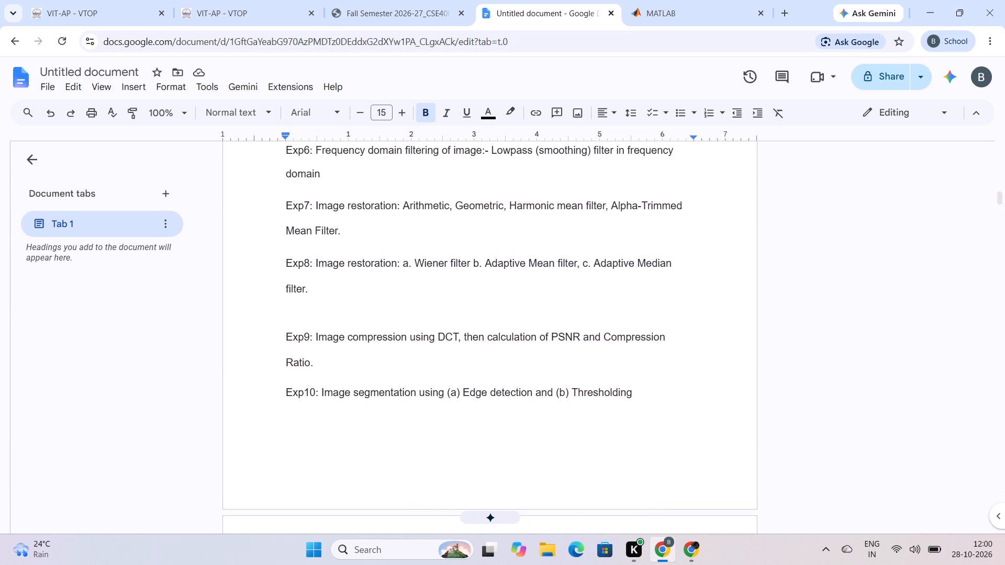
pyautogui.press('shift+super+s')
pyautogui.moveTo(265, 191); pyautogui.dragTo(707, 428)
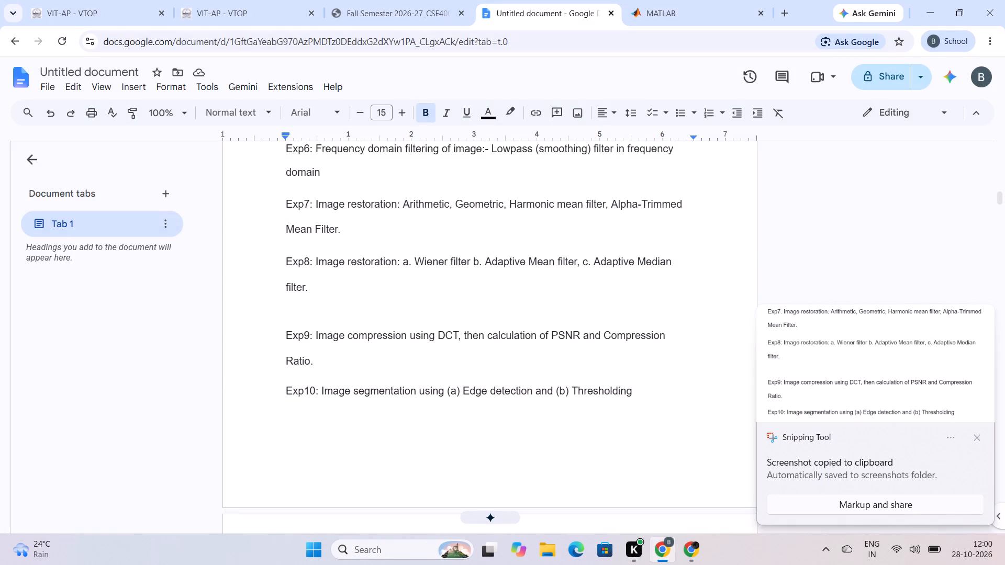
# Copy the Exp7 image restoration title from the list of experiments and paste it below the Experiment 6 output image.
pyautogui.moveTo(282, 200); pyautogui.dragTo(360, 241)
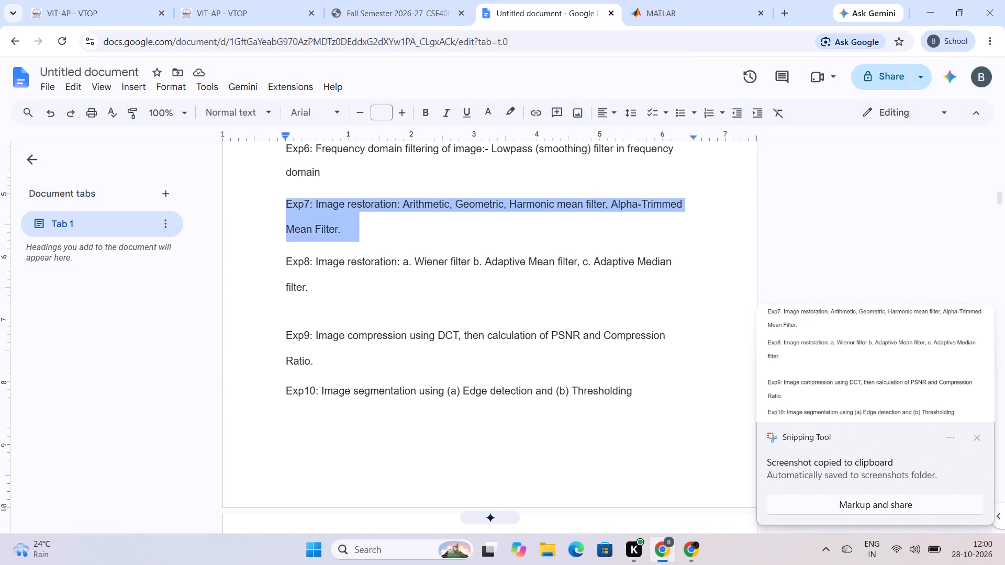
pyautogui.hotkey('ctrl', 'c')
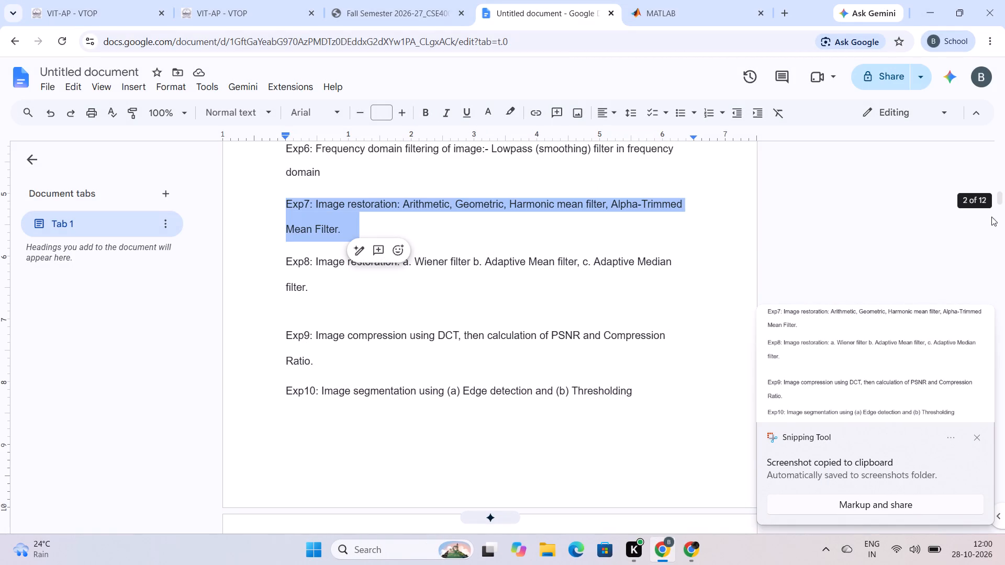
pyautogui.moveTo(1000, 199); pyautogui.dragTo(1004, 499)
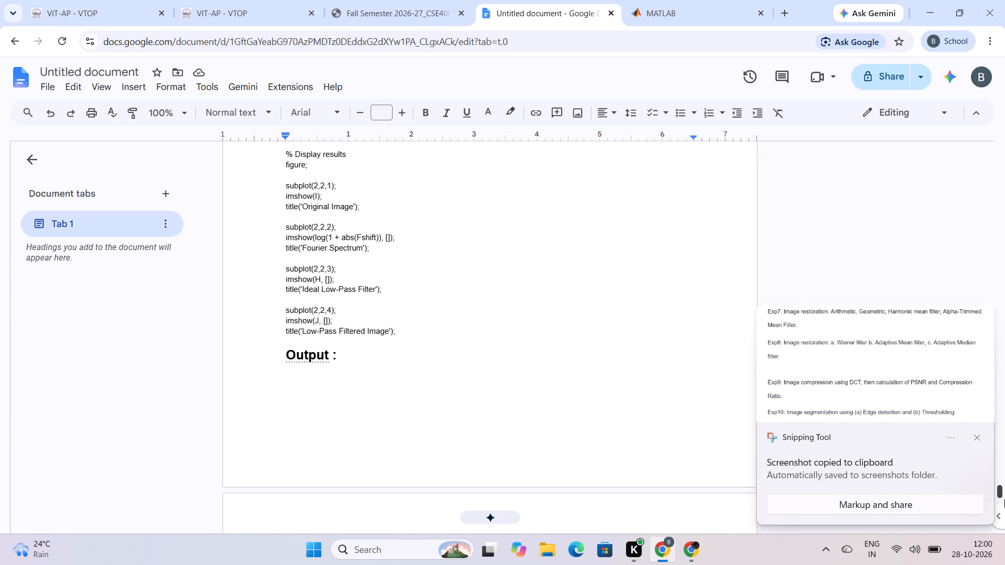
pyautogui.moveTo(1004, 499); pyautogui.dragTo(1004, 502)
pyautogui.scroll(-2, 981, 435)
pyautogui.scroll(-11, 437, 304)
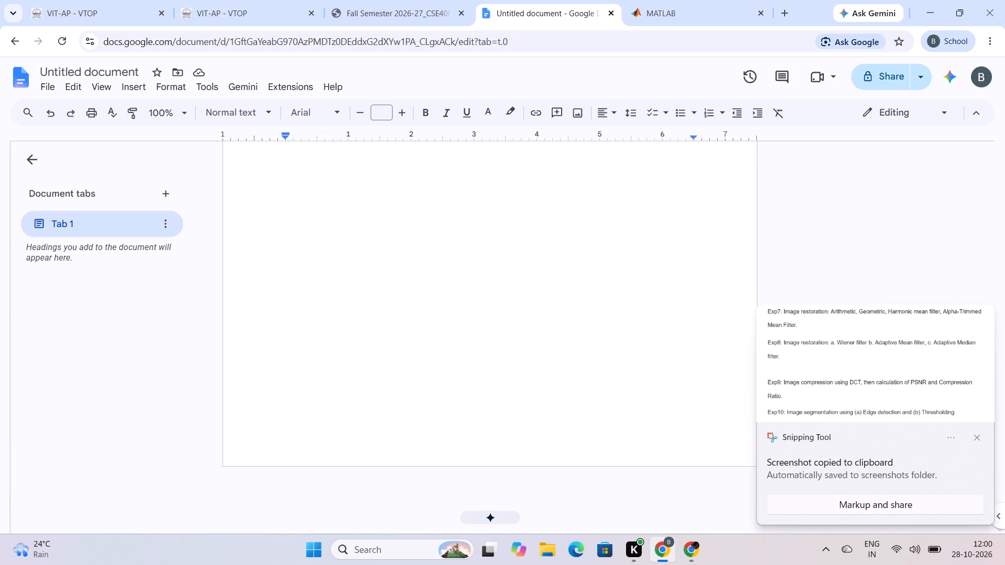
pyautogui.scroll(3, 450, 285)
pyautogui.scroll(1, 640, 217)
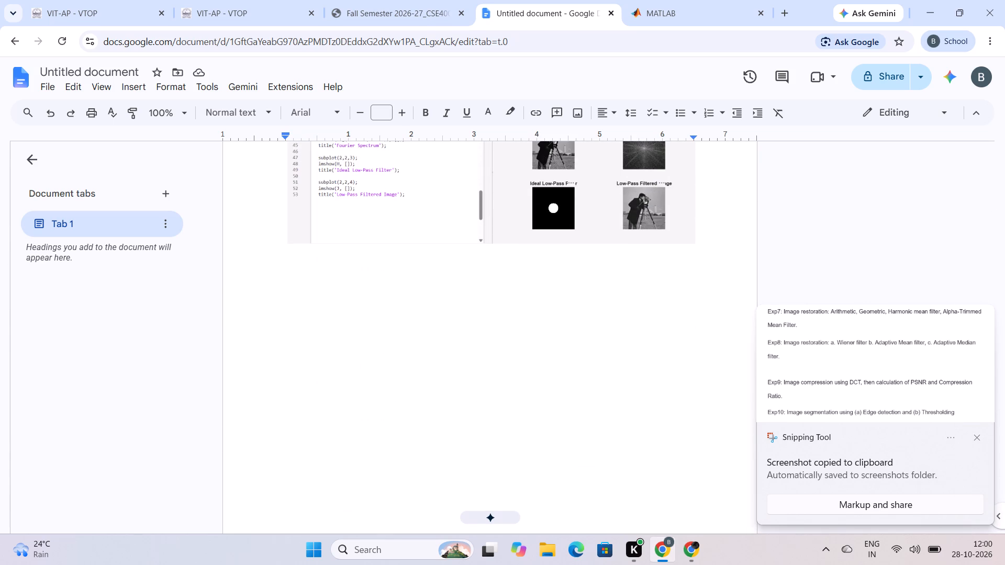
pyautogui.click(718, 231)
pyautogui.press('Return')
pyautogui.press('Return')
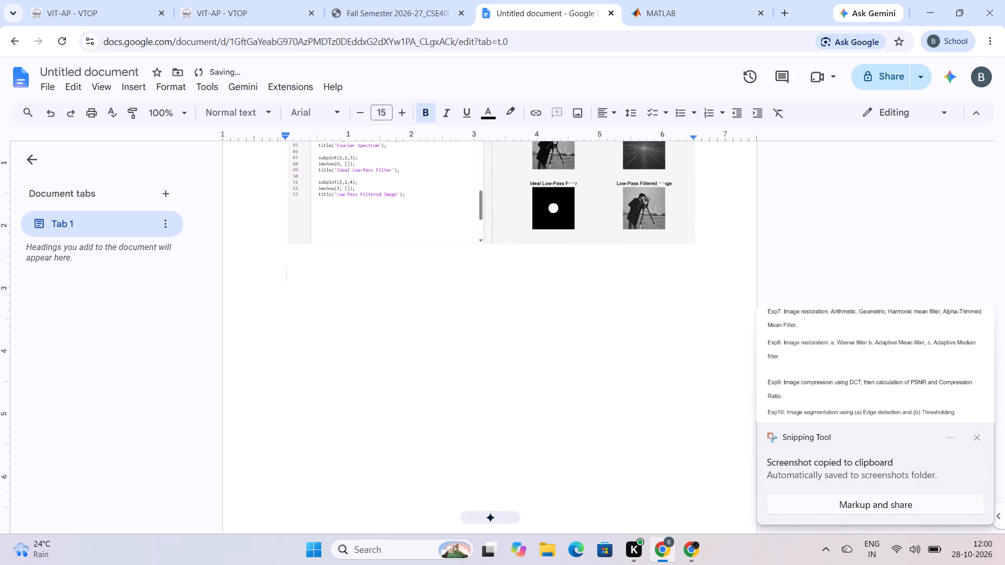
pyautogui.hotkey('ctrl', 'v')
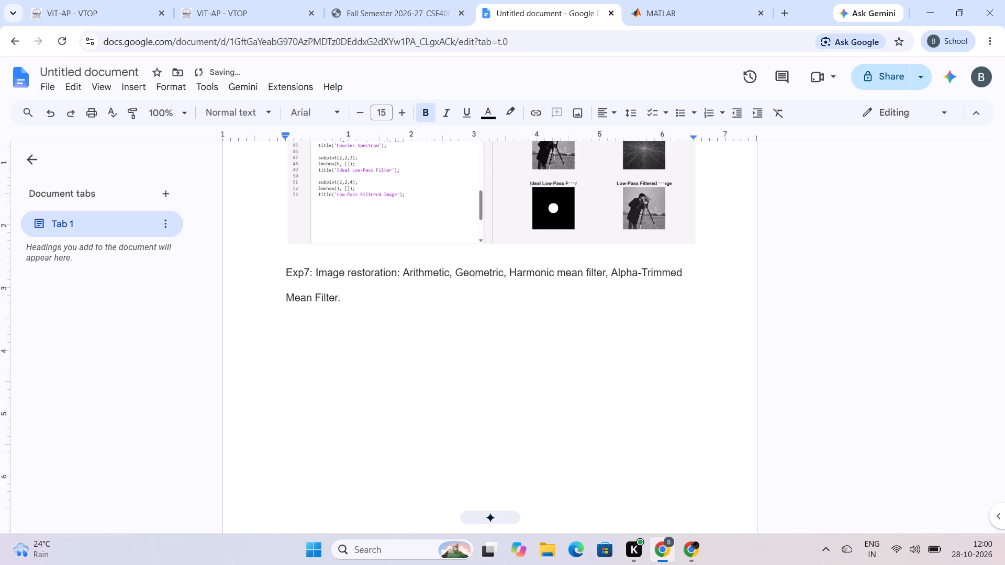
# Increase the pasted Exp7 title's font size by one step, make it bold, and start a new line below it.
pyautogui.doubleClick(389, 270)
pyautogui.click(387, 270)
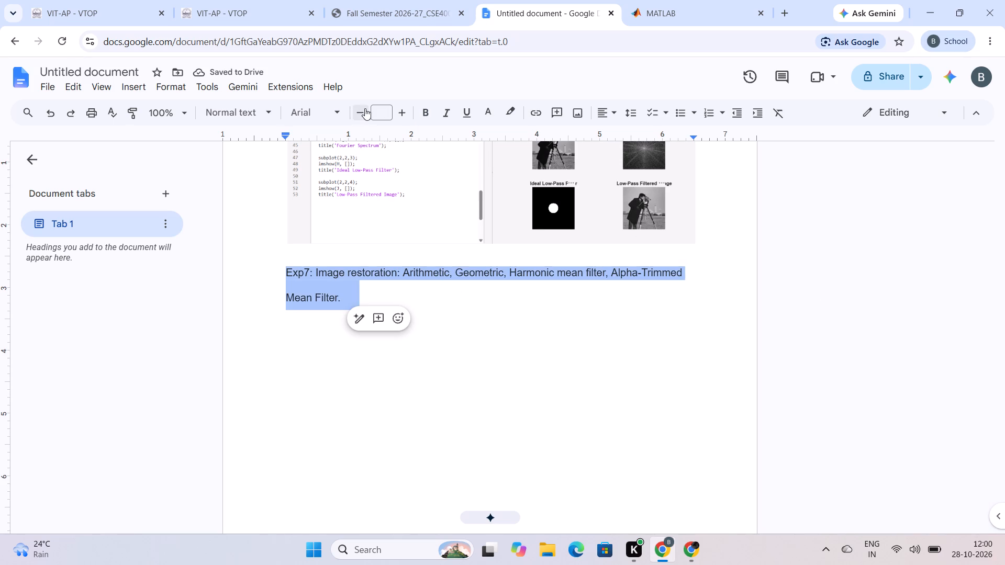
pyautogui.click(401, 114)
pyautogui.click(419, 110)
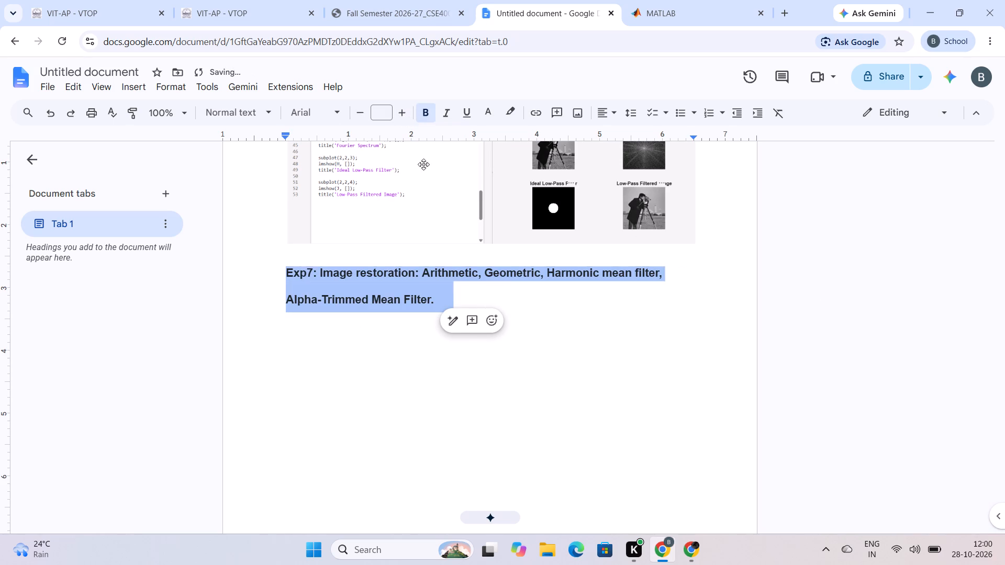
pyautogui.click(441, 295)
pyautogui.press('Return')
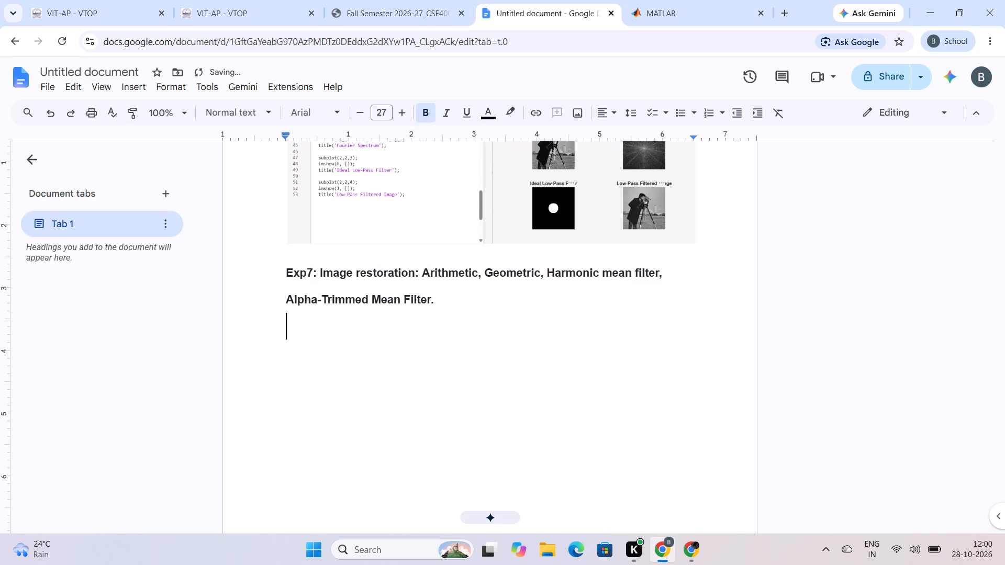
# Add the heading "Matlab Code" on the line below the Exp7 image restoration title.
pyautogui.write('mat')
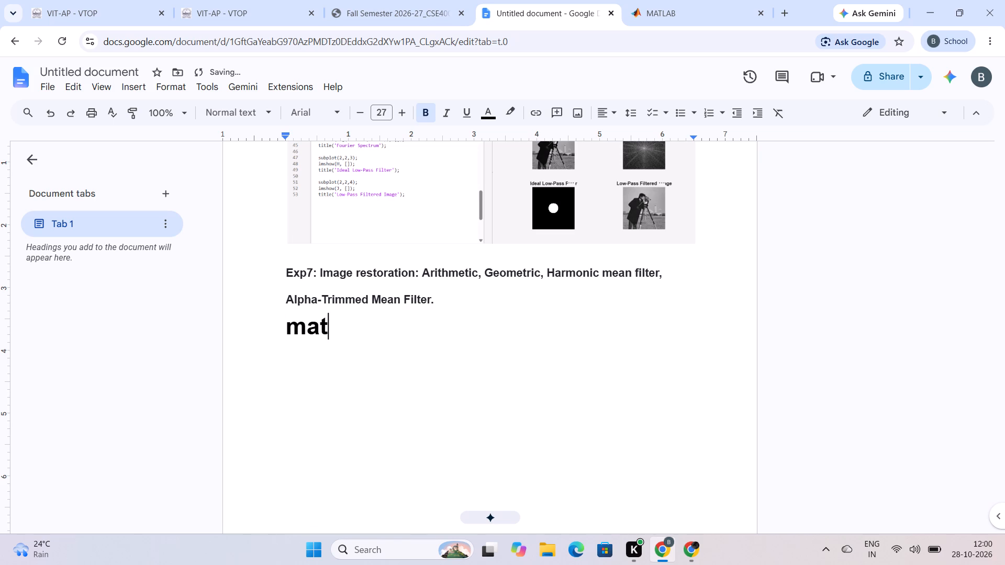
pyautogui.press('BackSpace')
pyautogui.press('BackSpace')
pyautogui.press('BackSpace')
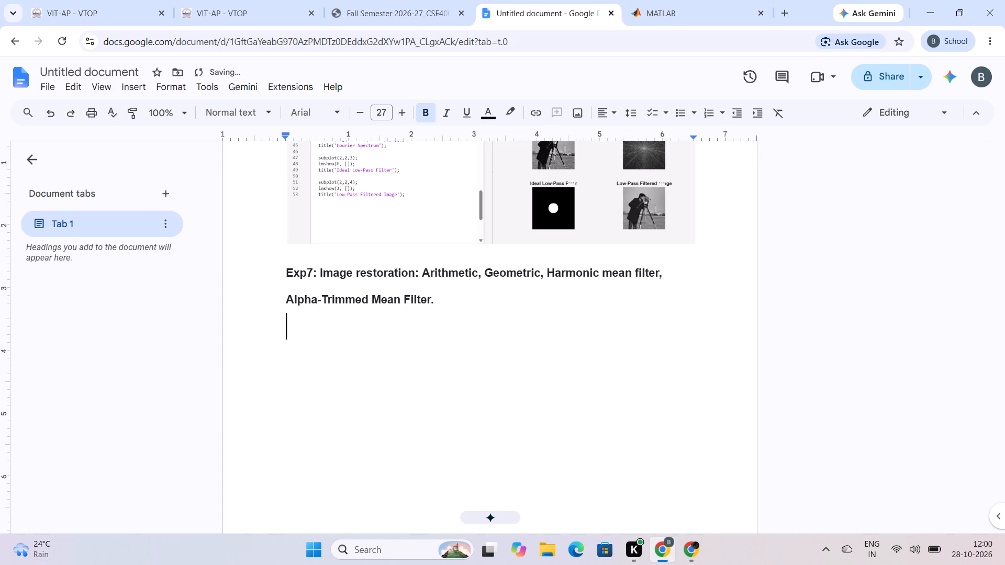
pyautogui.write('Matlab Cos')
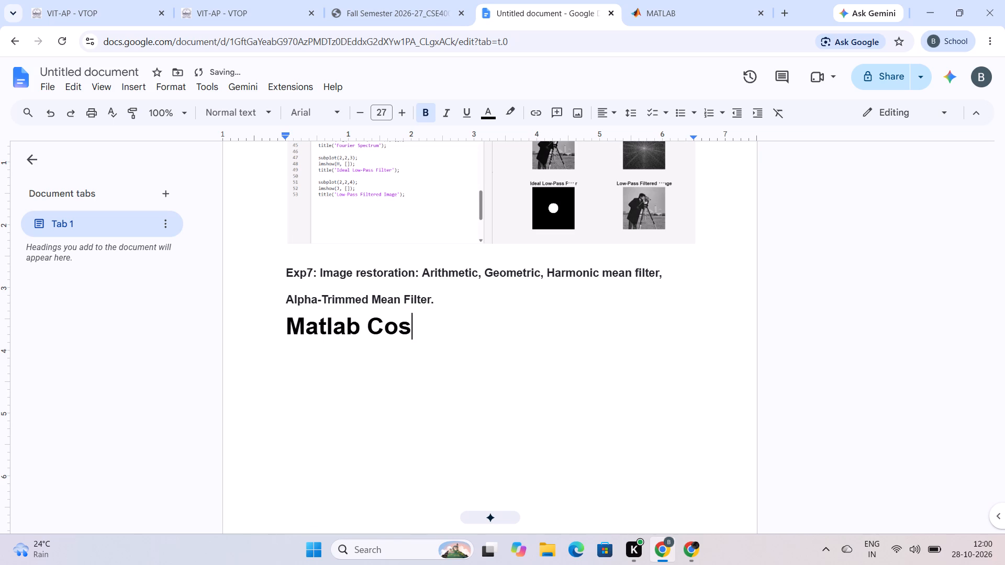
pyautogui.press('BackSpace')
pyautogui.write('de')
# Reduce the "Matlab Code" heading's font size to 16, append a colon, and start a new line below it.
pyautogui.scroll(1, 441, 295)
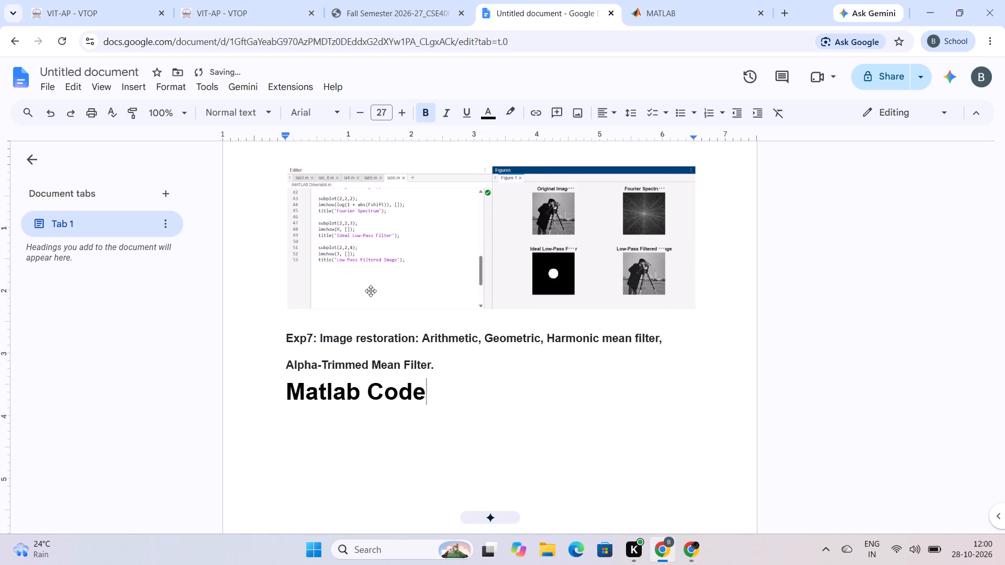
pyautogui.moveTo(283, 388); pyautogui.dragTo(416, 388)
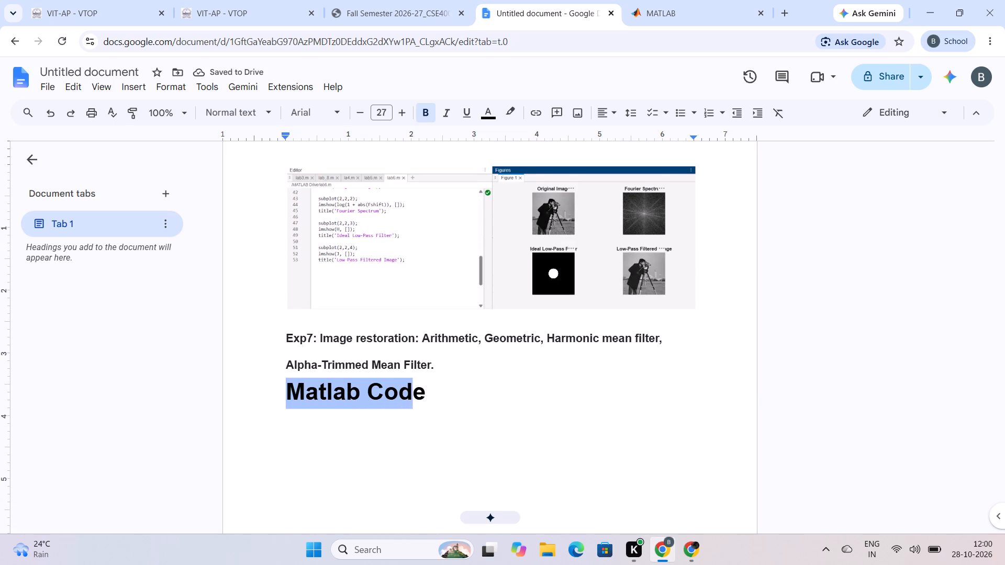
pyautogui.moveTo(416, 388); pyautogui.dragTo(425, 387)
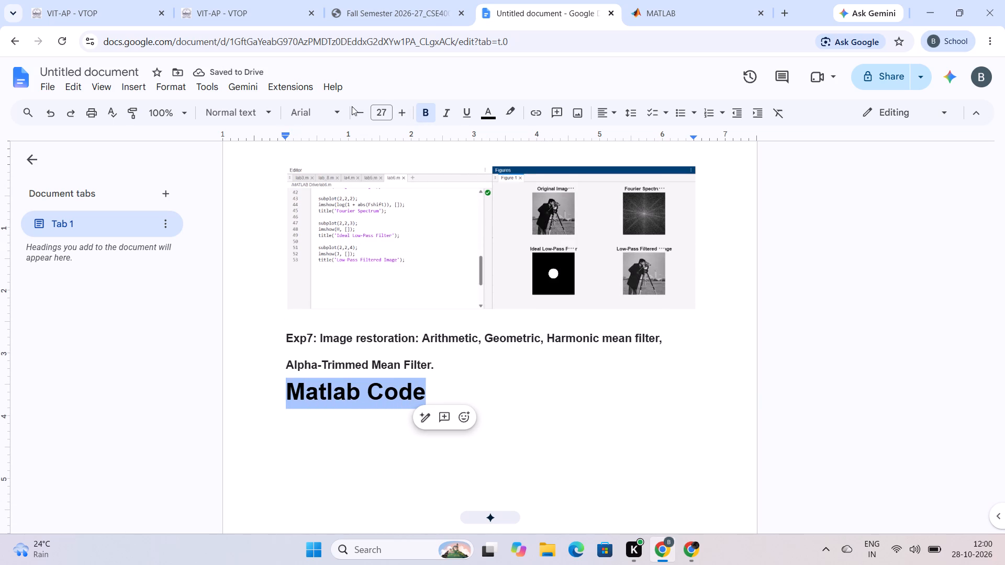
pyautogui.click(352, 106)
pyautogui.tripleClick(354, 107)
pyautogui.tripleClick(359, 109)
pyautogui.tripleClick(359, 109)
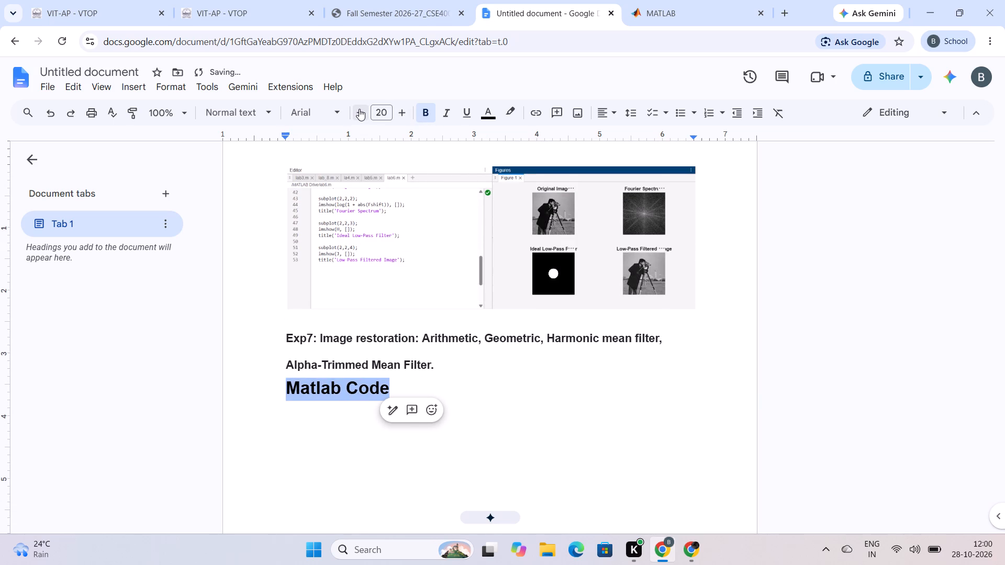
pyautogui.click(359, 109)
pyautogui.click(359, 109)
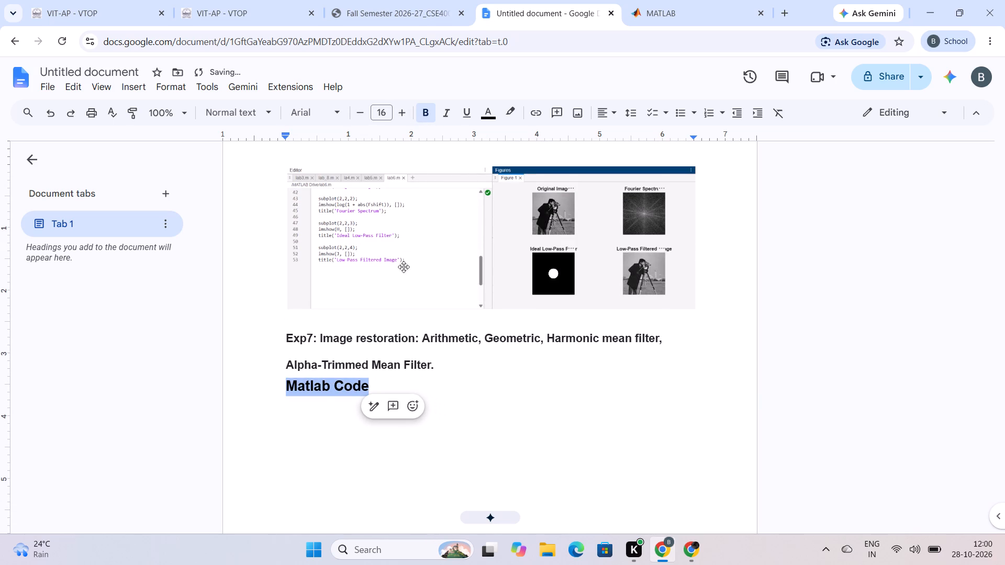
pyautogui.click(373, 382)
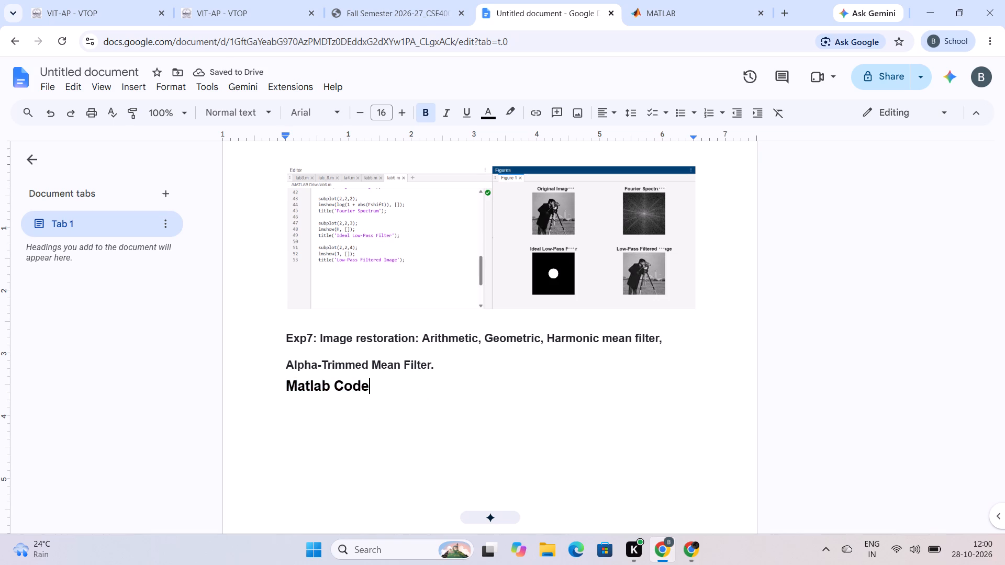
pyautogui.hotkey('shift', ':')
pyautogui.press('Return')
# Turn off bold and set the font size to 9 for the empty line below the "Matlab Code:" heading.
pyautogui.click(423, 115)
pyautogui.click(365, 110)
pyautogui.tripleClick(365, 110)
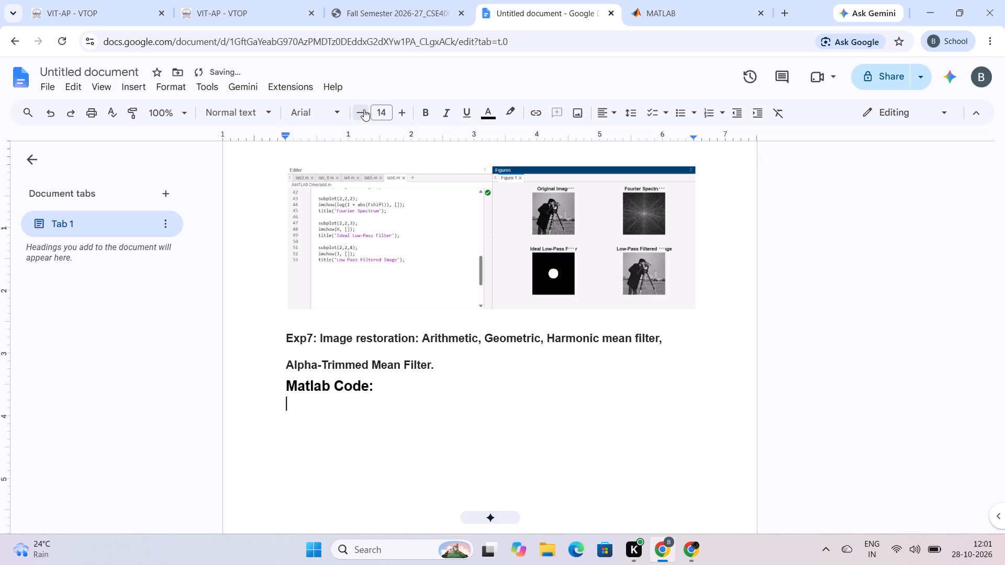
pyautogui.tripleClick(364, 109)
pyautogui.click(364, 109)
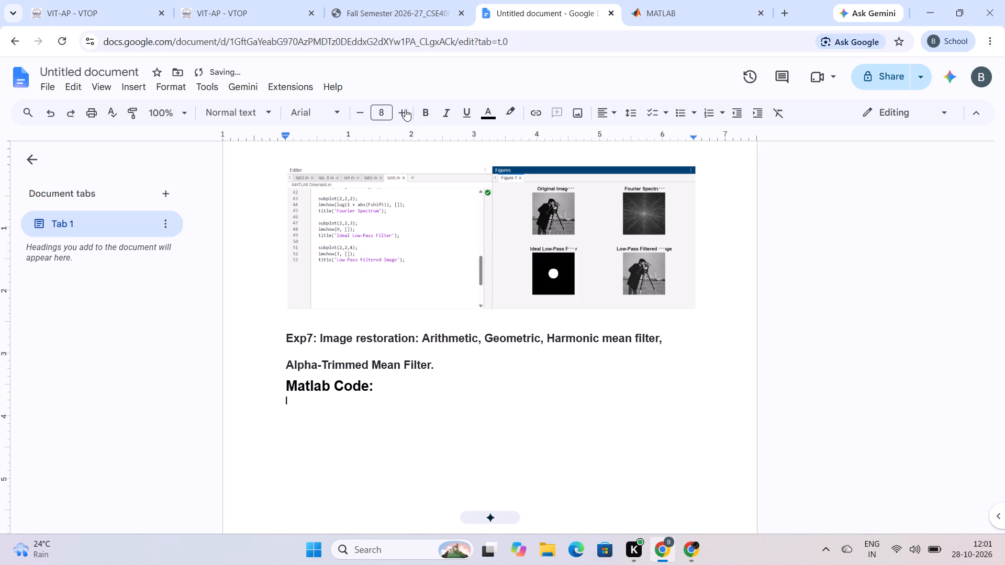
pyautogui.click(408, 109)
pyautogui.click(686, 550)
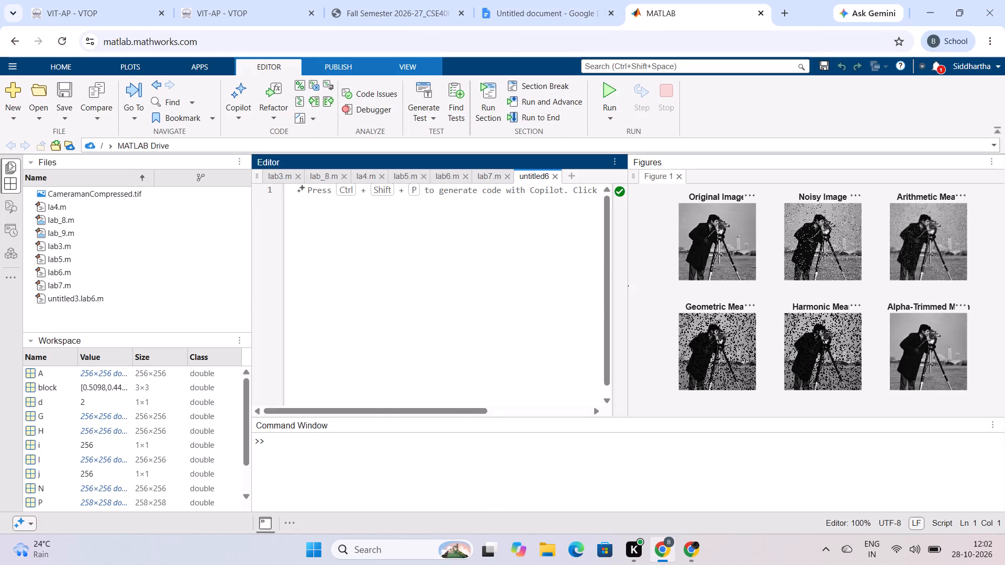
pyautogui.hotkey('ctrl', 'v')
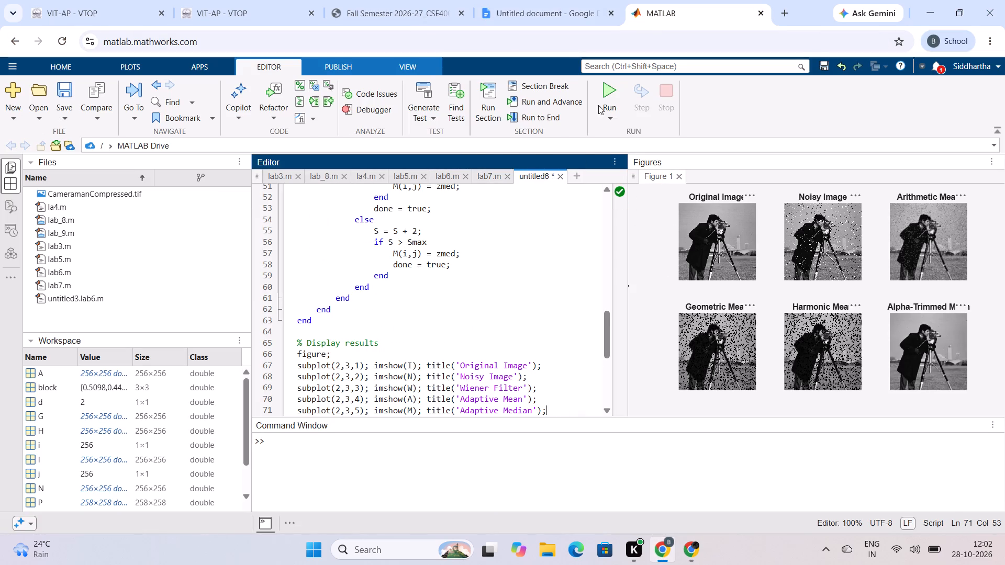
# Run the Experiment 8 script, saving it in MATLAB Drive as lab8.
pyautogui.click(599, 95)
pyautogui.click(478, 432)
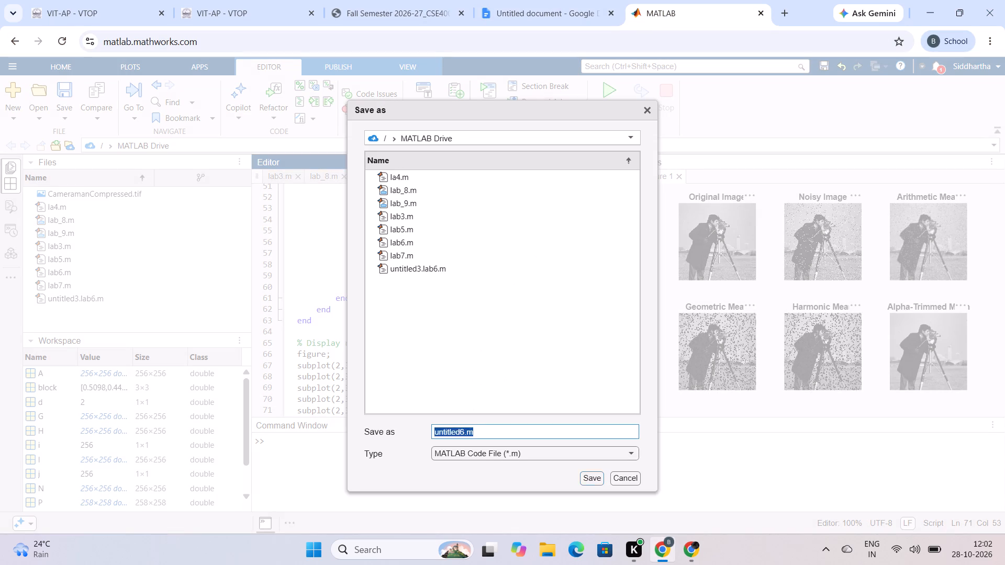
pyautogui.moveTo(478, 432); pyautogui.dragTo(406, 427)
pyautogui.press('BackSpace')
pyautogui.write('lab')
pyautogui.press('8')
pyautogui.press('Return')
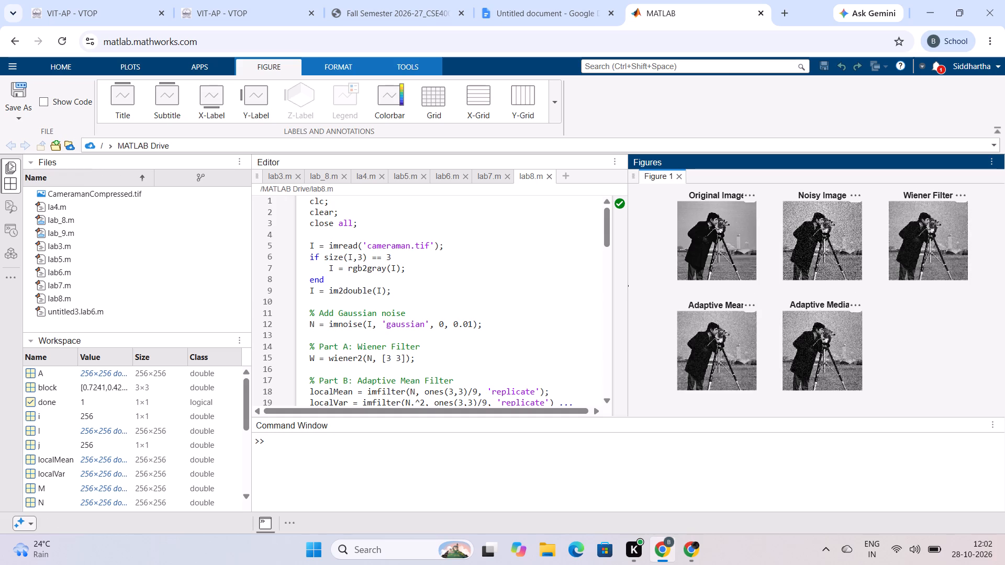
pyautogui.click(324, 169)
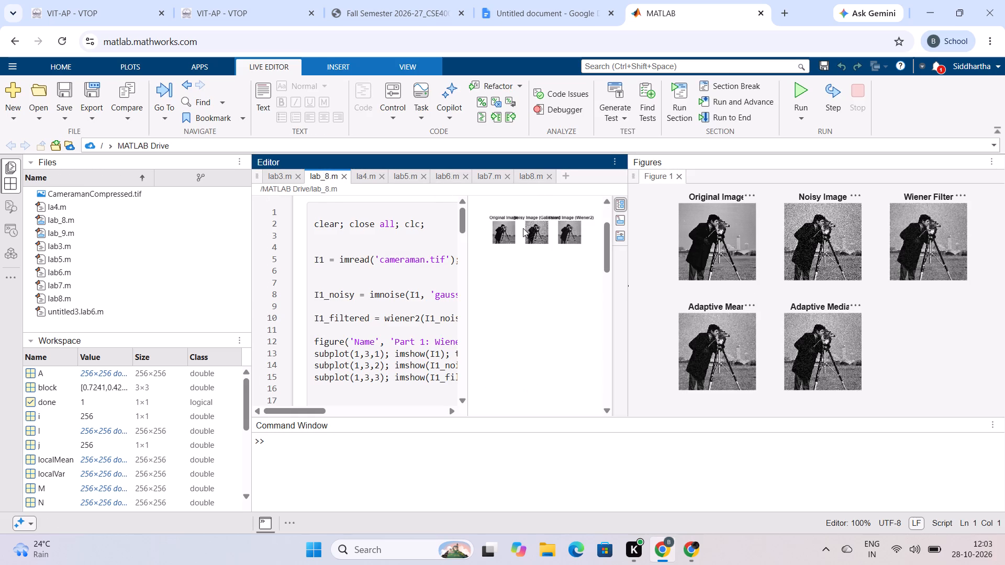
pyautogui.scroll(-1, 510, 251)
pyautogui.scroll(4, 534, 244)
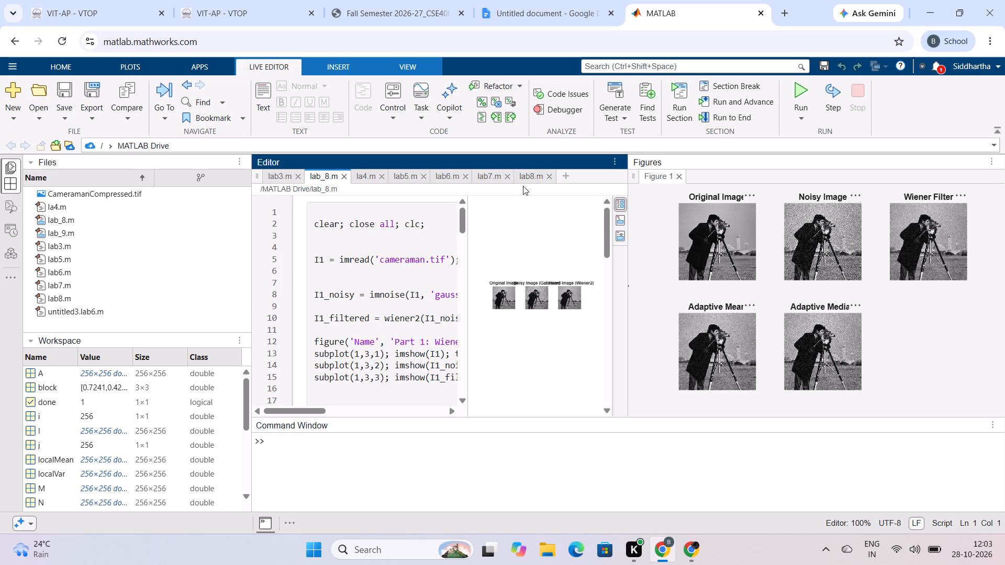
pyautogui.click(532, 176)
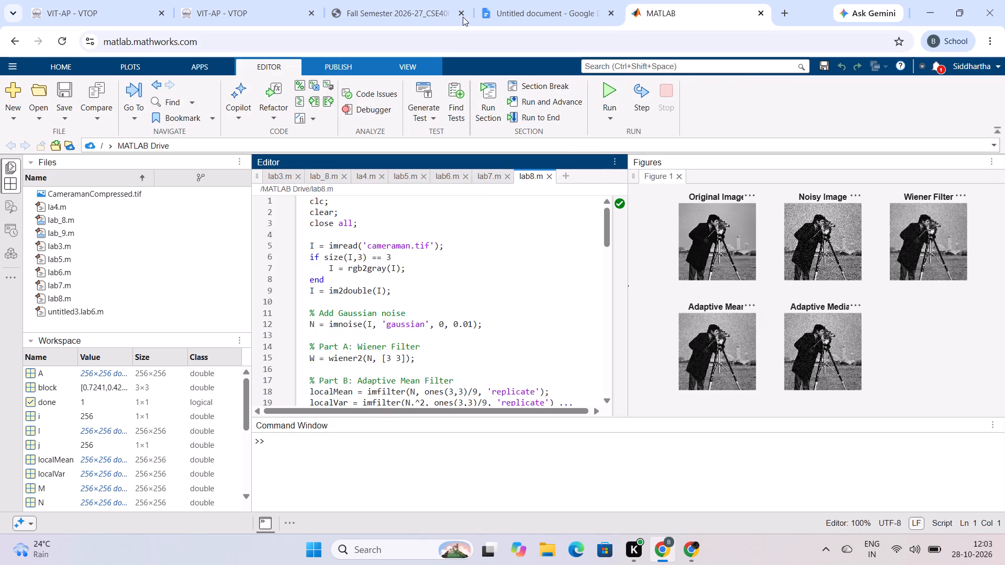
# Switch to Google Docs and copy the Exp8 image restoration title from the experiment list on page 2.
pyautogui.click(523, 0)
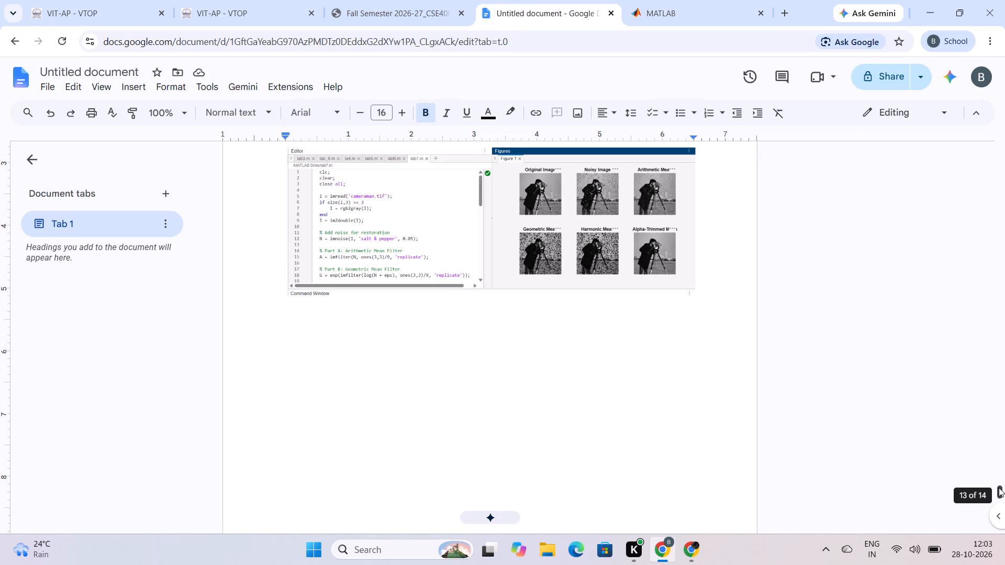
pyautogui.moveTo(998, 489); pyautogui.dragTo(1001, 185)
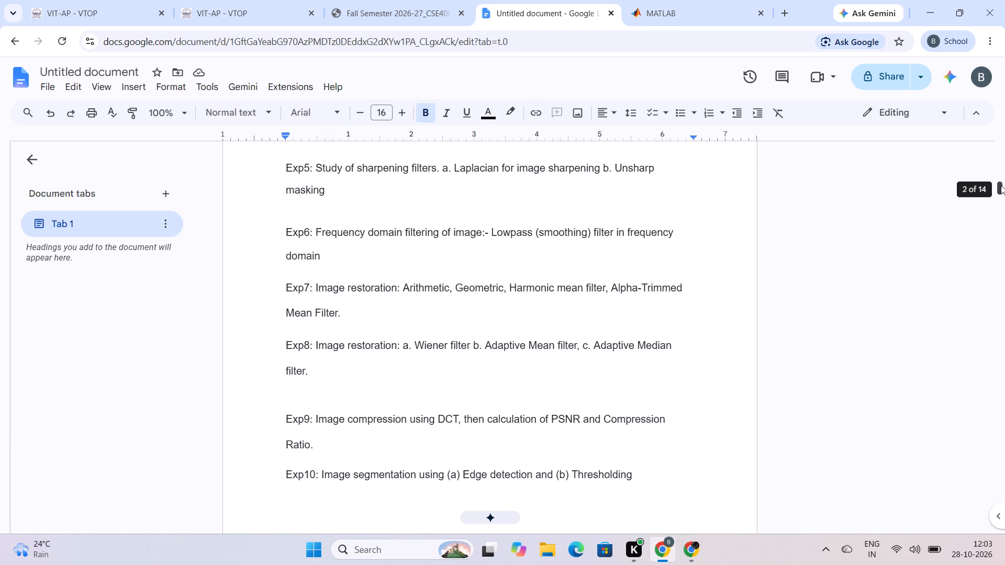
pyautogui.moveTo(1001, 185); pyautogui.dragTo(1001, 185)
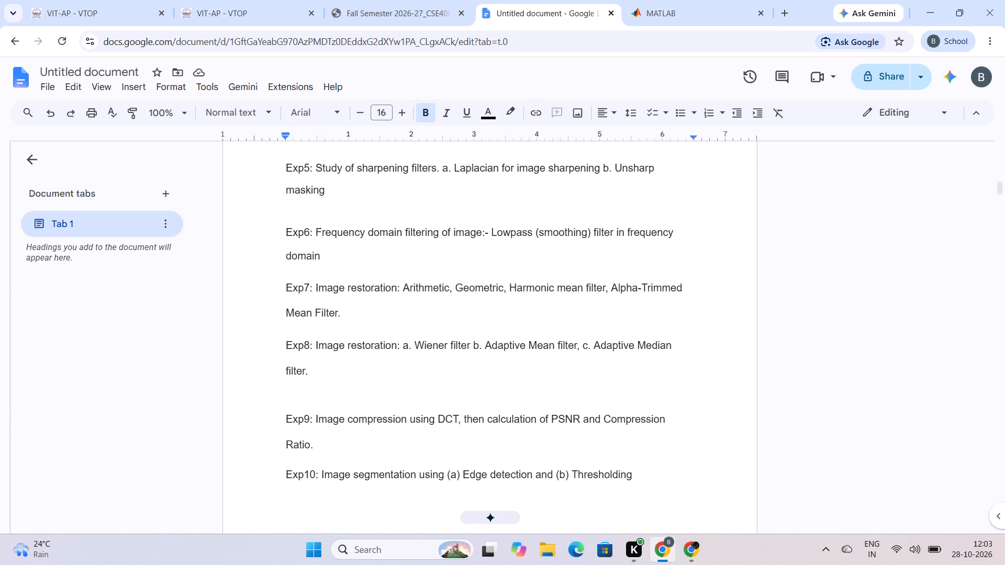
pyautogui.tripleClick(286, 346)
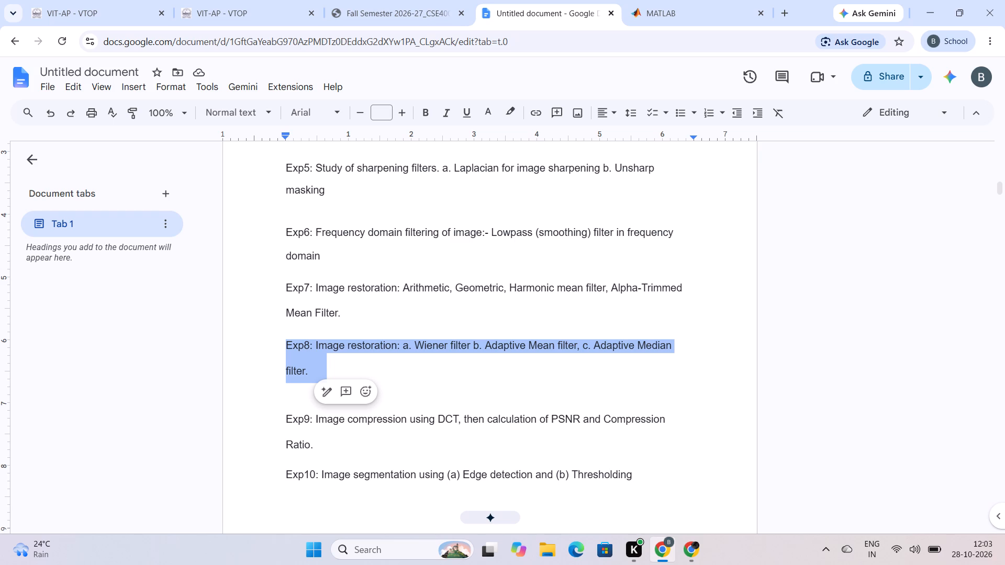
pyautogui.hotkey('ctrl', 'c')
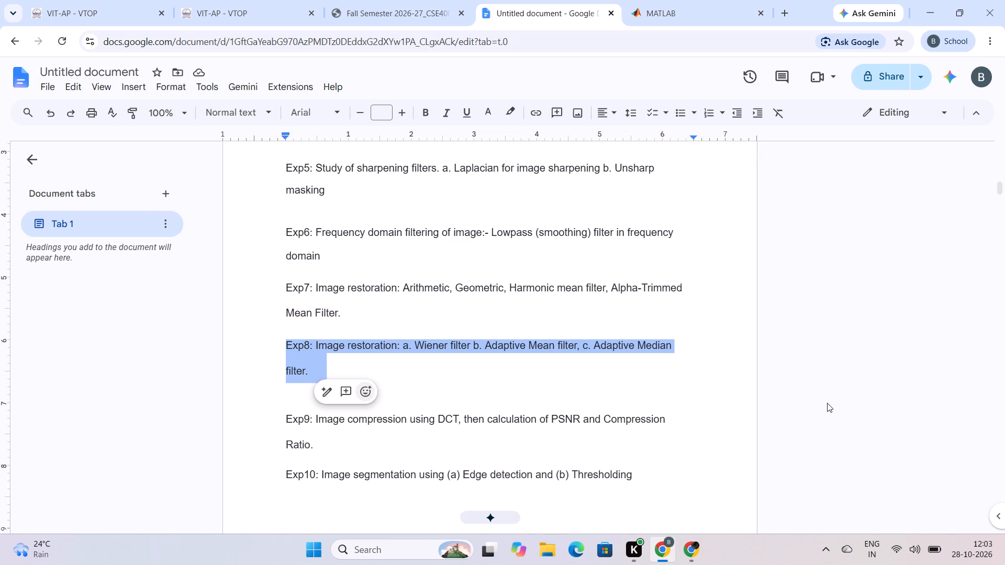
# Paste the Exp8 title on a new line below the Experiment 7 output screenshot.
pyautogui.click(827, 403)
pyautogui.scroll(-12, 828, 405)
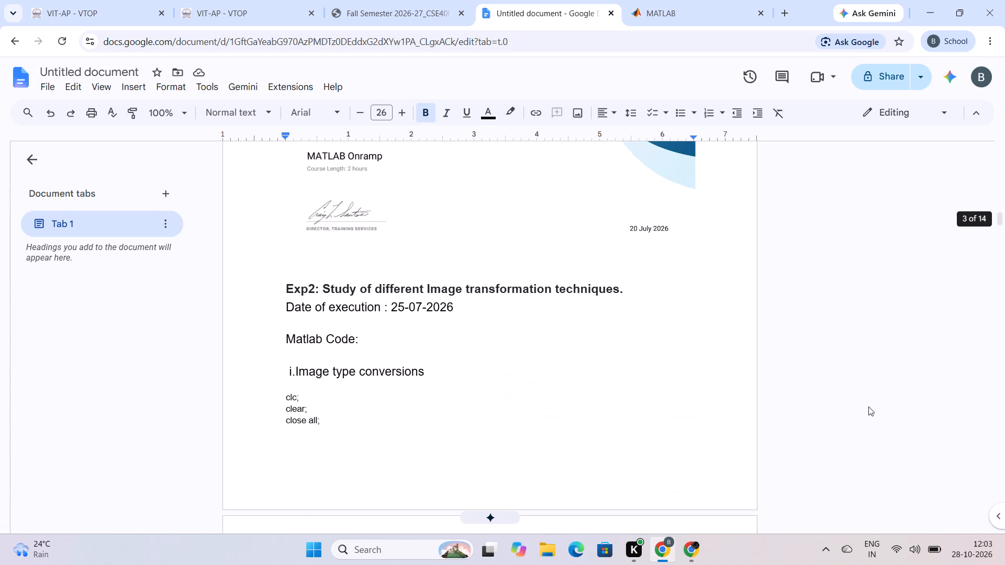
pyautogui.moveTo(1001, 221); pyautogui.dragTo(991, 564)
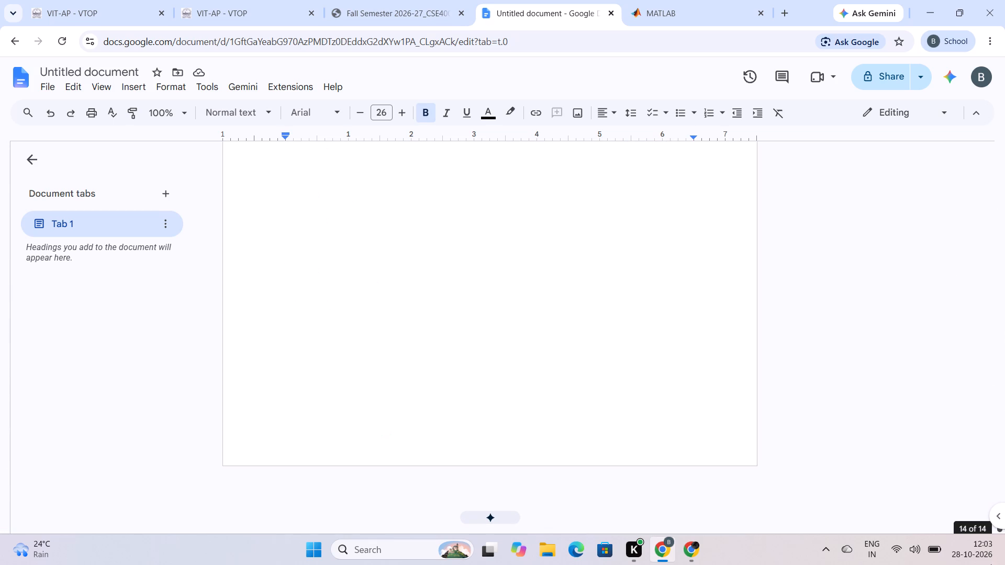
pyautogui.moveTo(991, 564); pyautogui.dragTo(990, 564)
pyautogui.scroll(9, 336, 287)
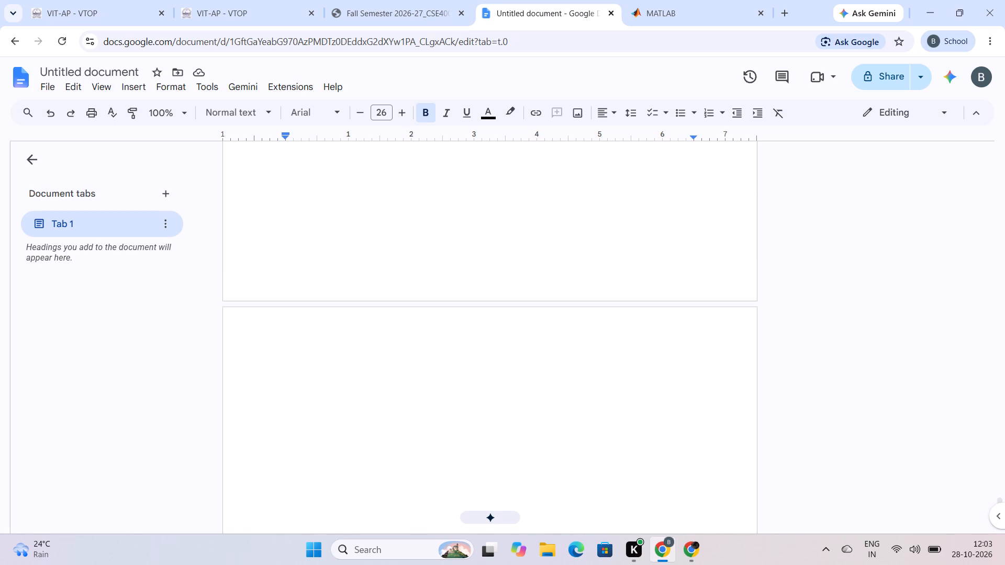
pyautogui.scroll(4, 334, 286)
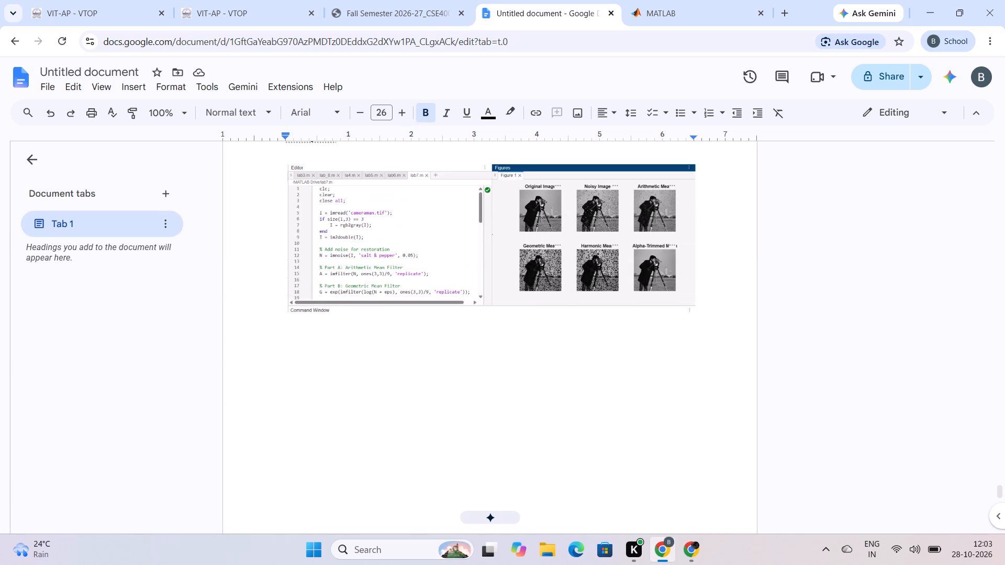
pyautogui.click(703, 288)
pyautogui.press('Return')
pyautogui.press('Return')
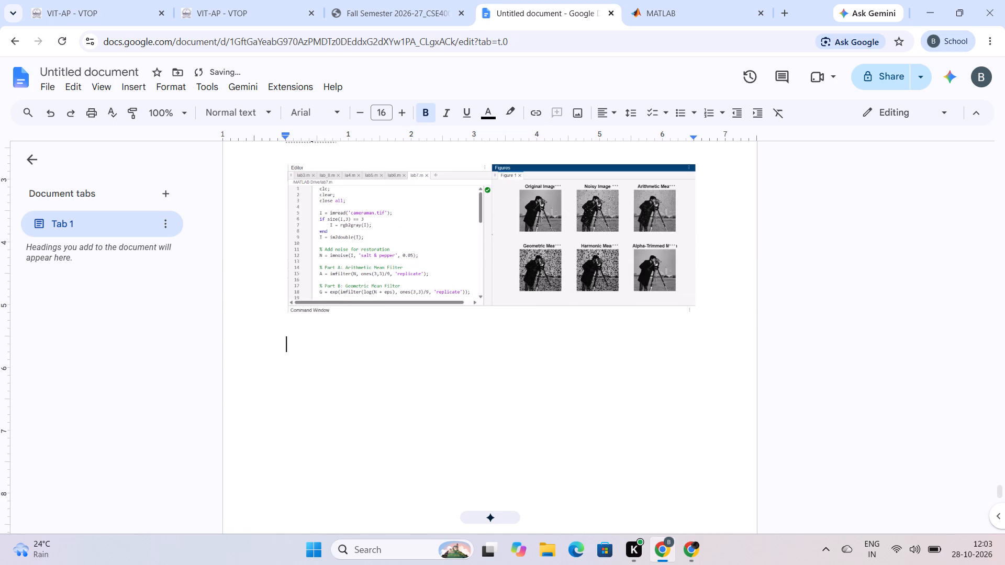
pyautogui.hotkey('ctrl', 'v')
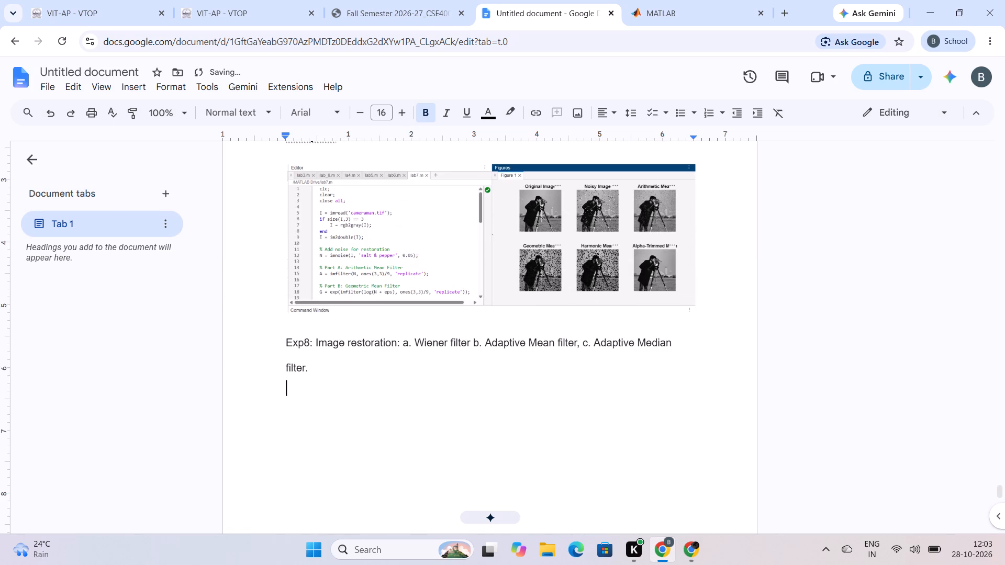
# Make the pasted Exp8 title bold and increase its font size by one point.
pyautogui.tripleClick(456, 340)
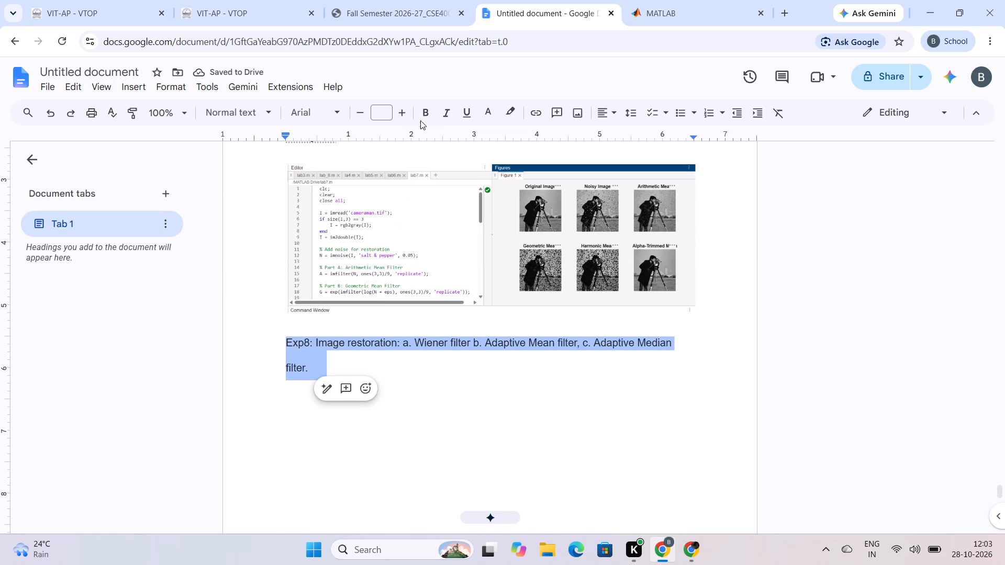
pyautogui.click(422, 114)
pyautogui.click(405, 111)
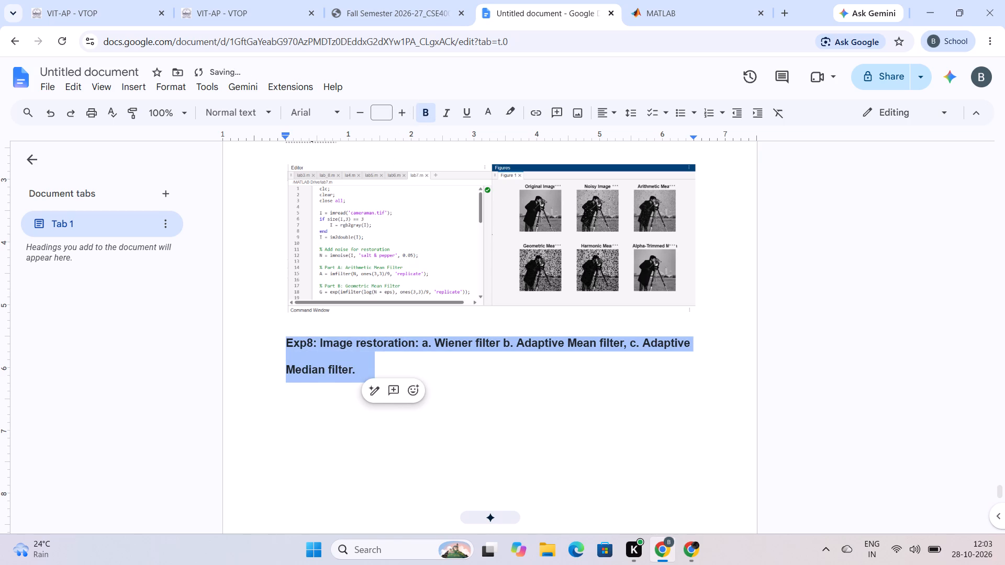
# Add a bold 15 pt heading "Matlab Code:" below the Exp8 title, followed by a new line.
pyautogui.click(367, 373)
pyautogui.press('Return')
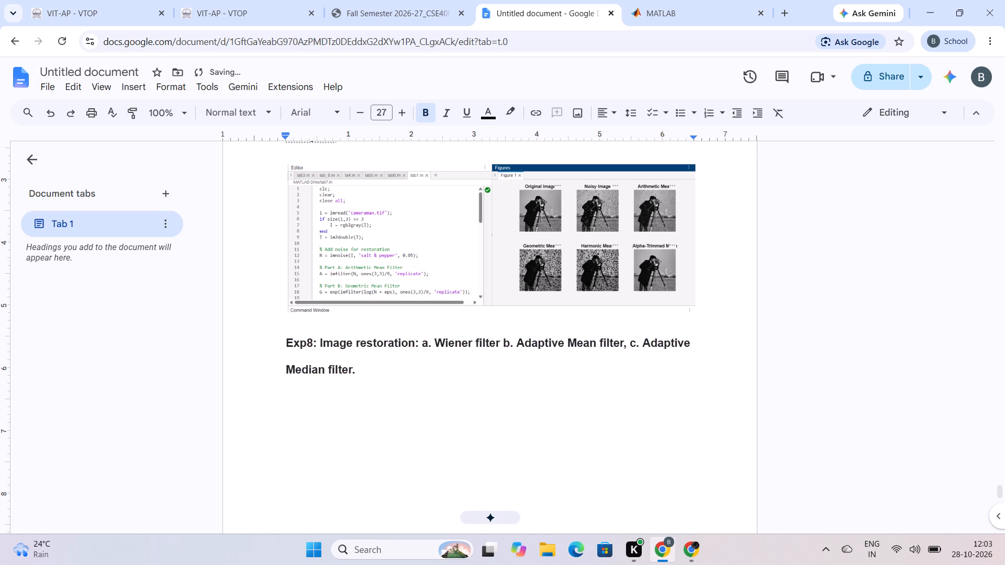
pyautogui.tripleClick(355, 115)
pyautogui.tripleClick(355, 115)
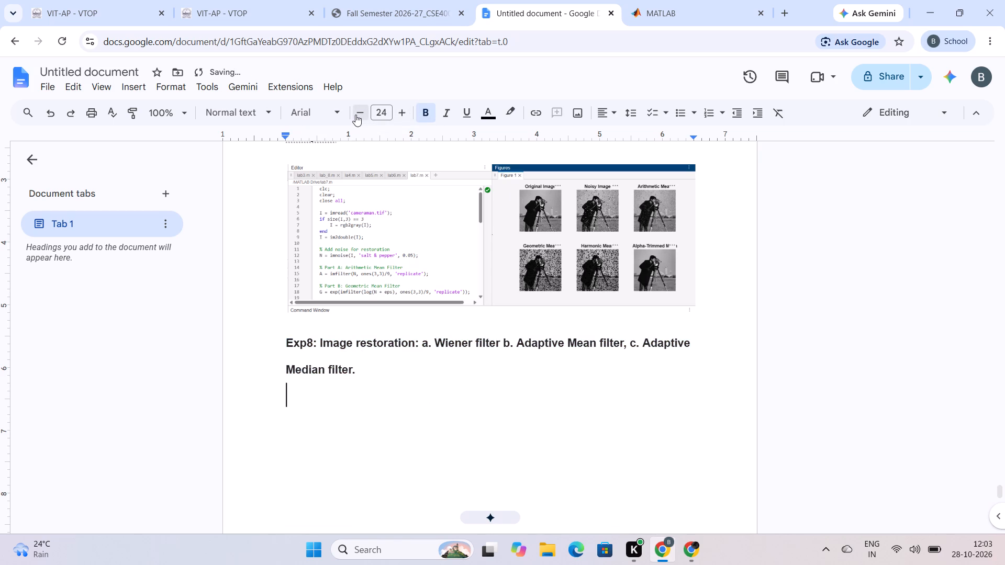
pyautogui.tripleClick(355, 115)
pyautogui.doubleClick(355, 115)
pyautogui.click(355, 115)
pyautogui.press('m')
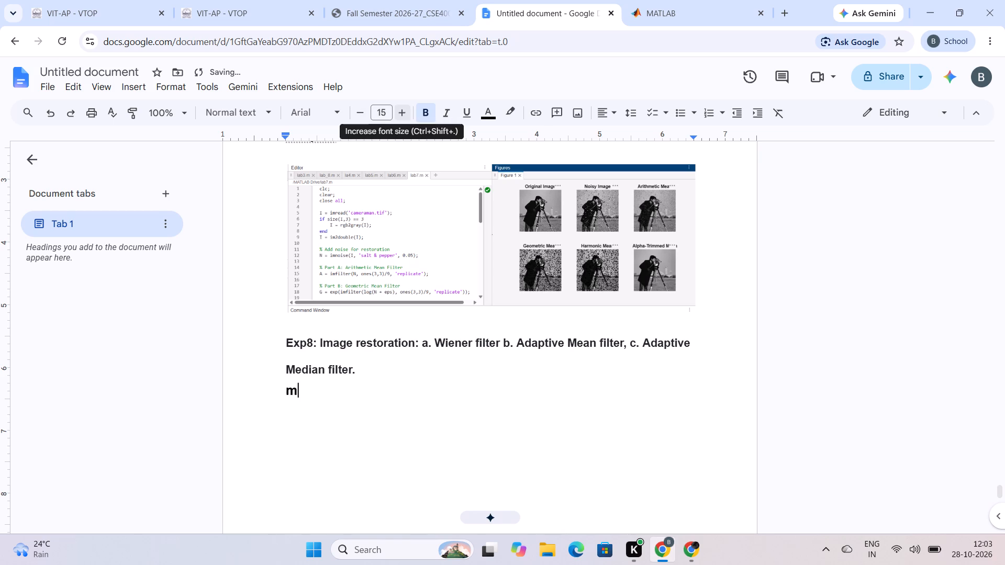
pyautogui.press('BackSpace')
pyautogui.write('Mat')
pyautogui.write('lab Code')
pyautogui.hotkey('shift', ':')
pyautogui.press('Return')
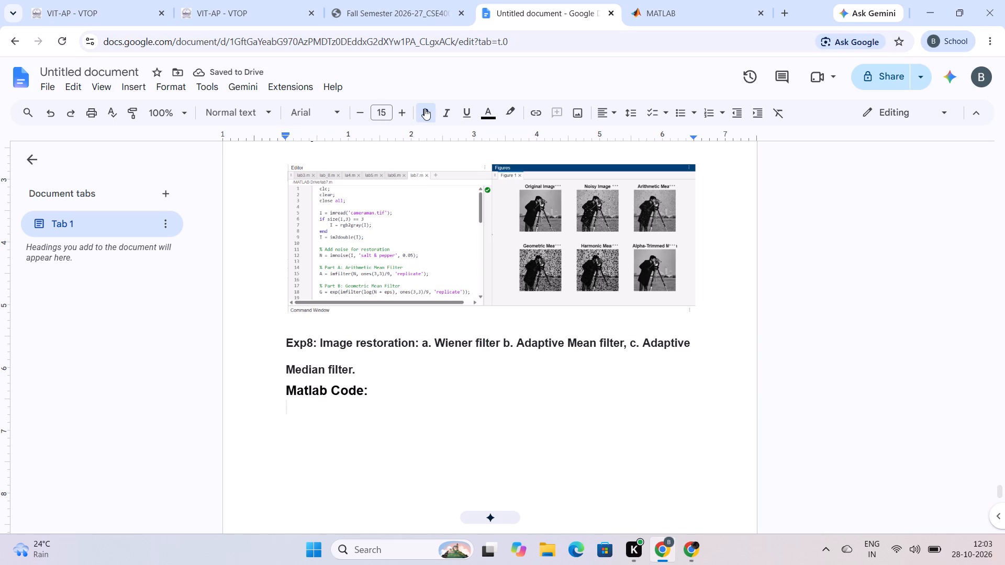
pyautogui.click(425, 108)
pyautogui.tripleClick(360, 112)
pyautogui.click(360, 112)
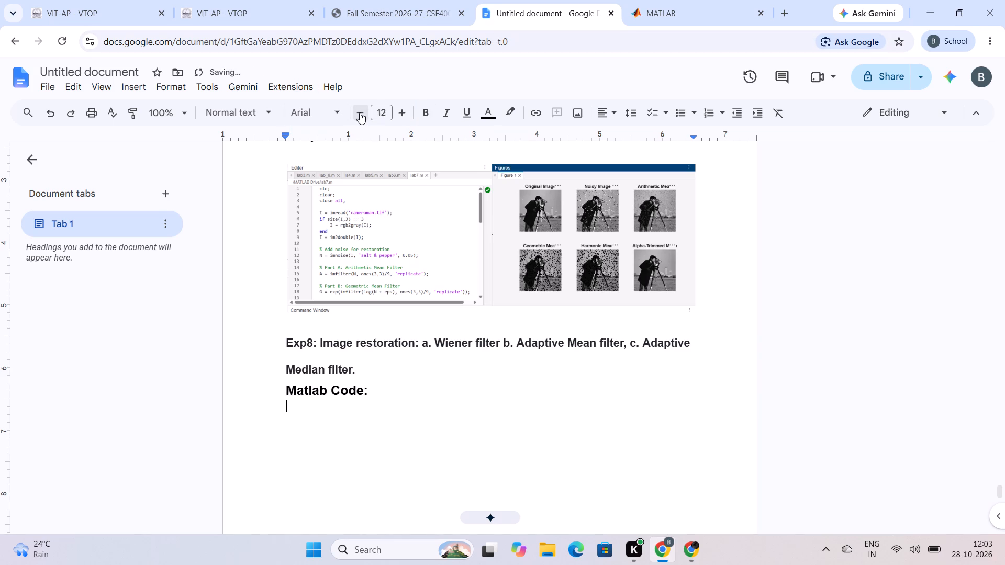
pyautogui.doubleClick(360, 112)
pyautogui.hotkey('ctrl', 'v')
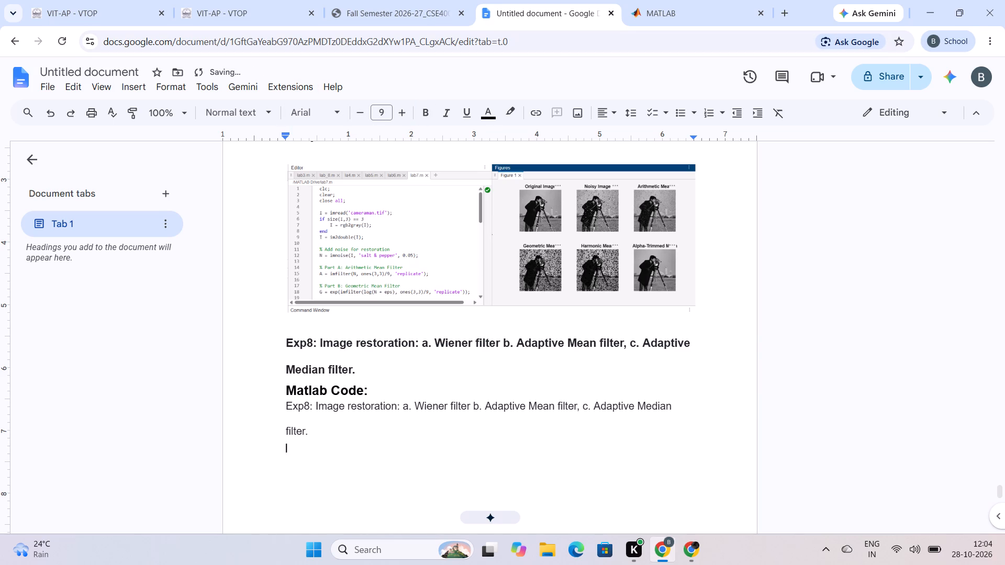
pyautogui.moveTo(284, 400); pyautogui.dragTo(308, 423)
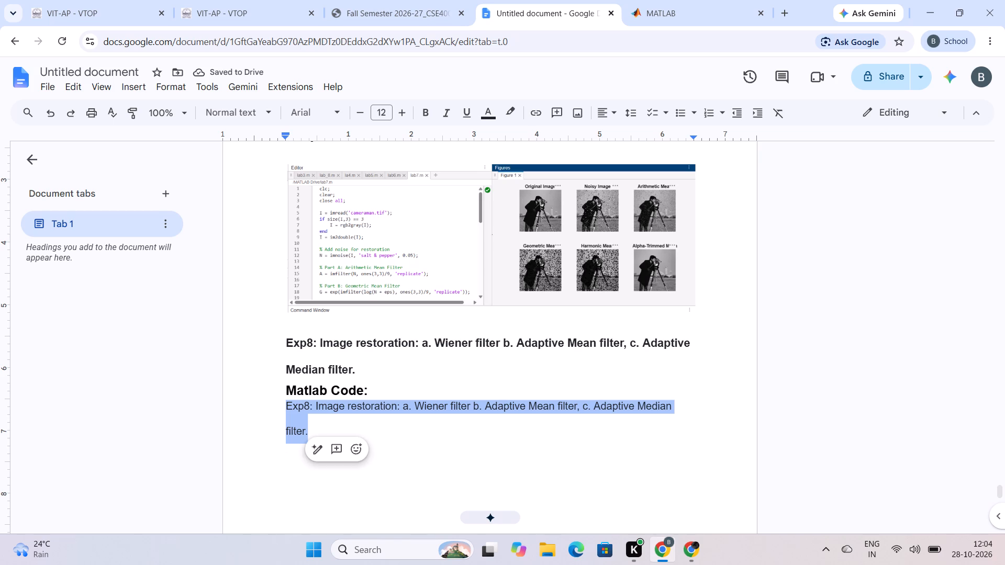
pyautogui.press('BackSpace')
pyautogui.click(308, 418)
# Remove bold from the blank line above the Exp8 title and reduce its font size to 16.
pyautogui.moveTo(308, 409); pyautogui.dragTo(320, 336)
pyautogui.click(421, 109)
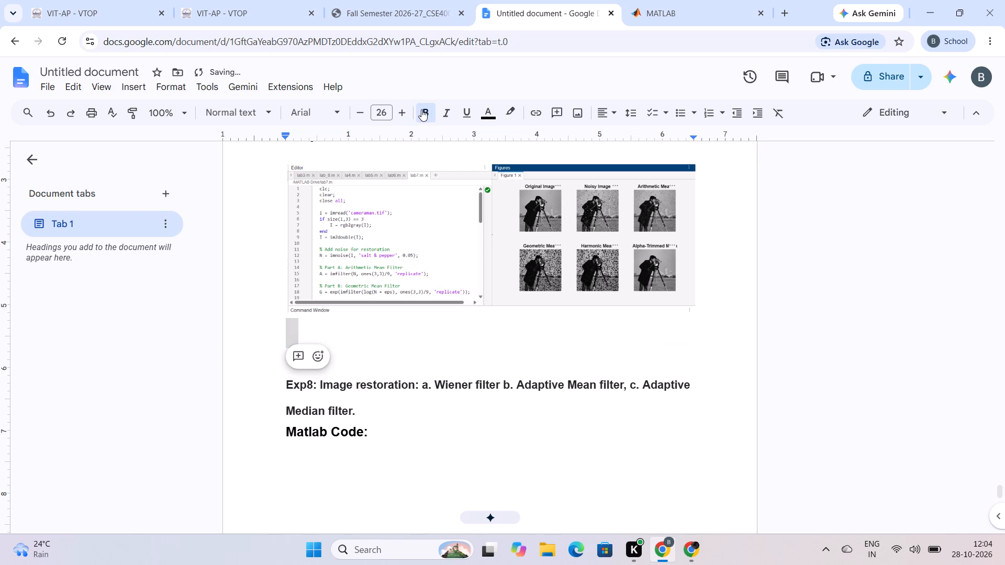
pyautogui.tripleClick(360, 110)
pyautogui.tripleClick(360, 109)
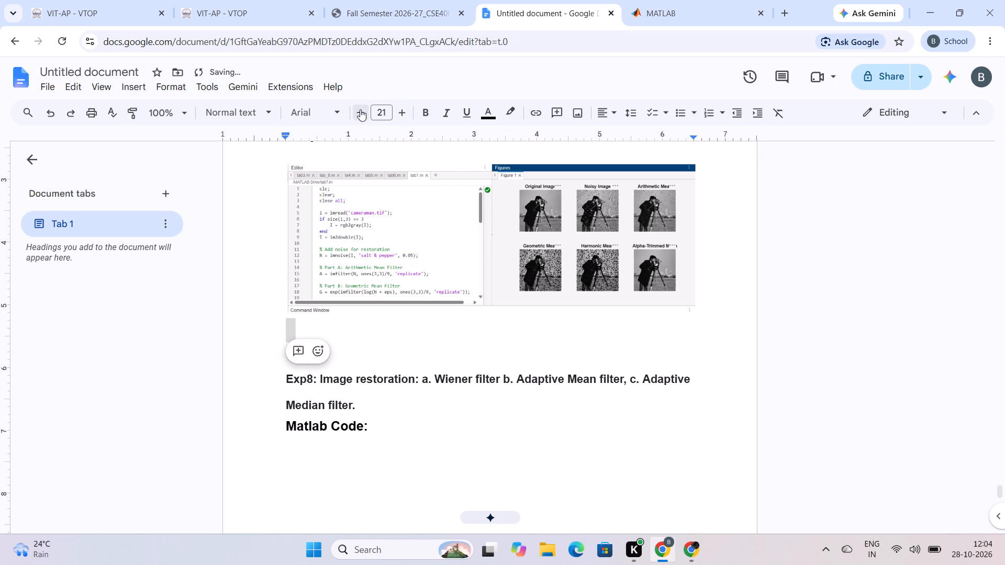
pyautogui.tripleClick(360, 109)
pyautogui.click(360, 109)
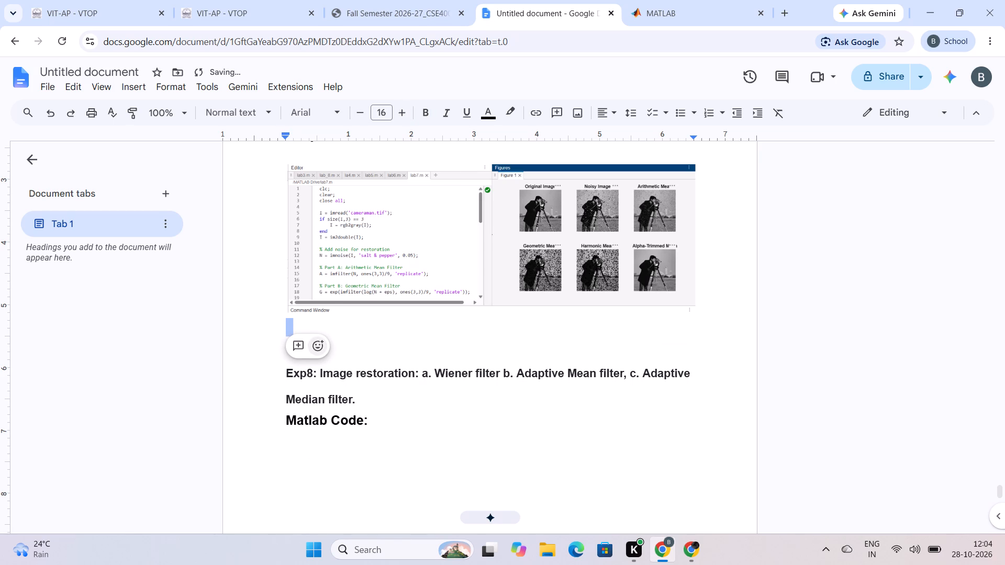
# Add a non-bold 9 pt line below the Exp8 "Matlab Code:" heading and paste the full lab8 code from MATLAB there.
pyautogui.click(370, 417)
pyautogui.press('Return')
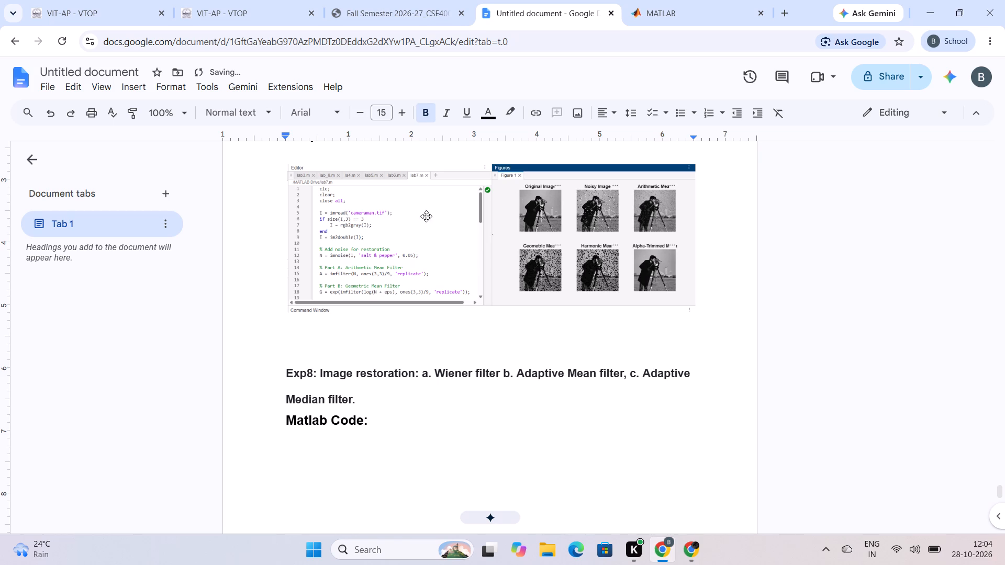
pyautogui.click(432, 115)
pyautogui.tripleClick(354, 114)
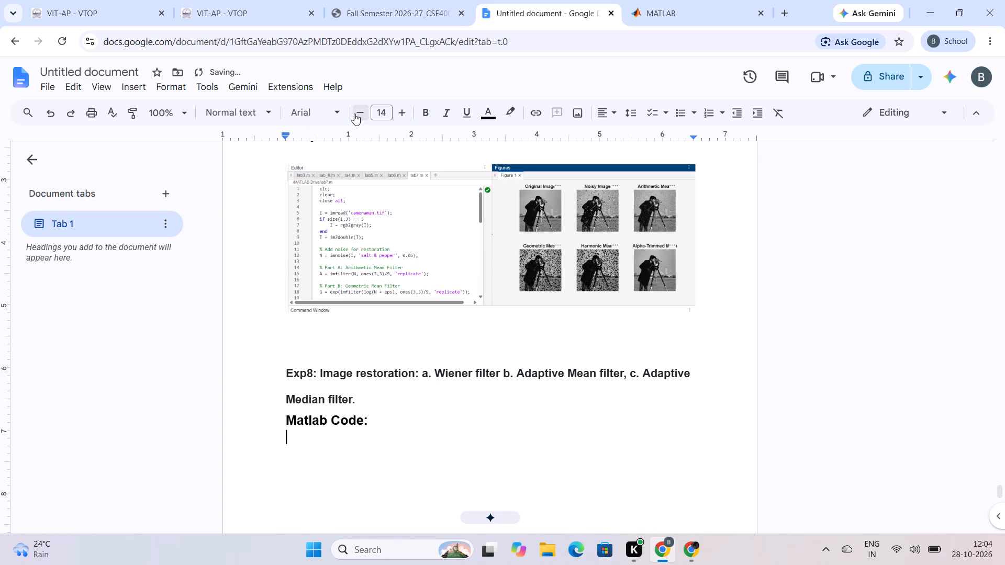
pyautogui.click(354, 114)
pyautogui.click(354, 114)
pyautogui.click(355, 112)
pyautogui.click(640, 7)
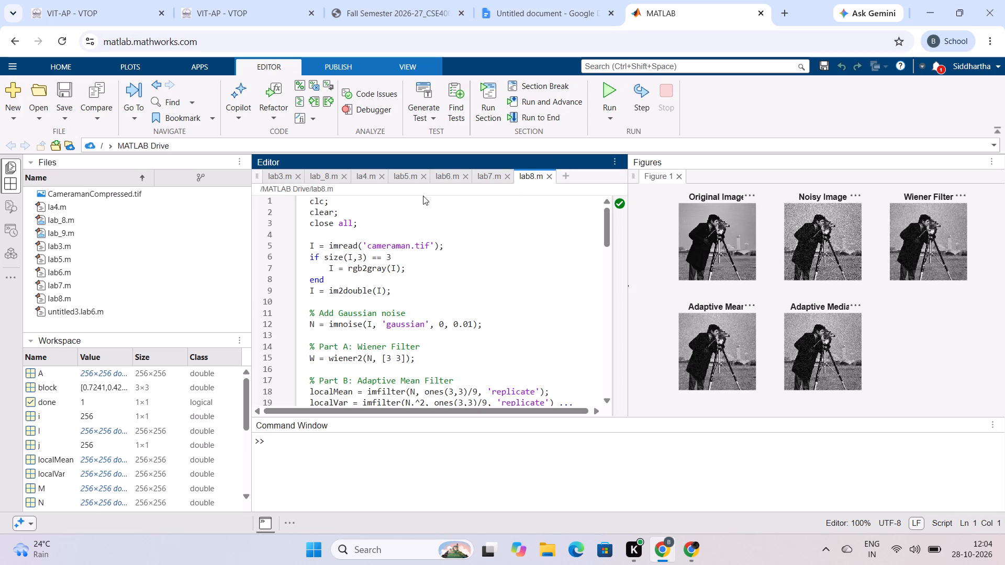
pyautogui.click(329, 204)
pyautogui.hotkey('ctrl', 'a')
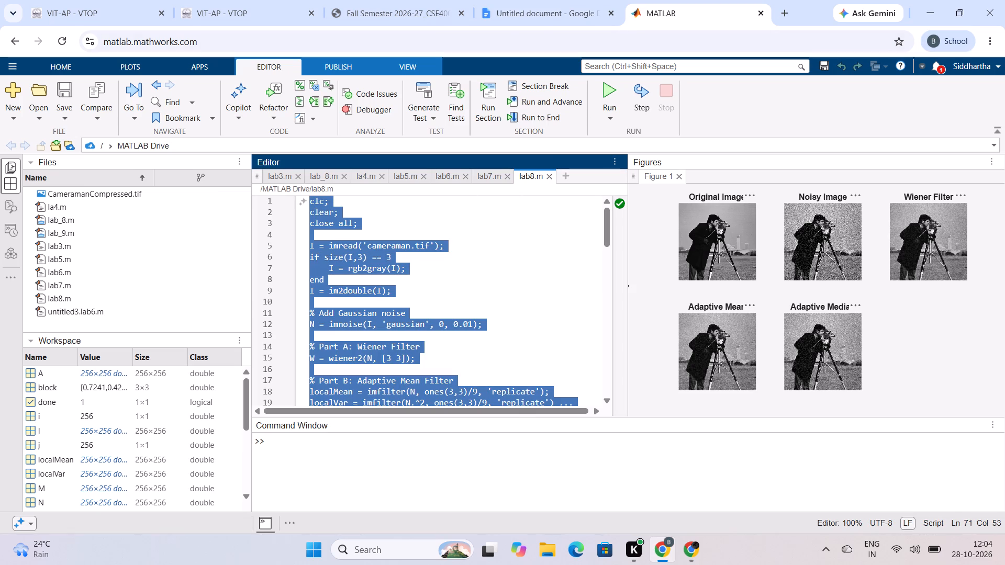
pyautogui.hotkey('ctrl', 'c')
pyautogui.click(566, 14)
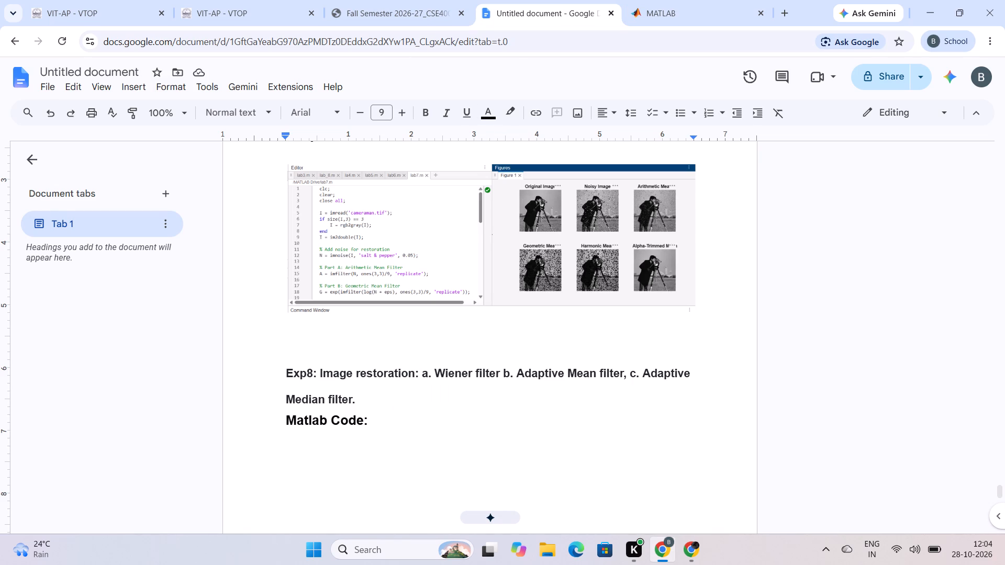
pyautogui.hotkey('ctrl', 'v')
# Review the pasted Experiment 8 code and the Experiment 7 output section above it.
pyautogui.scroll(-2, 389, 370)
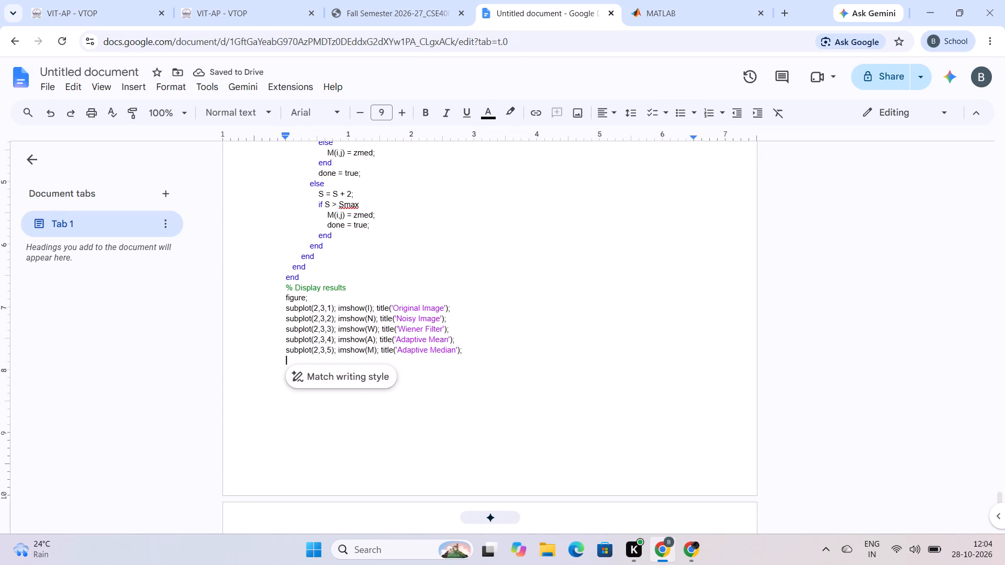
pyautogui.scroll(10, 473, 227)
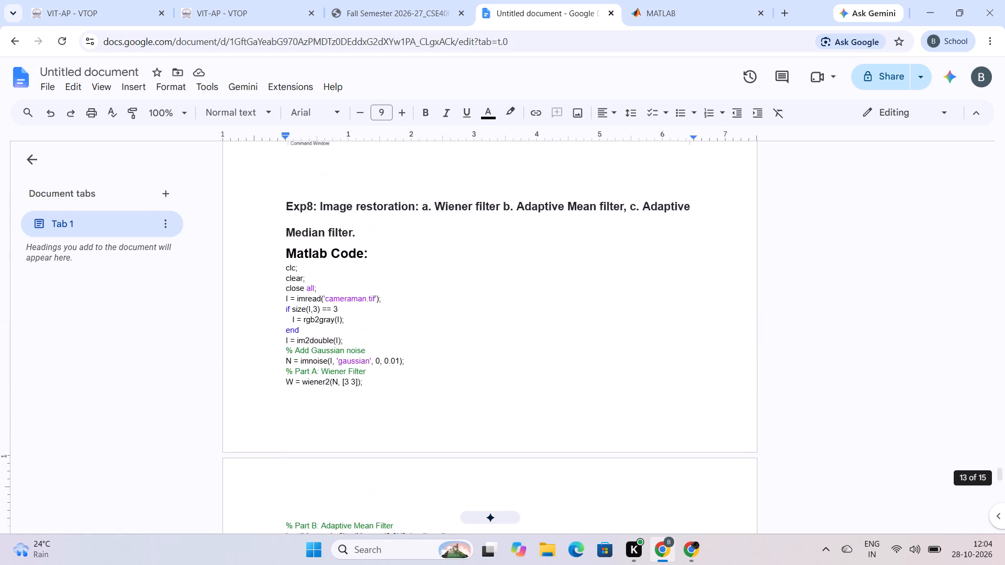
pyautogui.scroll(15, 473, 227)
pyautogui.scroll(-11, 473, 227)
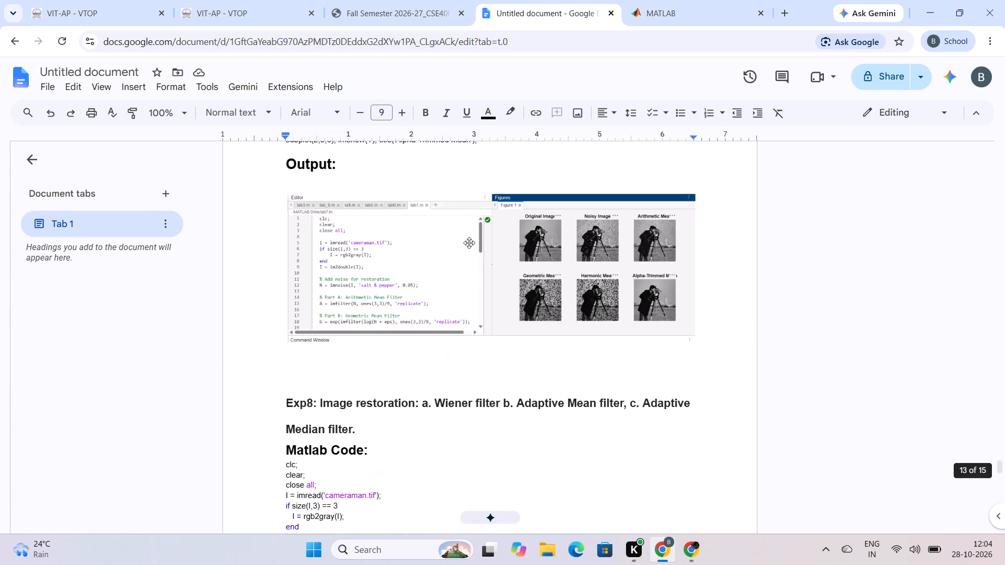
# Add a bold 16 pt heading "Output :" below the Experiment 8 code, followed by two new lines.
pyautogui.scroll(-16, 469, 243)
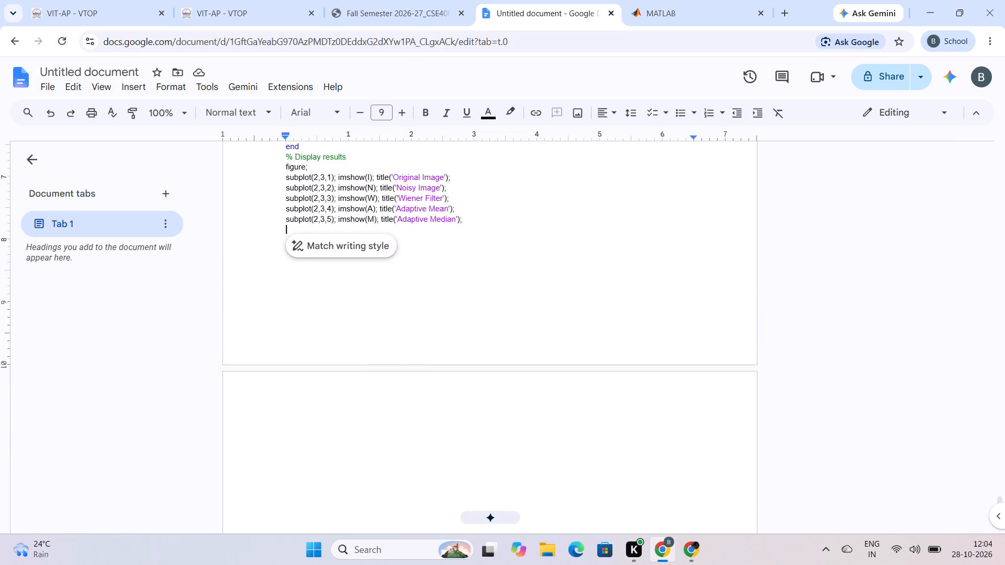
pyautogui.press('Return')
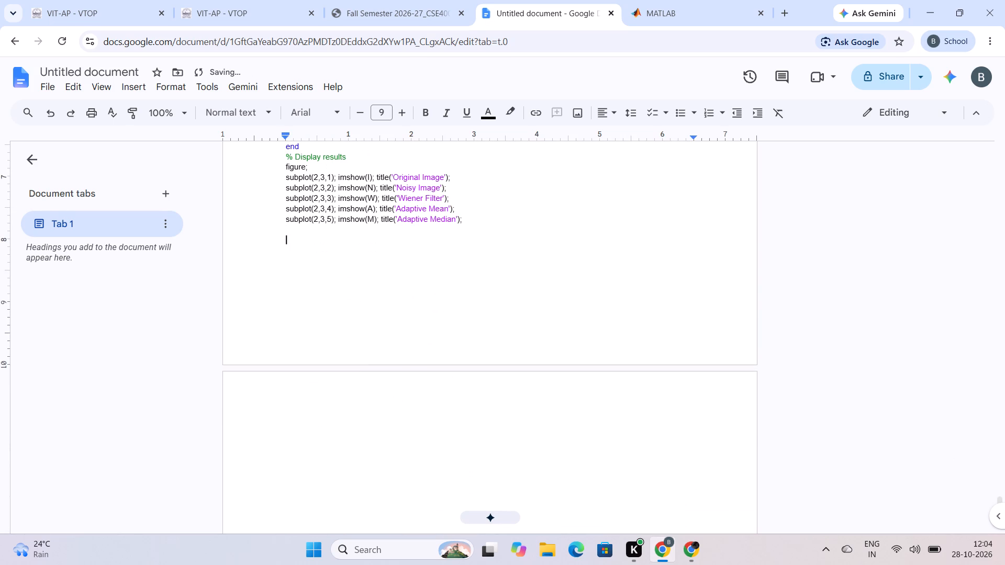
pyautogui.write('Output :')
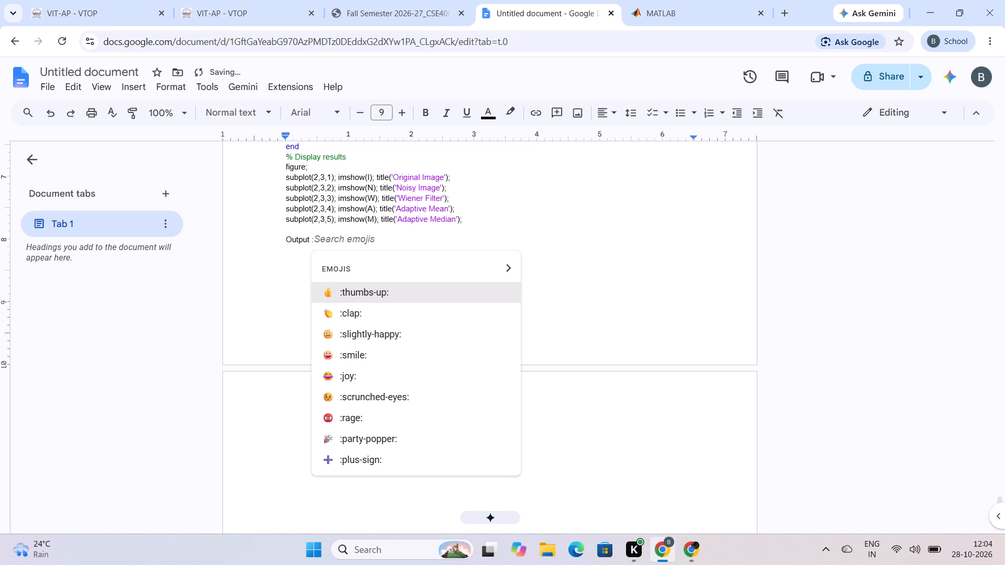
pyautogui.press('space')
pyautogui.moveTo(285, 236); pyautogui.dragTo(298, 239)
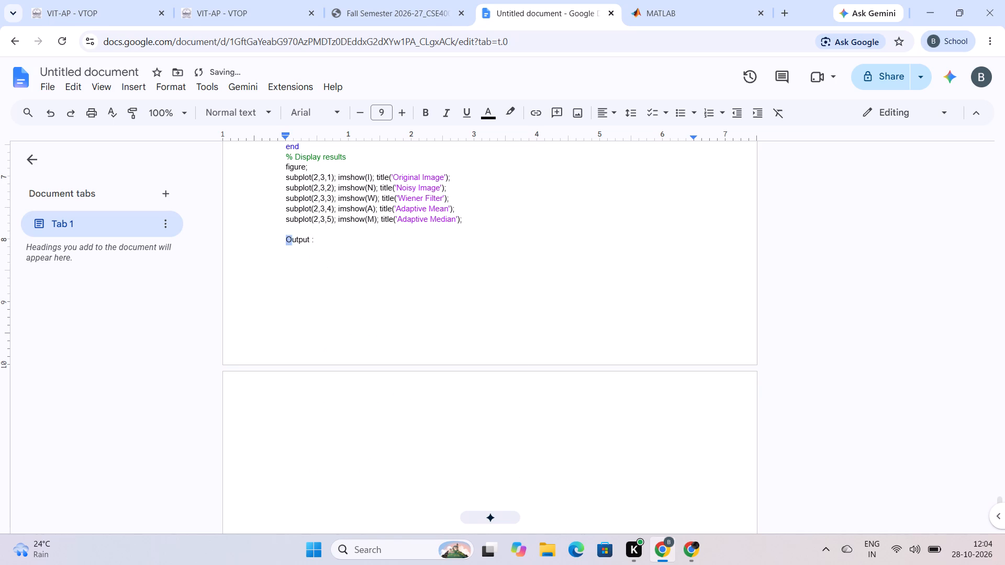
pyautogui.moveTo(298, 239); pyautogui.dragTo(328, 241)
pyautogui.tripleClick(405, 108)
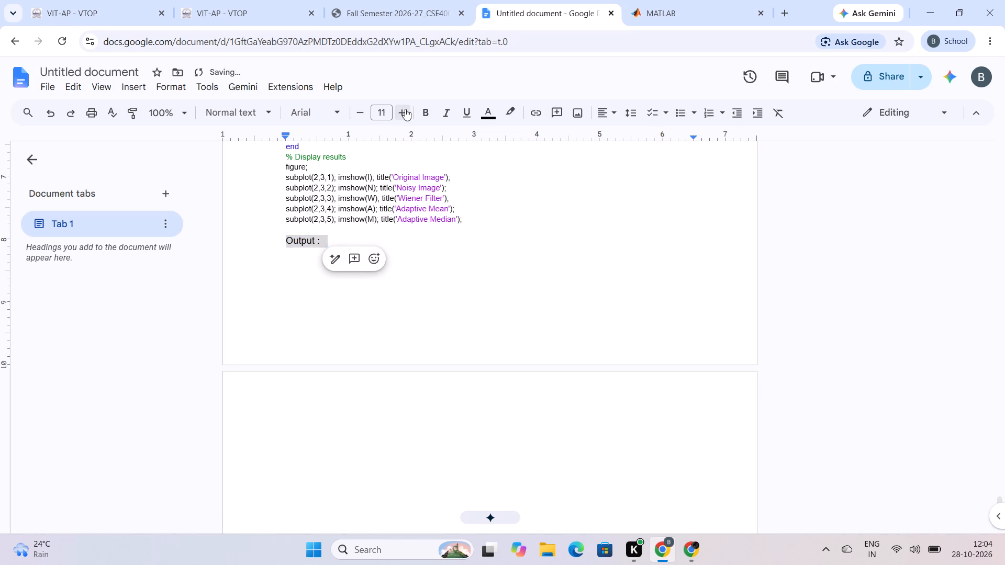
pyautogui.doubleClick(405, 109)
pyautogui.doubleClick(405, 109)
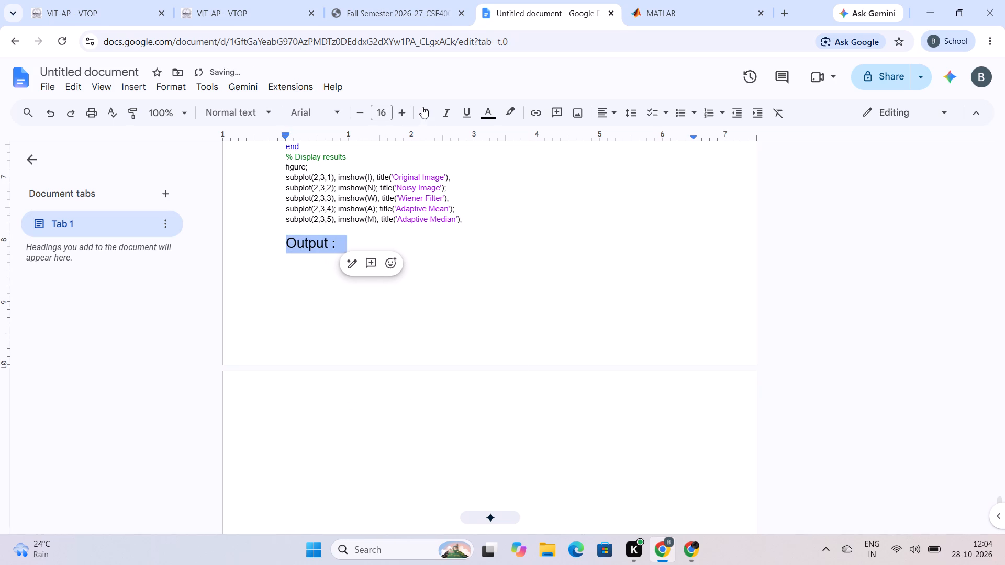
pyautogui.click(422, 107)
pyautogui.click(355, 246)
pyautogui.press('Return')
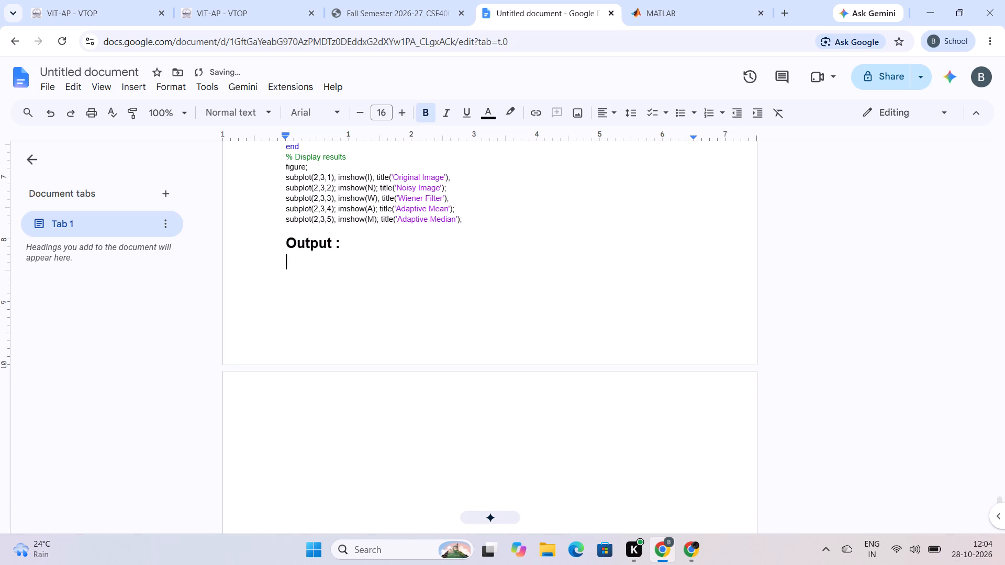
pyautogui.press('Return')
# Switch to MATLAB and capture a screenshot of the lab8.m editor and the Figure 1 filter results side by side.
pyautogui.click(670, 8)
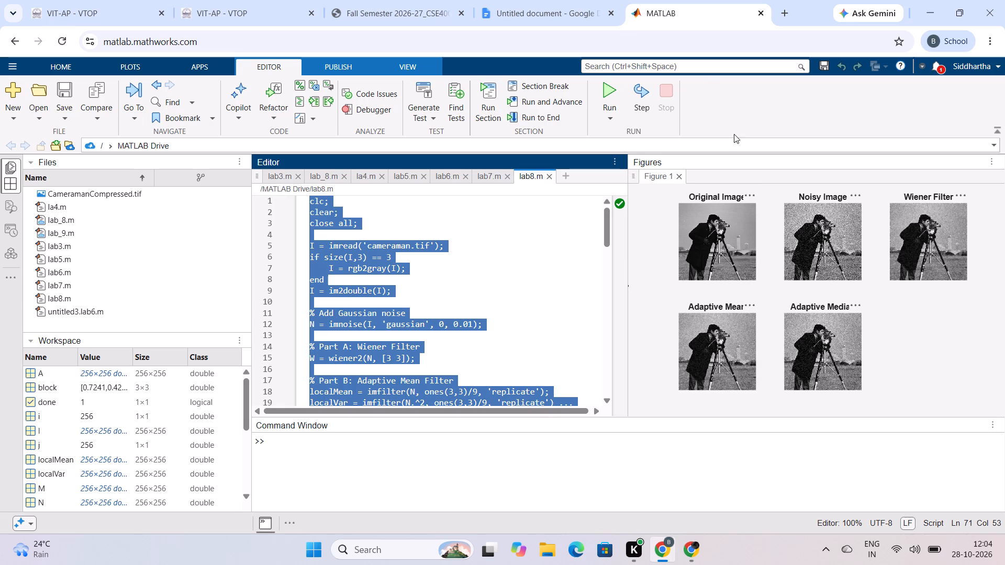
pyautogui.click(531, 220)
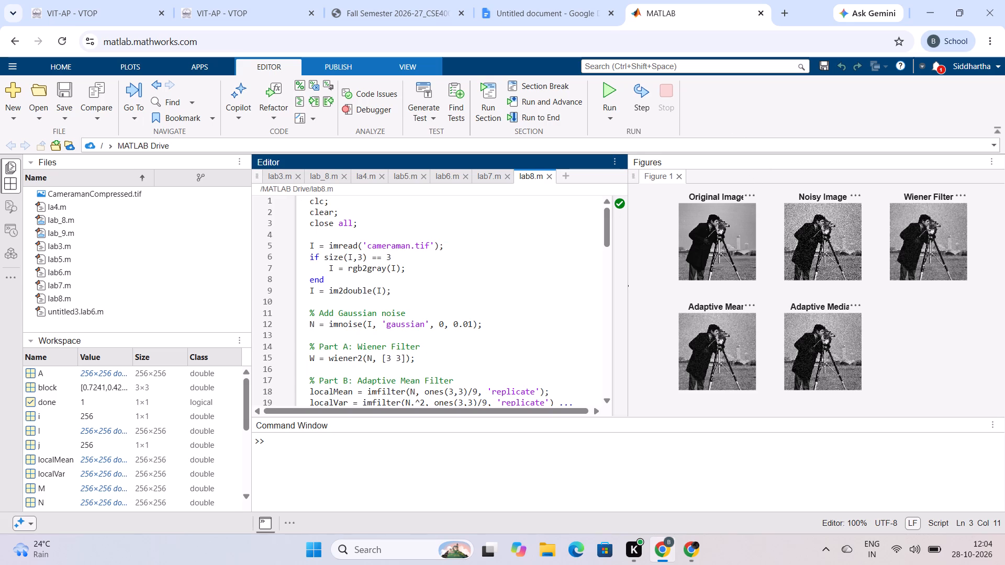
pyautogui.press('shift+super+s')
pyautogui.moveTo(248, 152); pyautogui.dragTo(1002, 429)
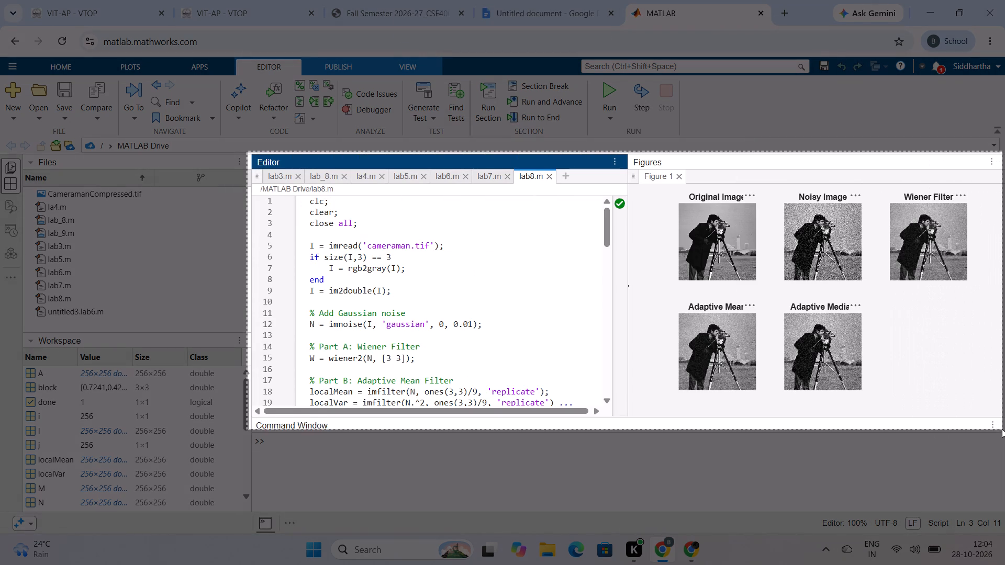
pyautogui.moveTo(1002, 429); pyautogui.dragTo(1004, 434)
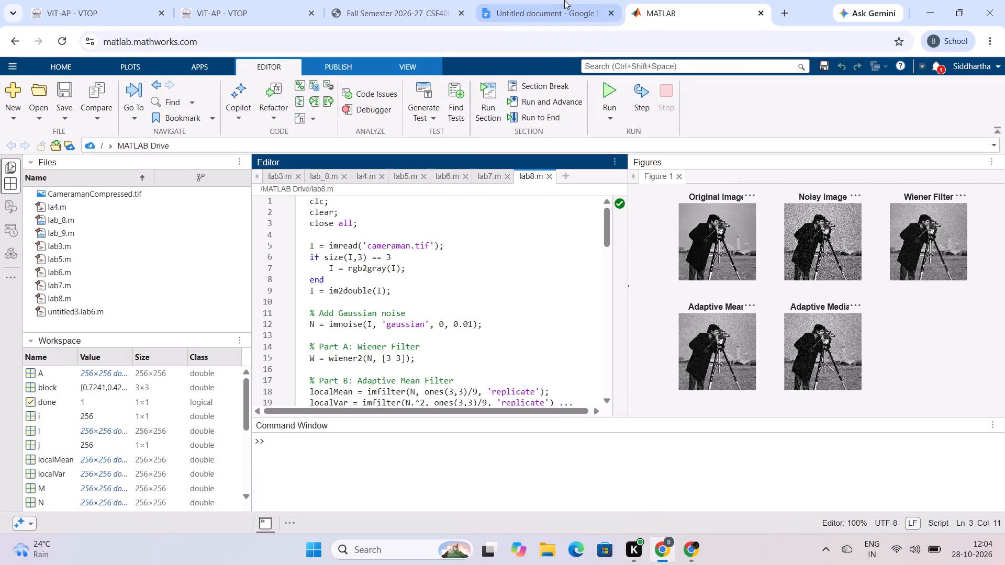
pyautogui.click(564, 0)
pyautogui.click(138, 86)
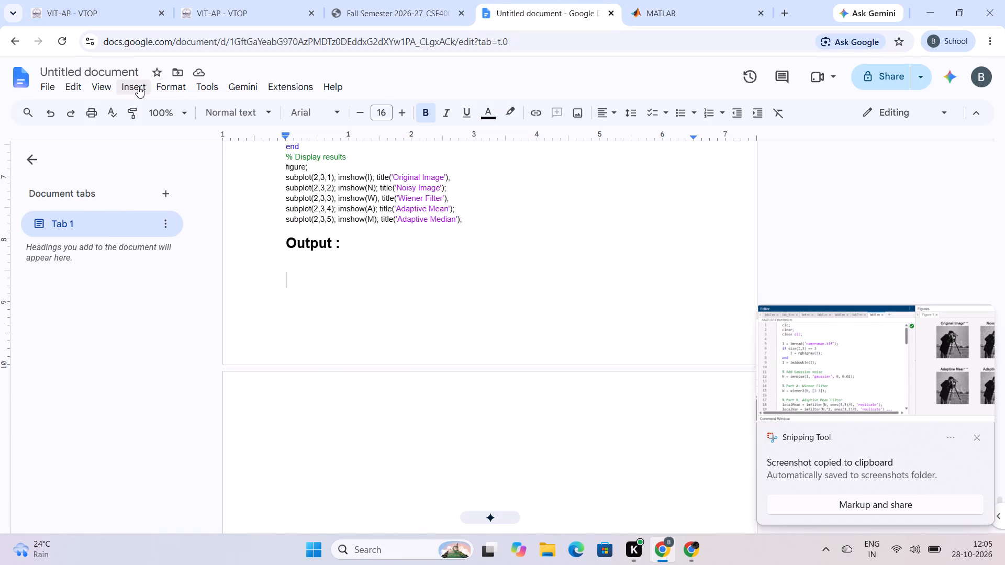
pyautogui.moveTo(144, 86); pyautogui.dragTo(144, 105)
pyautogui.click(134, 78)
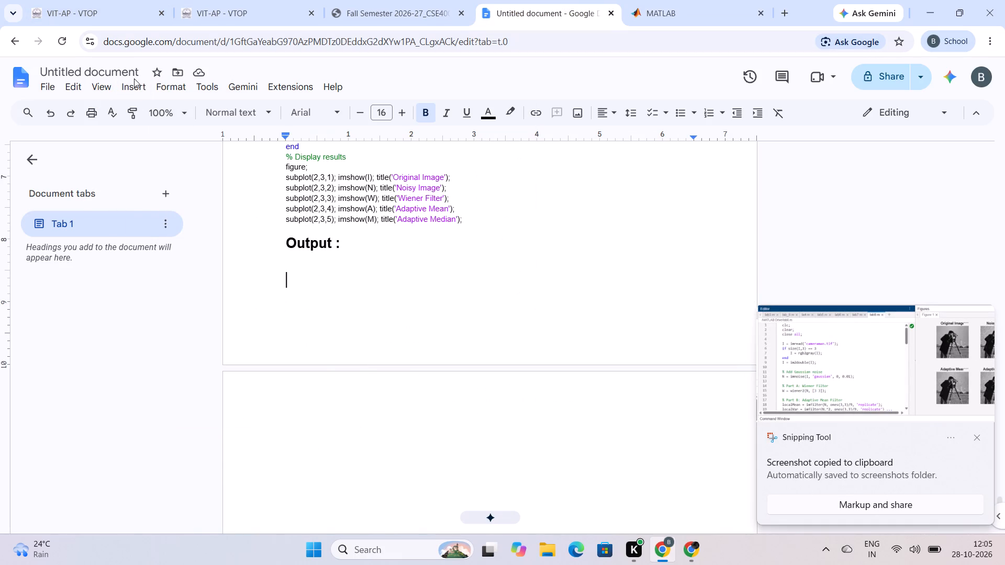
pyautogui.click(136, 85)
pyautogui.moveTo(141, 98); pyautogui.dragTo(142, 105)
pyautogui.click(142, 105)
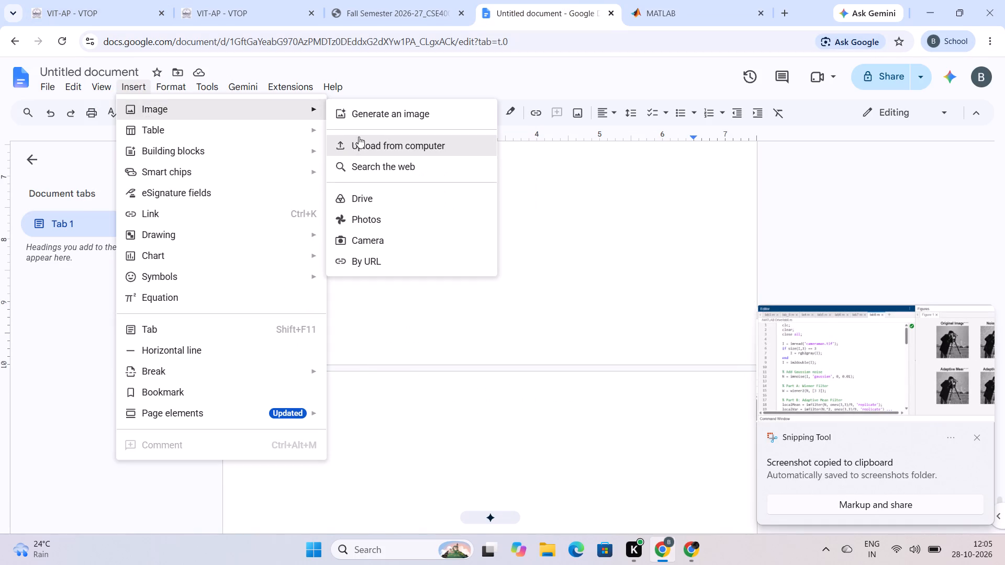
pyautogui.click(361, 140)
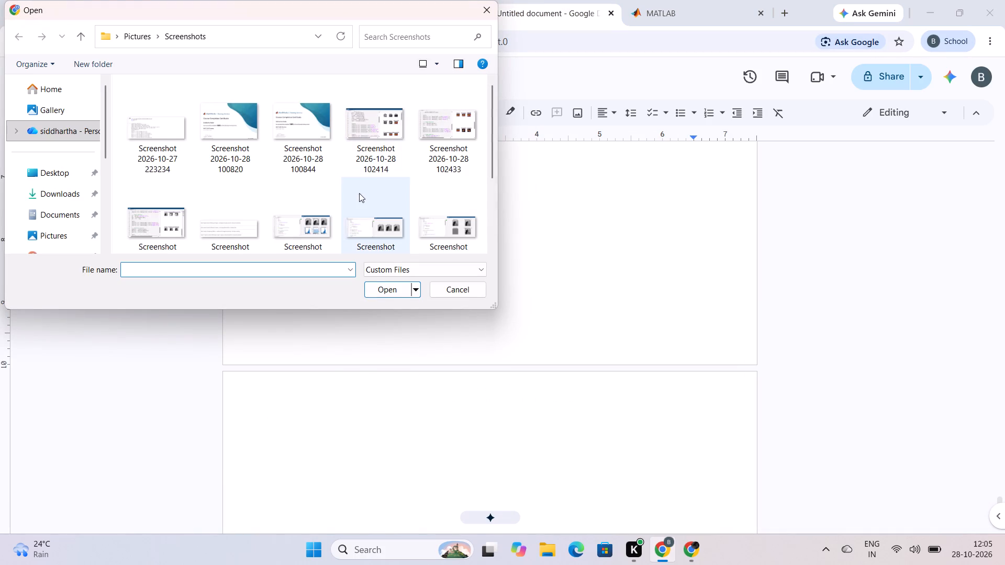
pyautogui.scroll(-5, 358, 193)
pyautogui.click(389, 208)
pyautogui.click(373, 205)
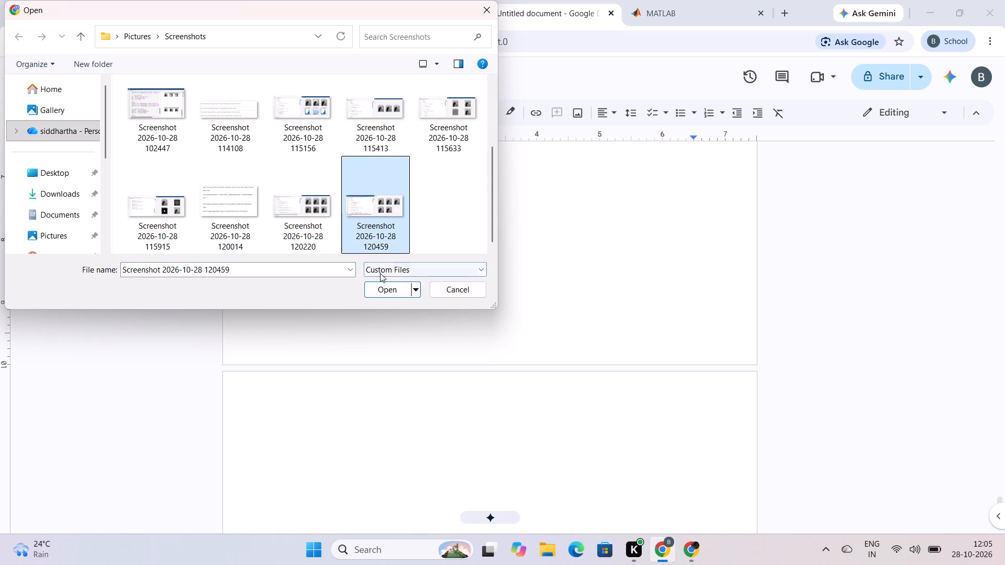
pyautogui.click(378, 289)
# Add two new lines below the inserted Experiment 8 output screenshot.
pyautogui.scroll(-1, 359, 295)
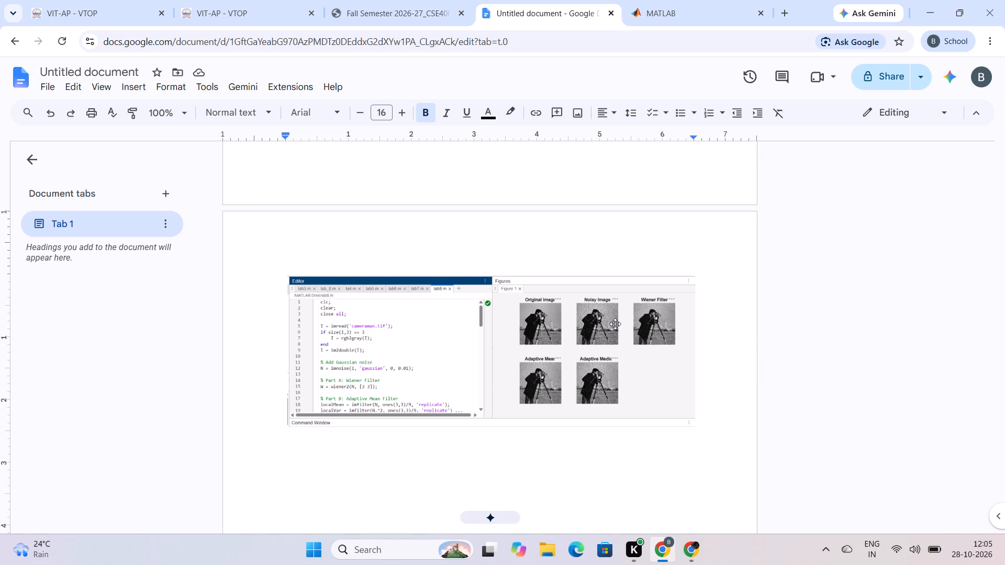
pyautogui.scroll(-2, 615, 324)
pyautogui.press('Return')
pyautogui.press('Return')
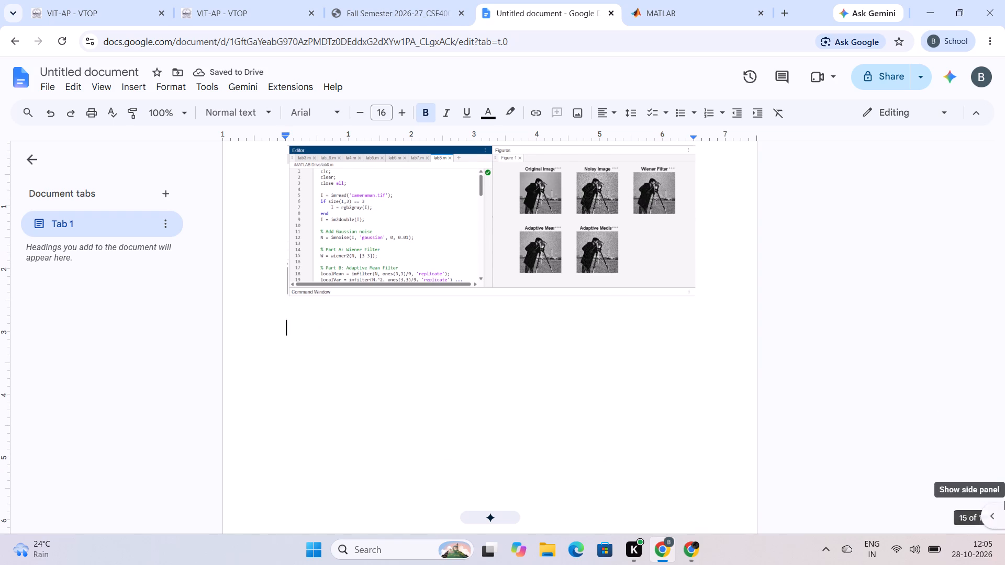
# Copy the title "Exp9: Image compression using DCT, then calculation of PSNR and Compression Ratio." from the list of experiments.
pyautogui.moveTo(1004, 492); pyautogui.dragTo(1004, 381)
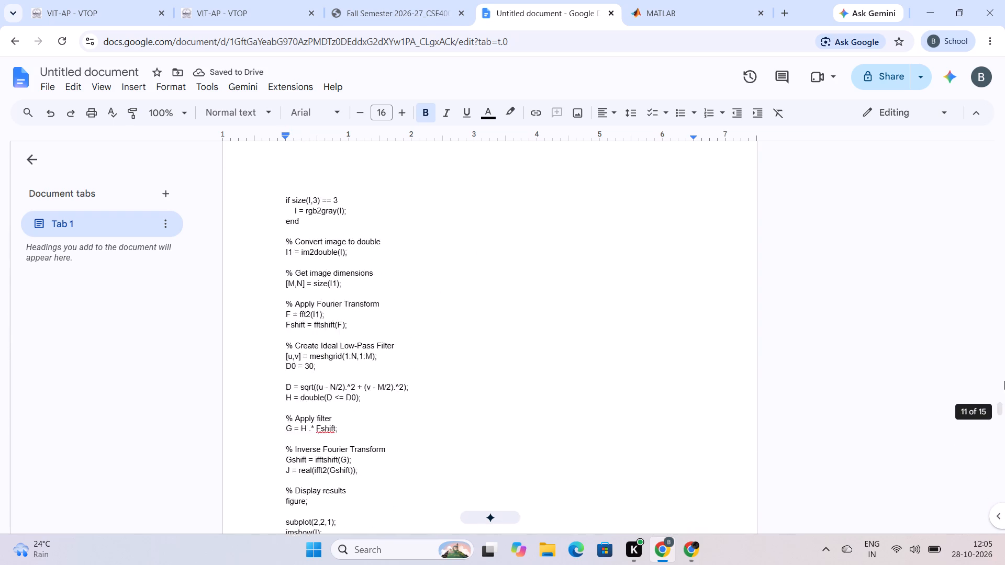
pyautogui.moveTo(1004, 381); pyautogui.dragTo(996, 232)
pyautogui.moveTo(996, 225); pyautogui.dragTo(1004, 156)
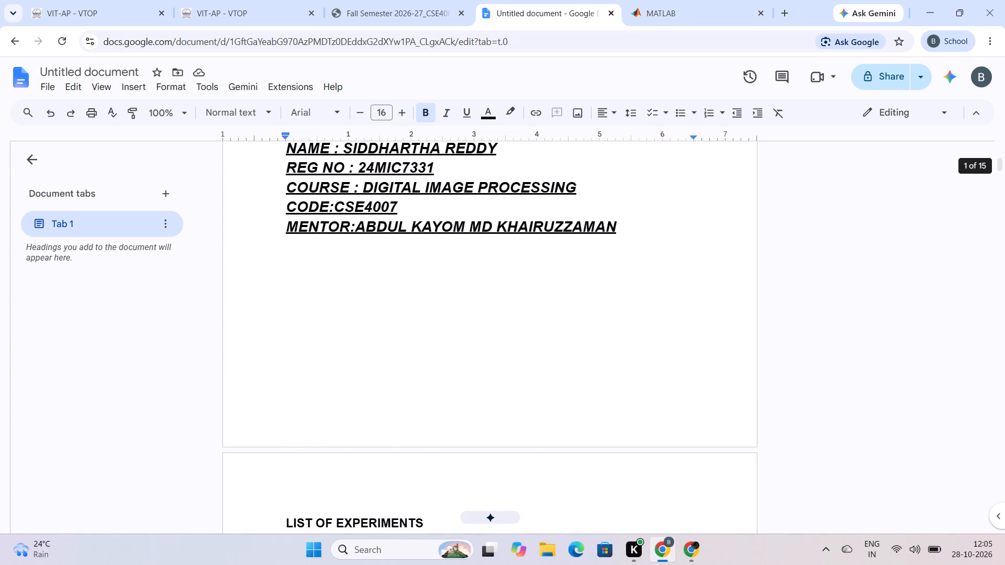
pyautogui.scroll(-8, 505, 388)
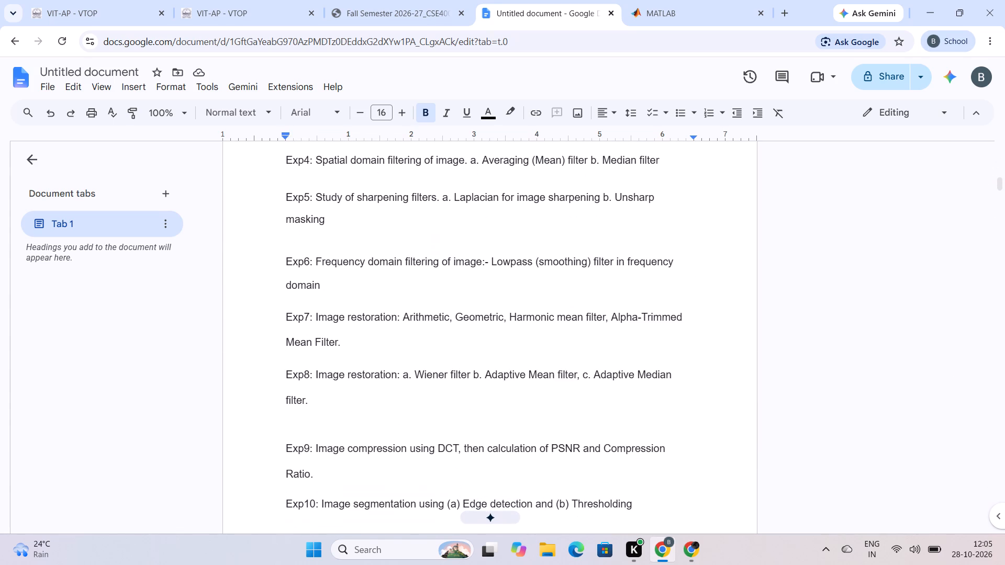
pyautogui.scroll(-2, 385, 355)
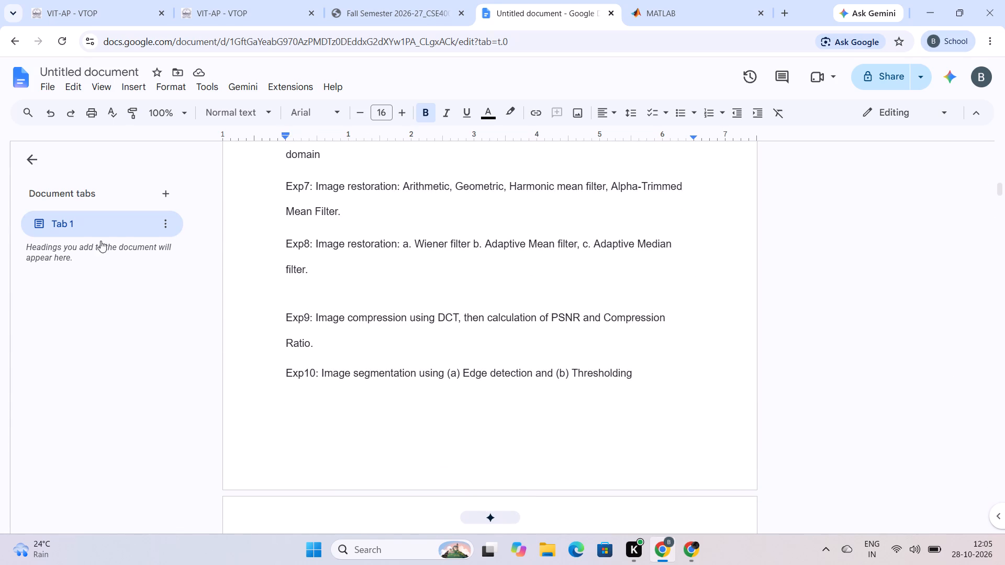
pyautogui.doubleClick(282, 305)
pyautogui.doubleClick(286, 323)
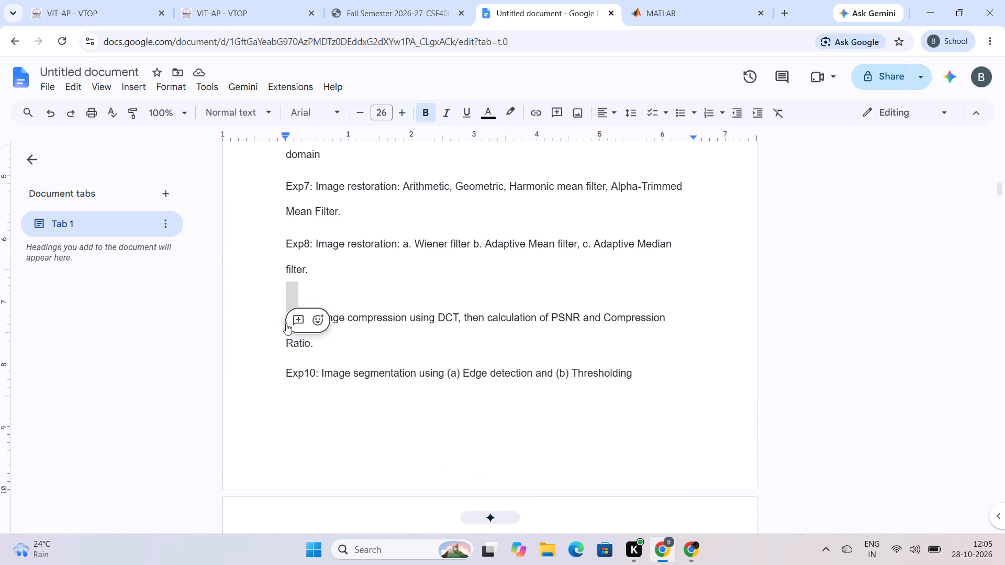
pyautogui.tripleClick(367, 324)
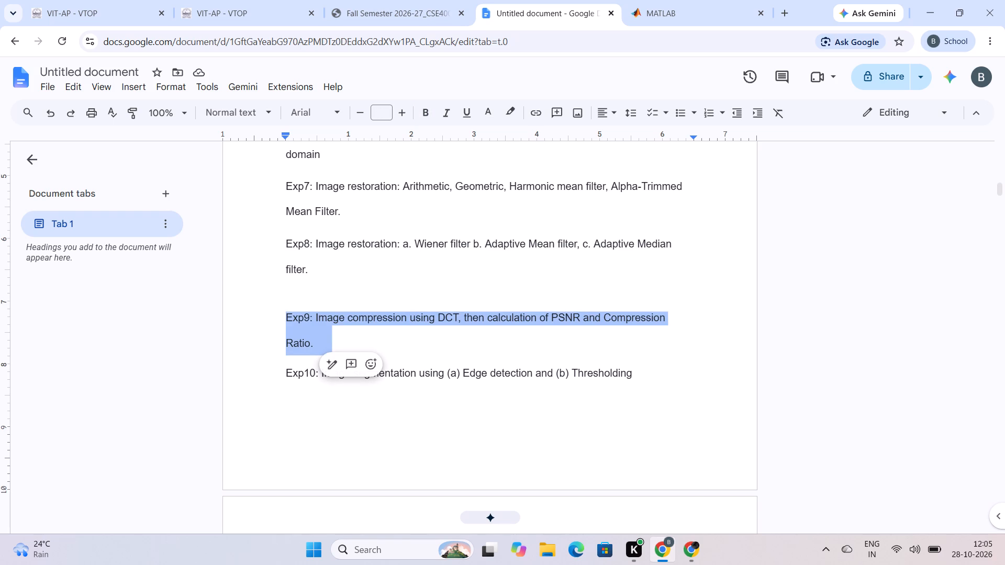
pyautogui.hotkey('ctrl', 'c')
# Return to the blank space below the Experiment 8 output screenshot on the document's last page.
pyautogui.scroll(-4, 961, 391)
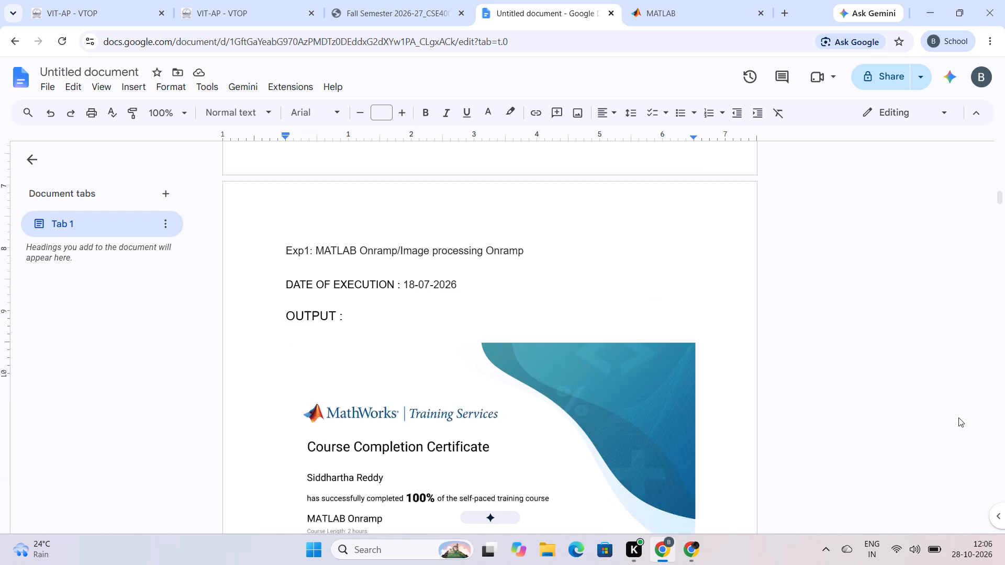
pyautogui.scroll(-8, 958, 417)
pyautogui.moveTo(999, 220); pyautogui.dragTo(1001, 564)
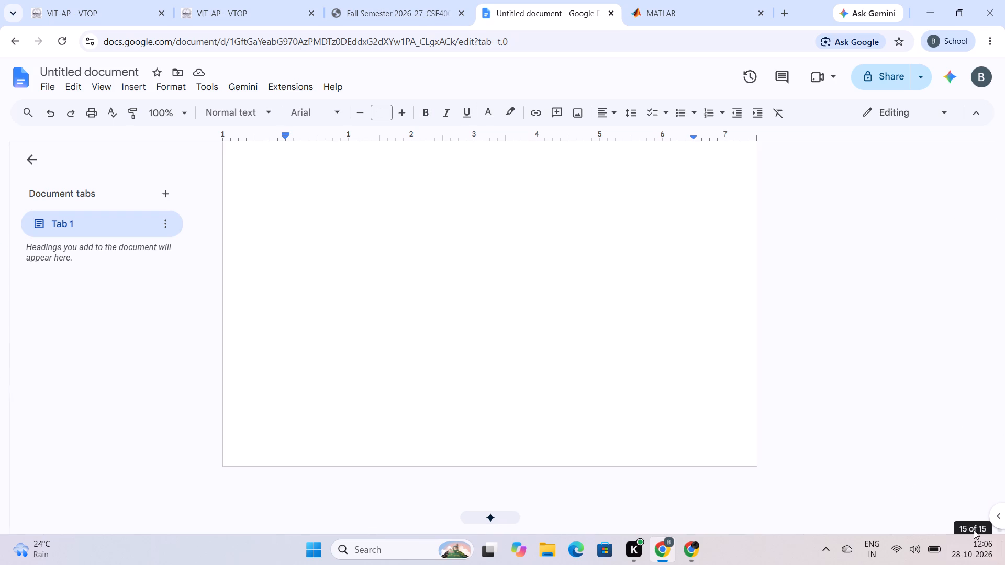
pyautogui.scroll(6, 372, 312)
pyautogui.scroll(-4, 371, 311)
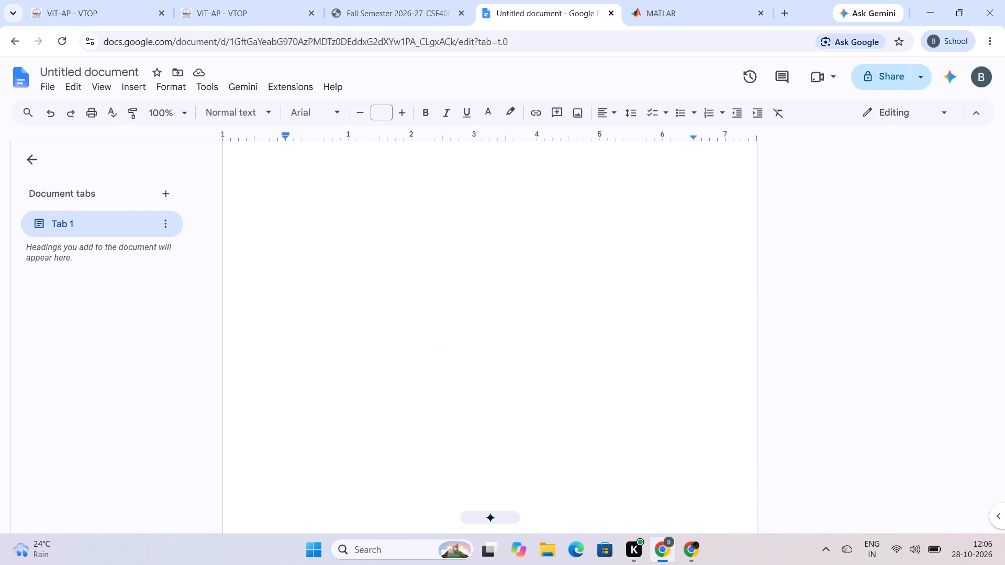
pyautogui.scroll(3, 675, 233)
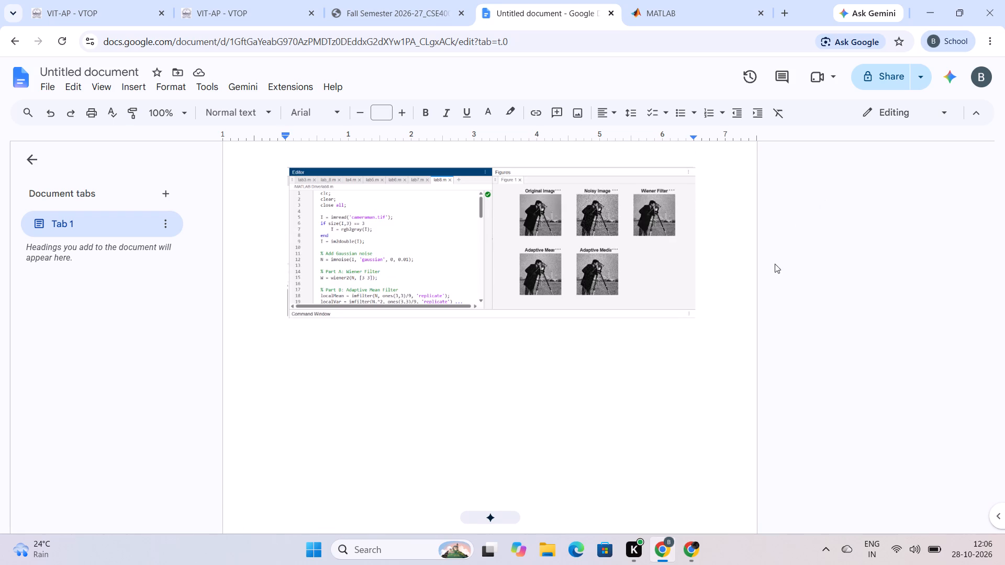
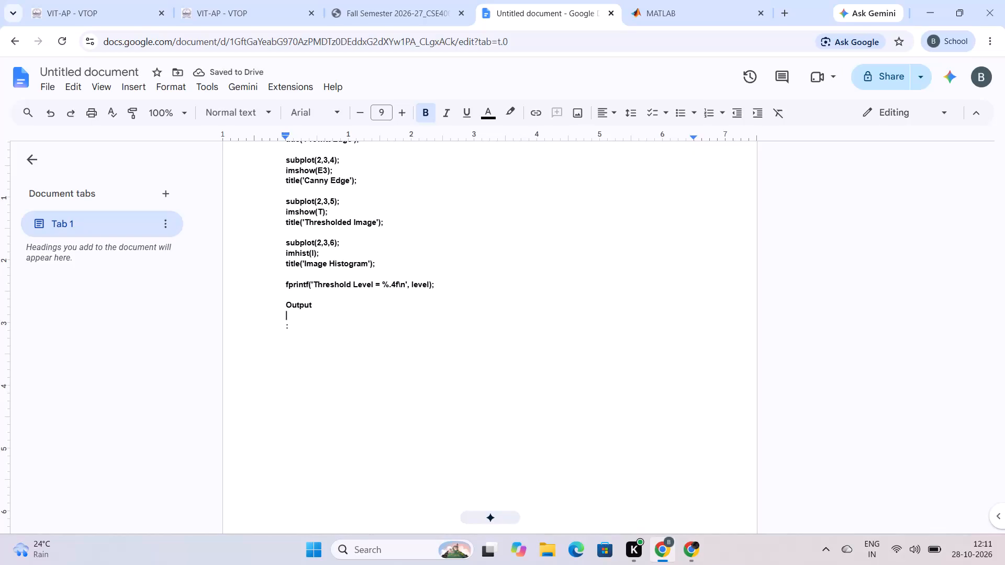
# Undo the line break that splits the "Output:" heading below the edge detection and thresholding code.
pyautogui.hotkey('ctrl', 'z')
# Enlarge the "Output:" heading below the edge detection and thresholding code to font size 16 and start a new line under it.
pyautogui.click(281, 323)
pyautogui.moveTo(286, 314); pyautogui.dragTo(318, 316)
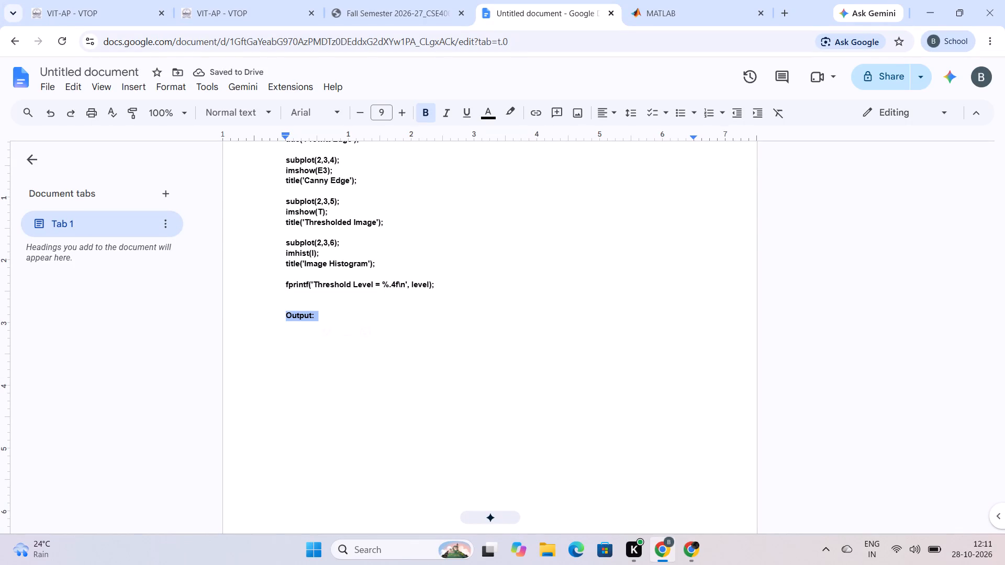
pyautogui.tripleClick(401, 112)
pyautogui.tripleClick(401, 112)
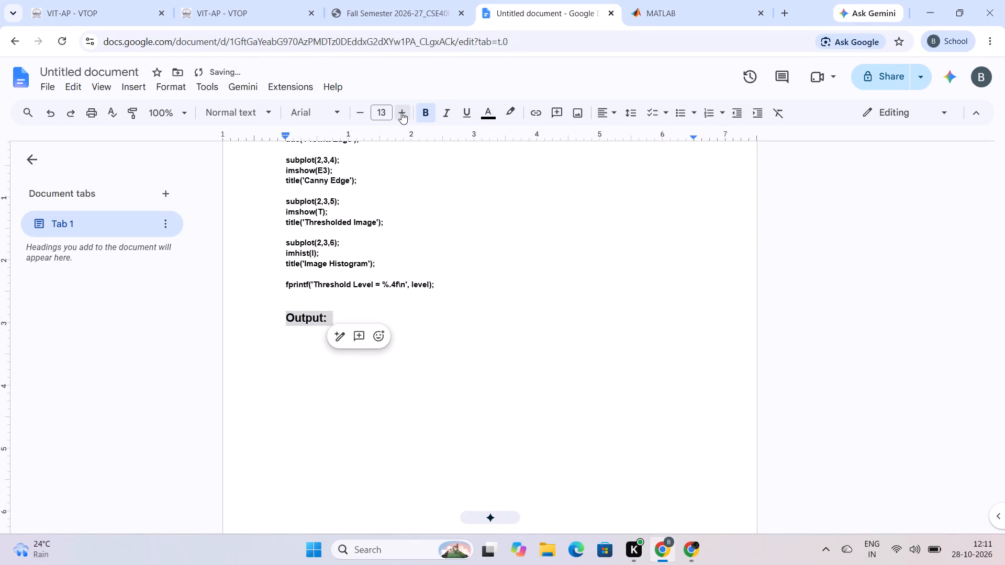
pyautogui.click(401, 112)
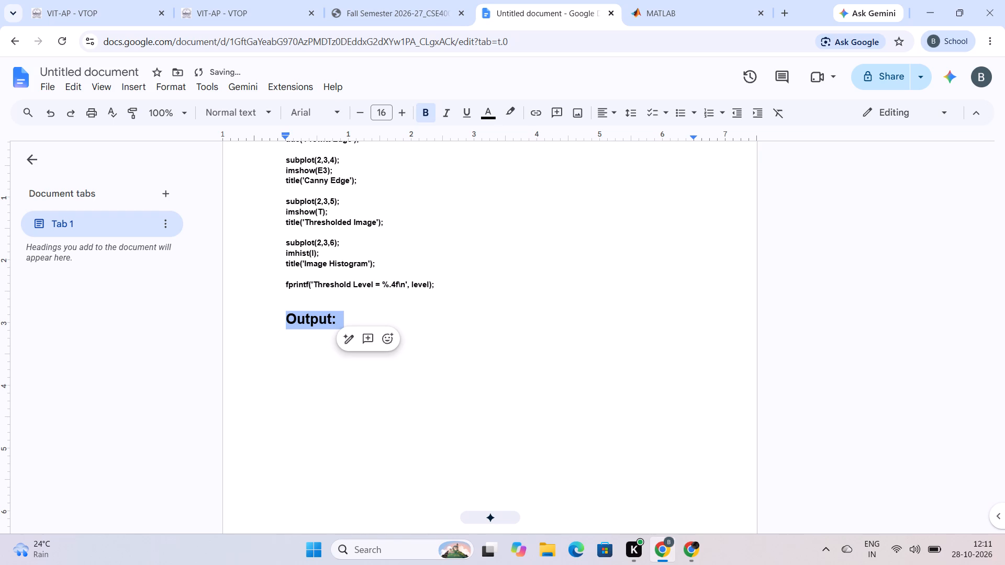
pyautogui.click(425, 330)
pyautogui.click(341, 318)
pyautogui.press('Return')
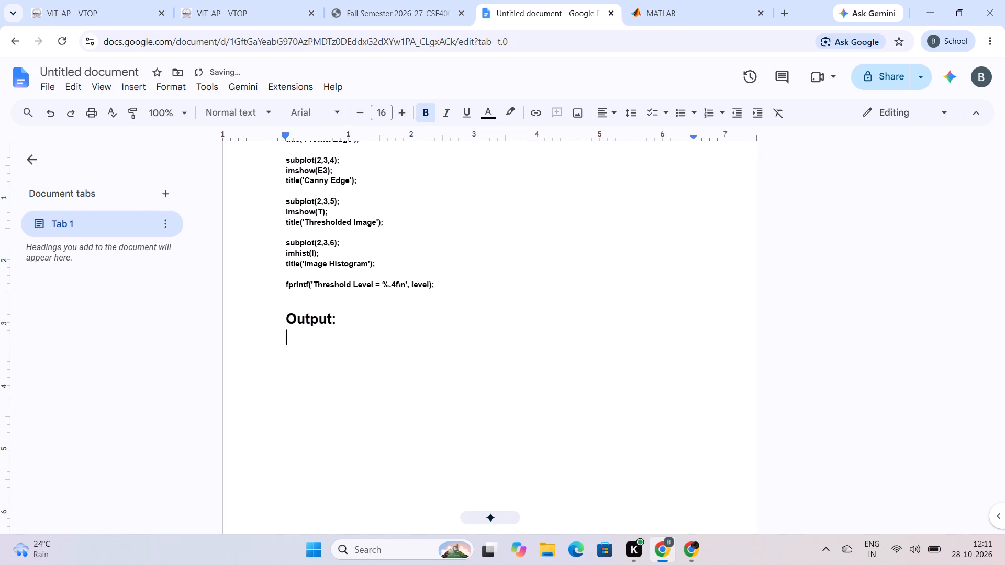
# In MATLAB Online, paste the copied edge detection and thresholding code into a new script.
pyautogui.click(667, 17)
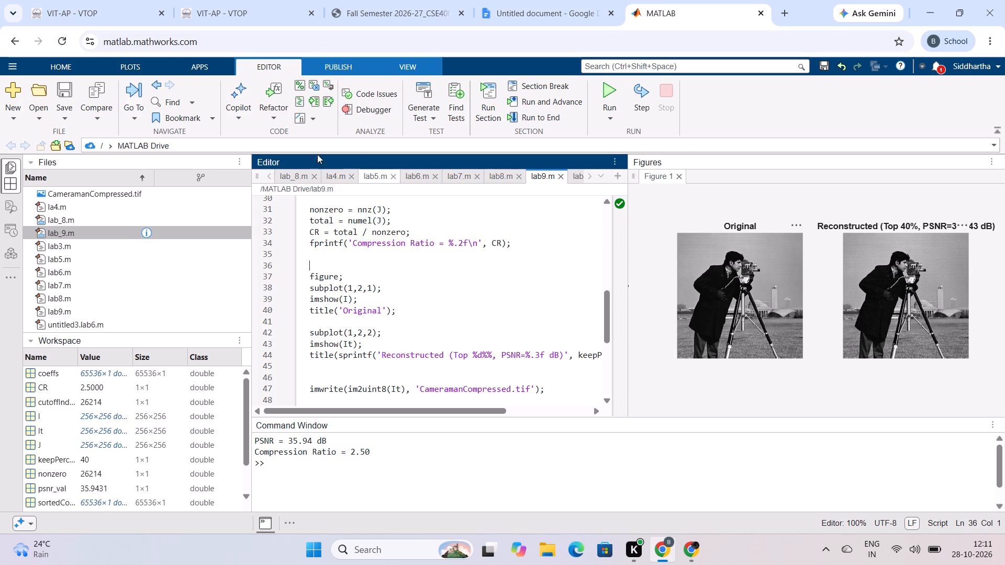
pyautogui.click(617, 178)
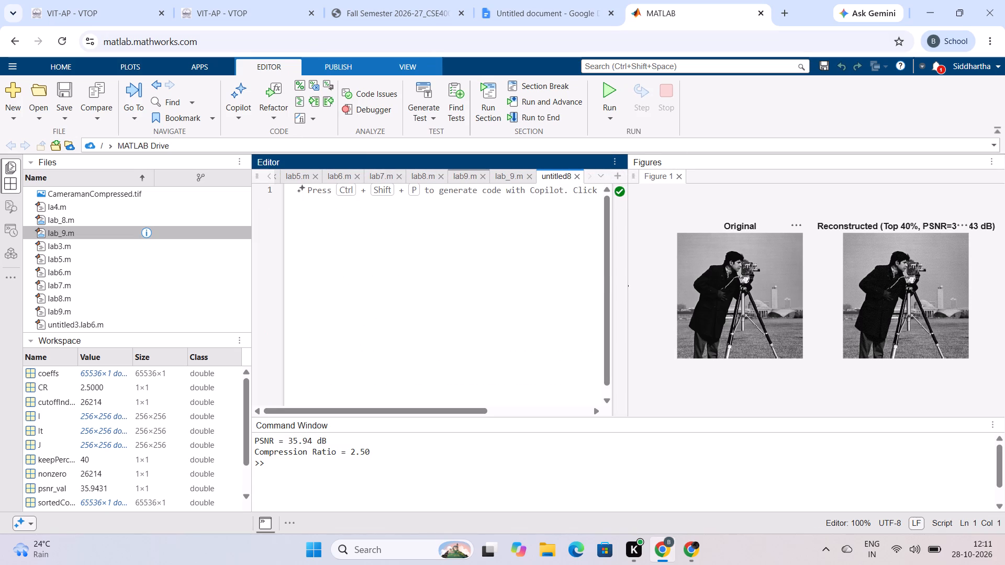
pyautogui.hotkey('ctrl', 'v')
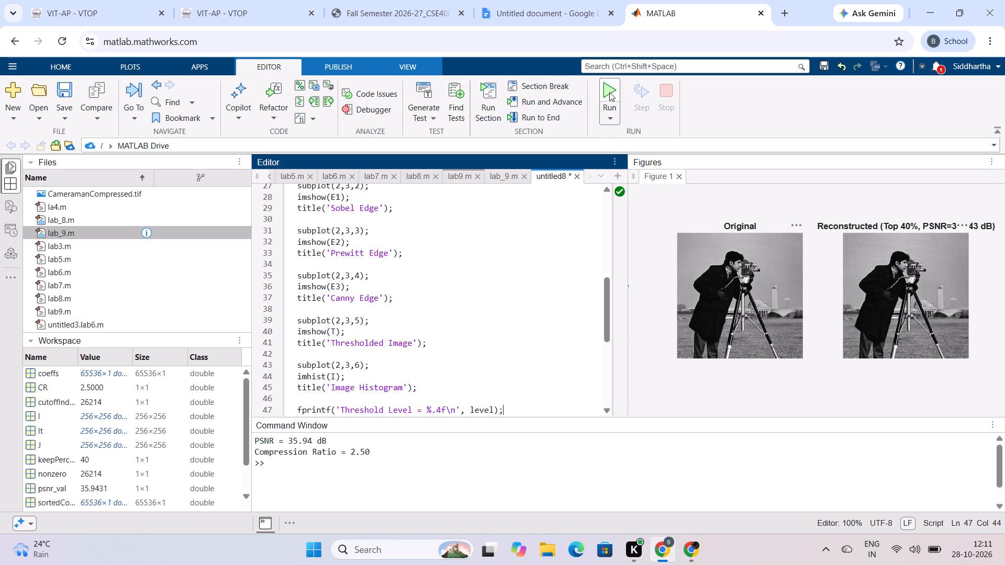
# Run the new script, saving it in MATLAB Drive as lab10.
pyautogui.click(608, 87)
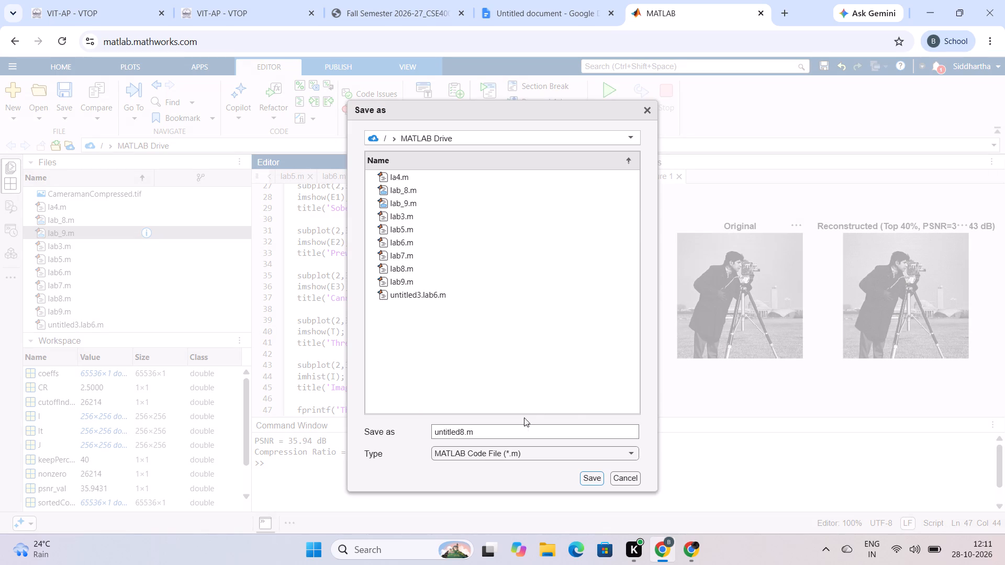
pyautogui.click(518, 424)
pyautogui.press('BackSpace')
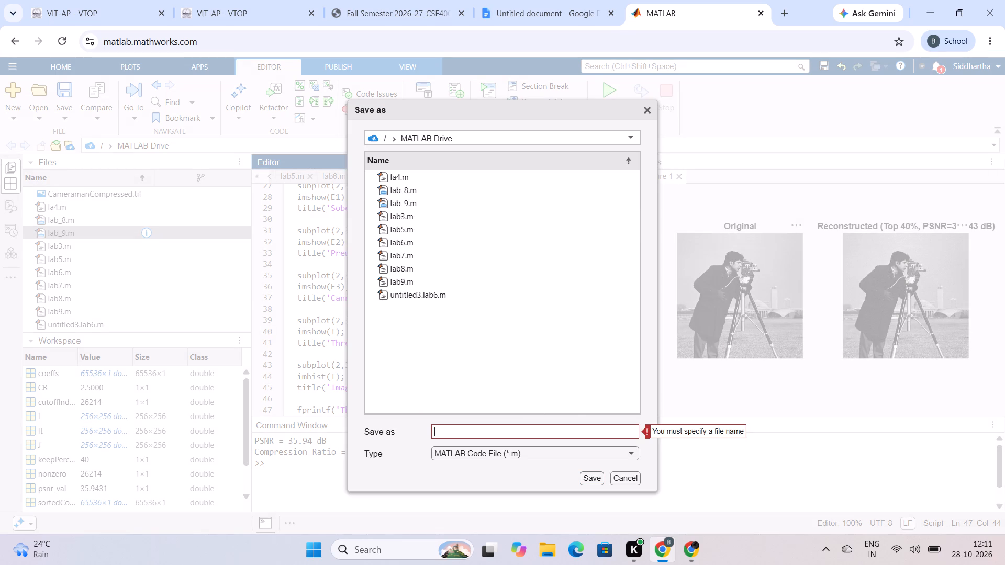
pyautogui.press('l')
pyautogui.write('aa')
pyautogui.press('BackSpace')
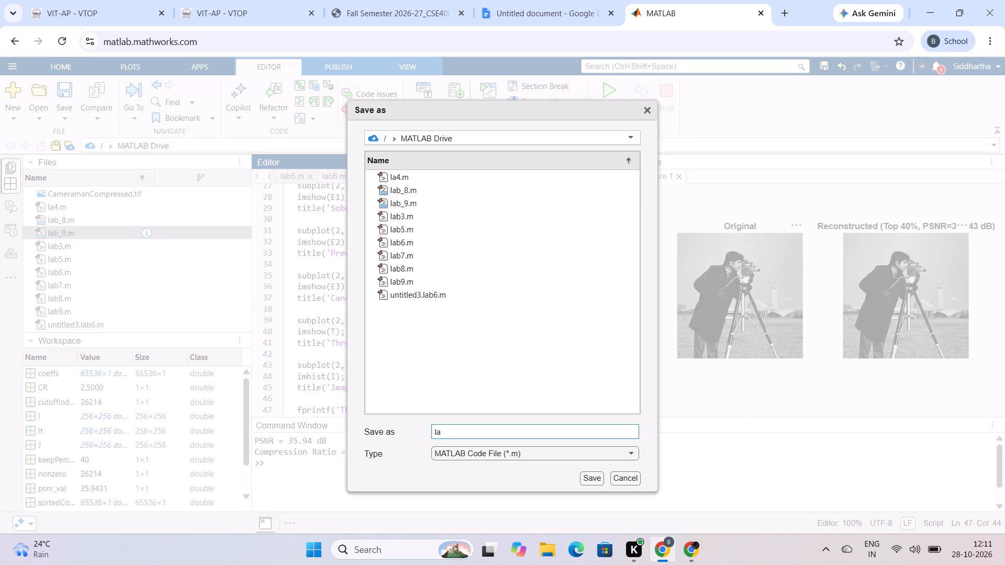
pyautogui.press('BackSpace')
pyautogui.write('ab10')
pyautogui.press('Return')
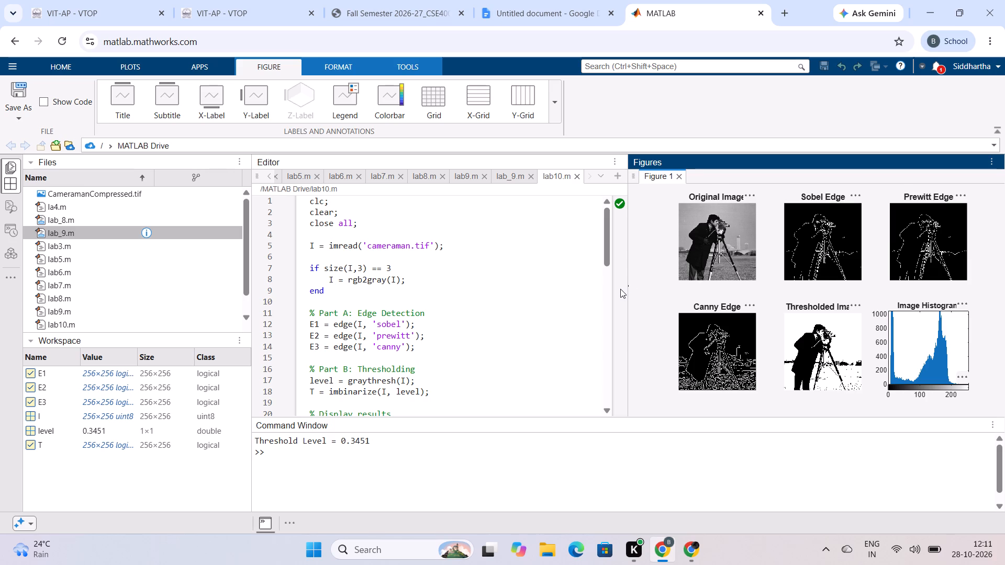
# Capture a screenshot of the lab10 code in the editor together with the figure showing the edge, threshold and histogram results.
pyautogui.press('shift+super+s')
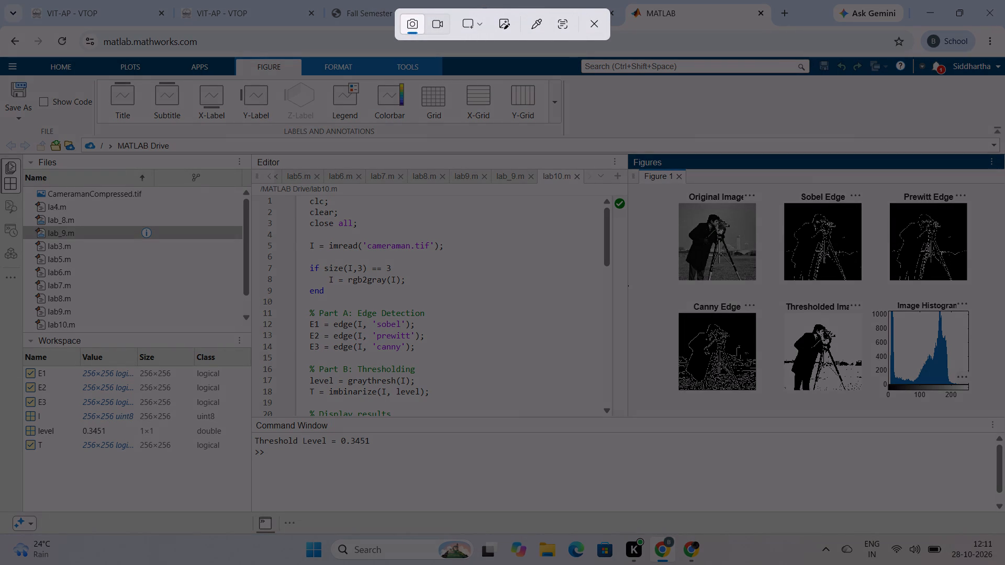
pyautogui.moveTo(252, 154); pyautogui.dragTo(872, 464)
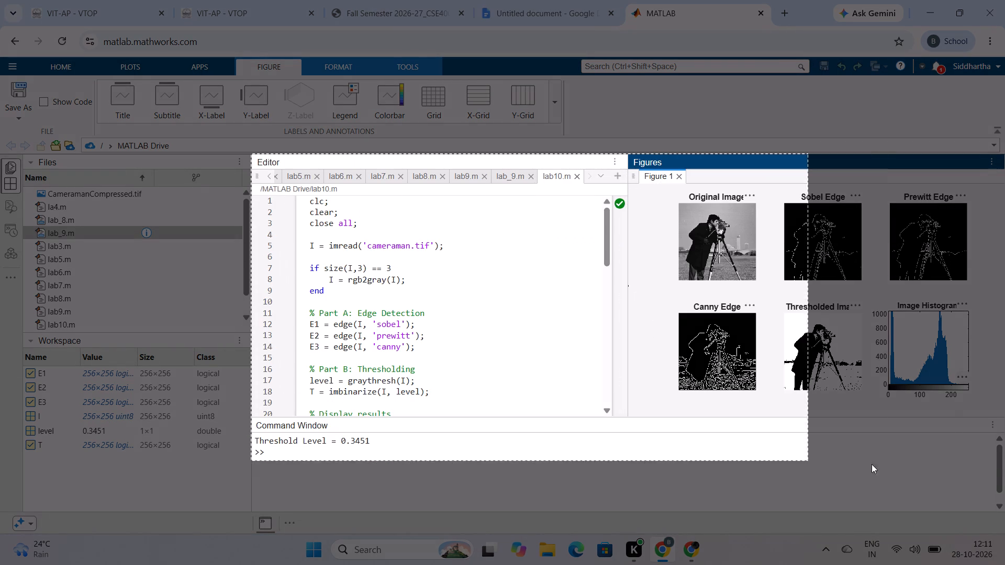
pyautogui.moveTo(872, 464); pyautogui.dragTo(1001, 426)
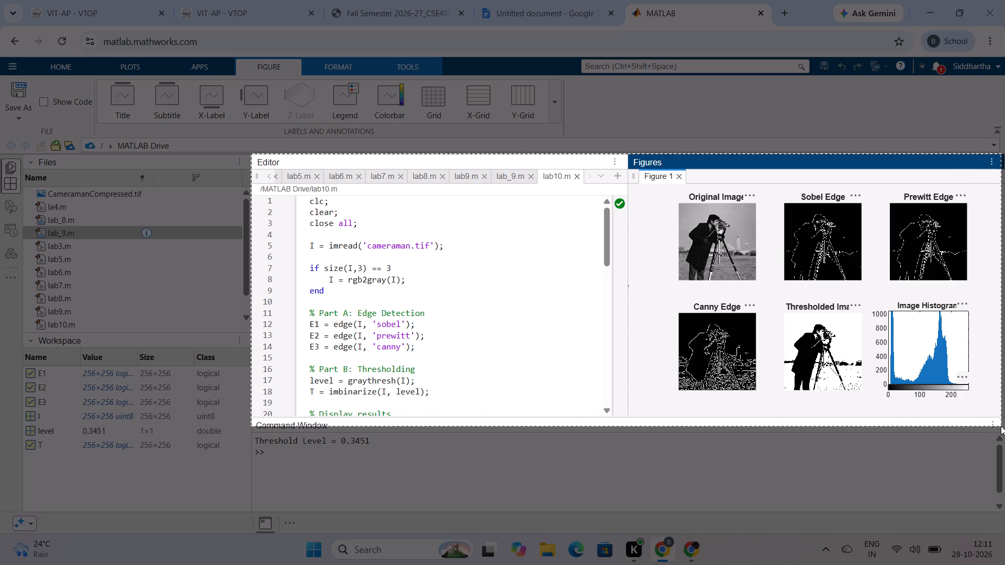
pyautogui.moveTo(1001, 426); pyautogui.dragTo(1004, 432)
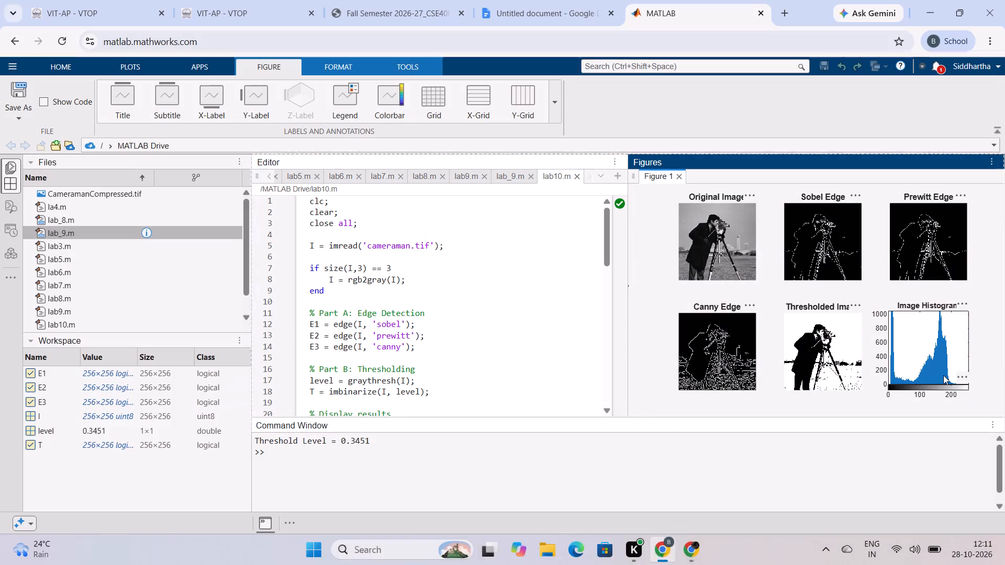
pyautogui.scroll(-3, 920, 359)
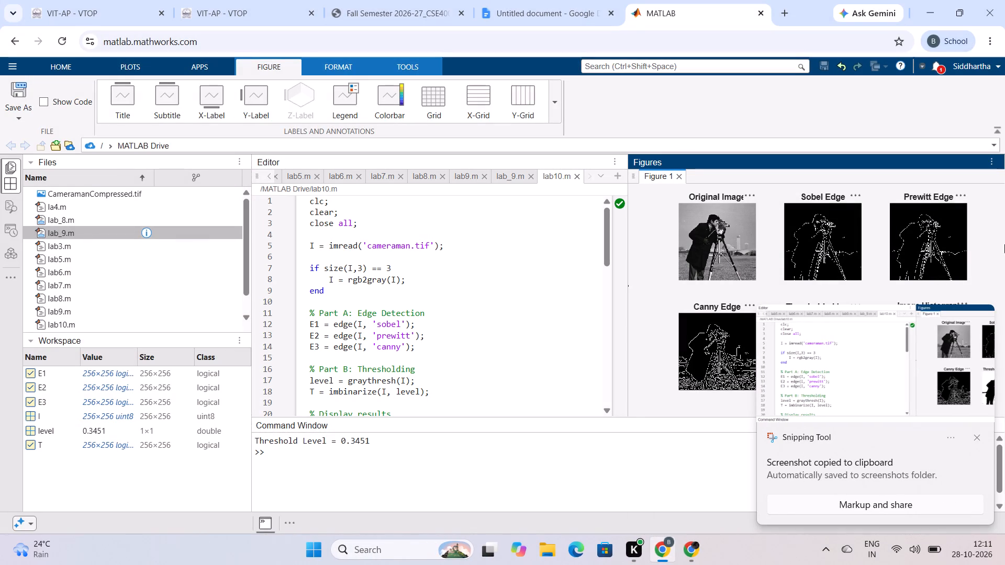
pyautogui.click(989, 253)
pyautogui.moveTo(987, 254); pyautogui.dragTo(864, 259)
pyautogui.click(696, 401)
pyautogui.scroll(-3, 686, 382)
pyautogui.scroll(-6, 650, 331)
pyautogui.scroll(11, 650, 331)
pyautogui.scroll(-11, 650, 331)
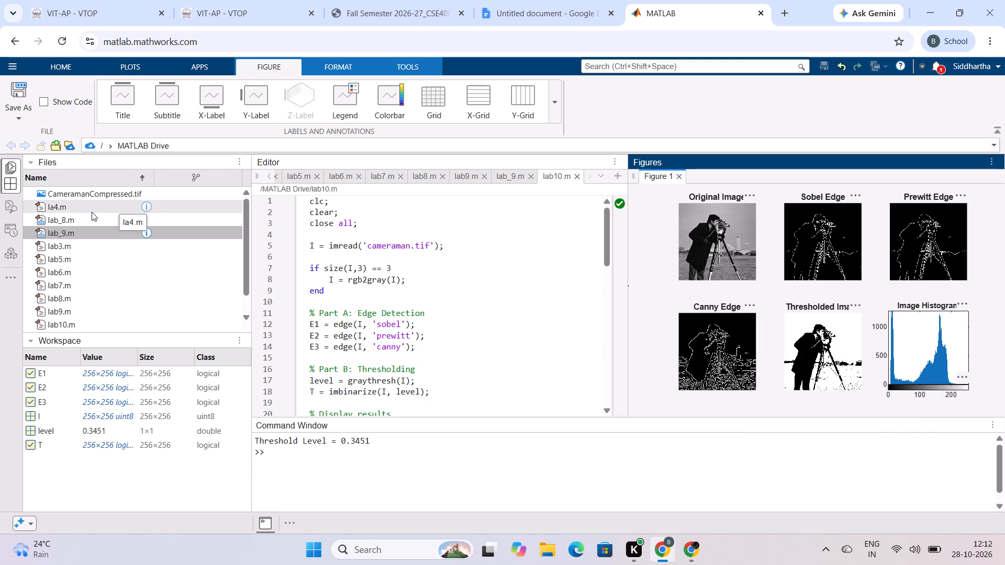
pyautogui.click(526, 14)
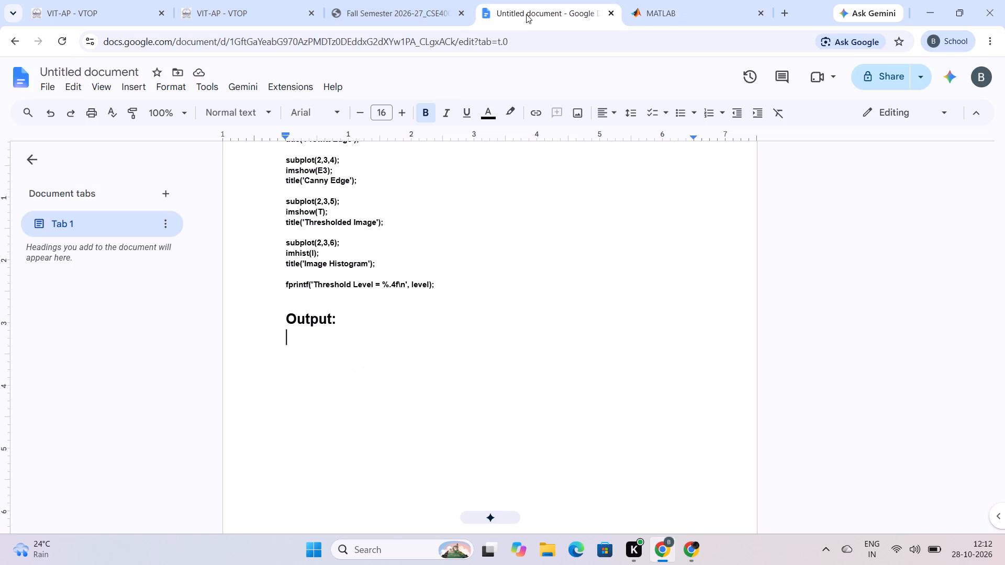
pyautogui.click(136, 87)
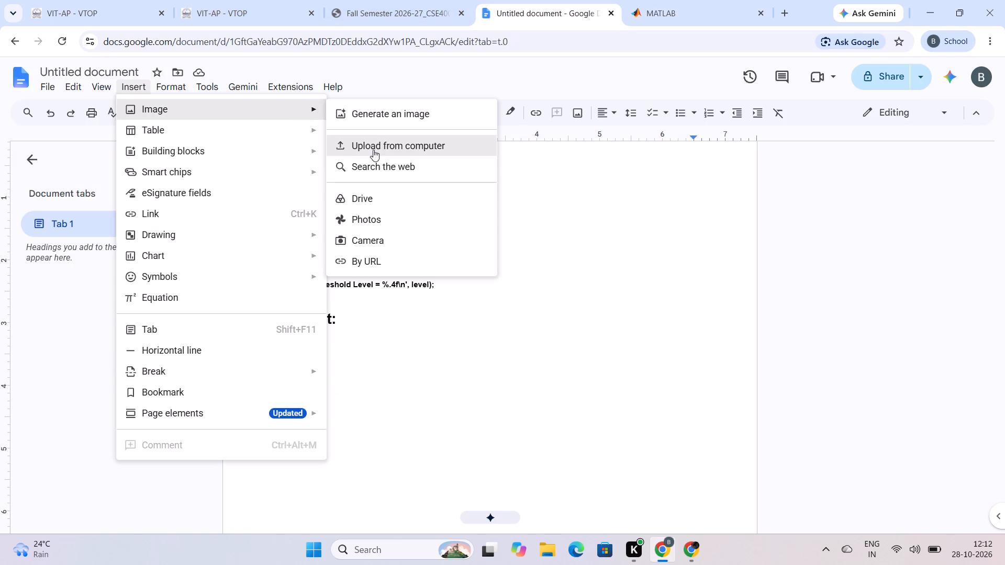
pyautogui.click(373, 149)
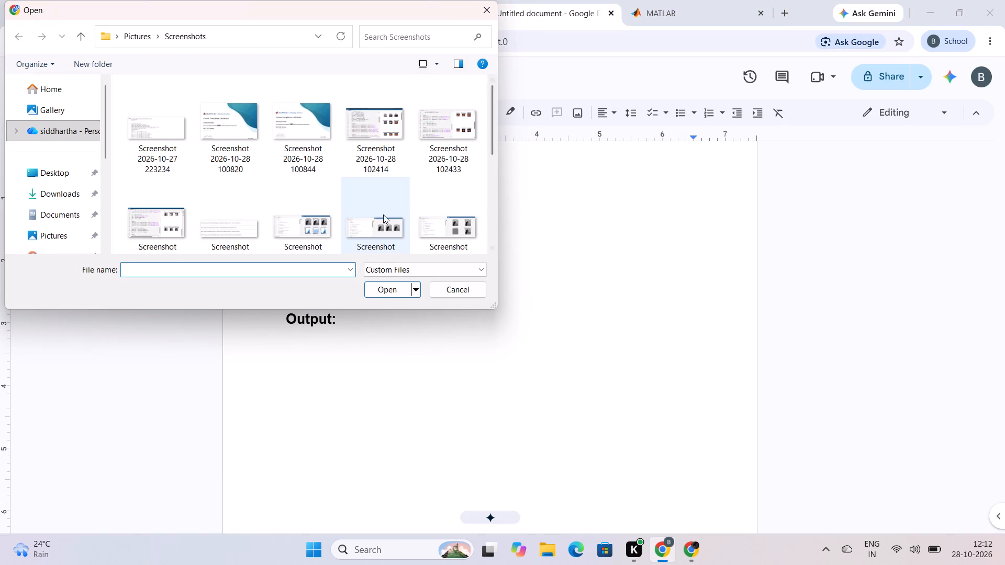
pyautogui.scroll(-6, 383, 214)
pyautogui.moveTo(132, 196); pyautogui.dragTo(143, 202)
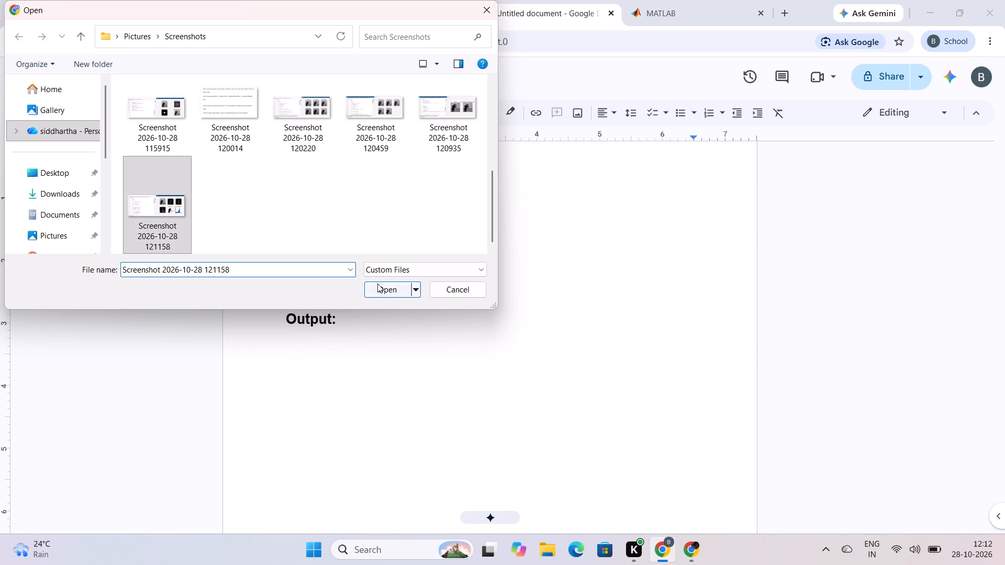
pyautogui.click(378, 285)
# Write "END" three lines below the inserted output screenshot.
pyautogui.scroll(-2, 399, 300)
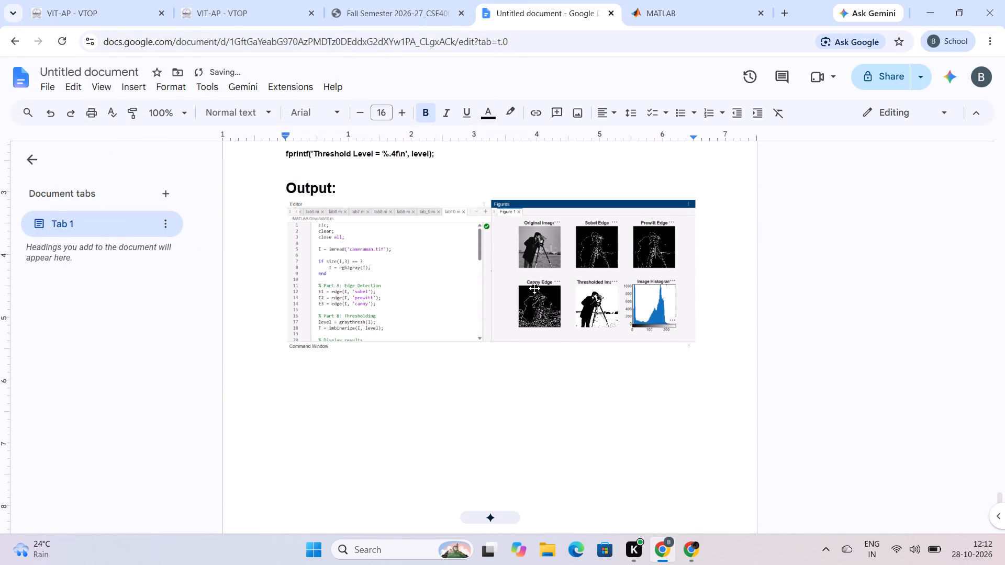
pyautogui.press('Return')
pyautogui.press('Return')
pyautogui.press('Return')
pyautogui.write('EN')
pyautogui.hotkey('shift', 'd')
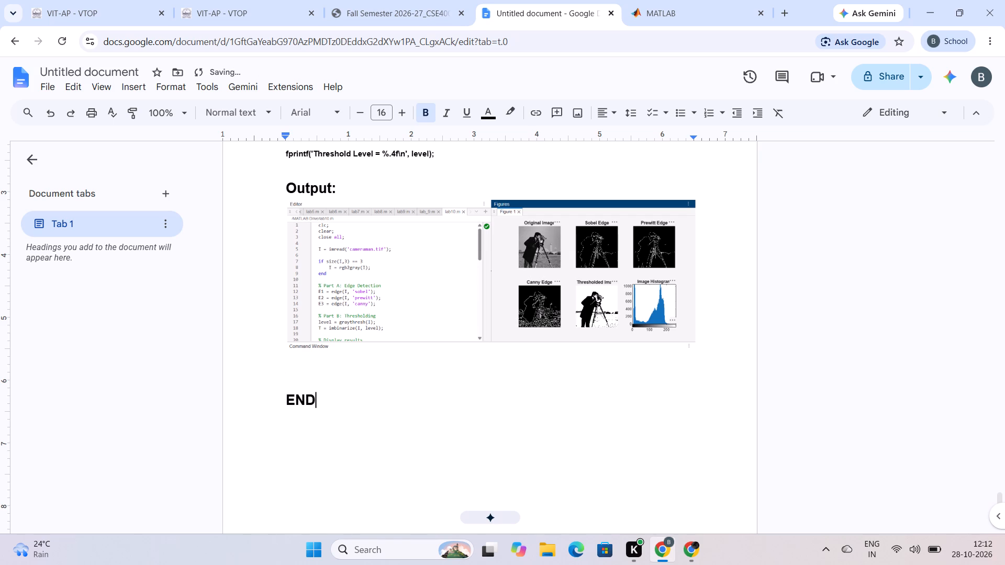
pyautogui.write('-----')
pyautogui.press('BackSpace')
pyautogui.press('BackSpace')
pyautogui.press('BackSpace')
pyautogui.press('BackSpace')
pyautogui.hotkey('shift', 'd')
# Frame the word END with three spaced dashes on each side, indenting the line from the margin.
pyautogui.write('- - -')
pyautogui.press('Left')
pyautogui.press('Left')
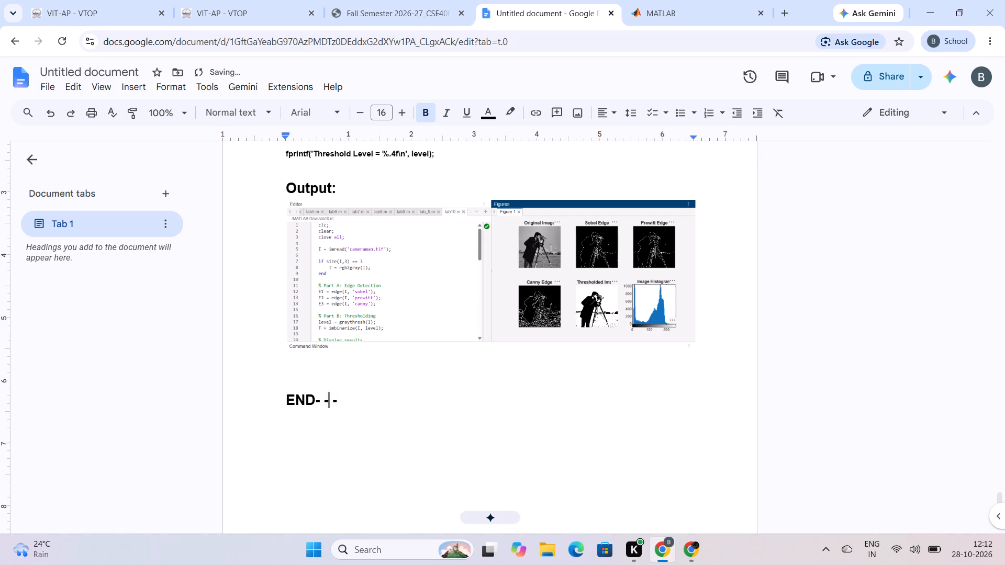
pyautogui.press('Left')
pyautogui.press('Left')
pyautogui.press('Left')
pyautogui.press('Left')
pyautogui.press('Left')
pyautogui.press('Left')
pyautogui.press('space')
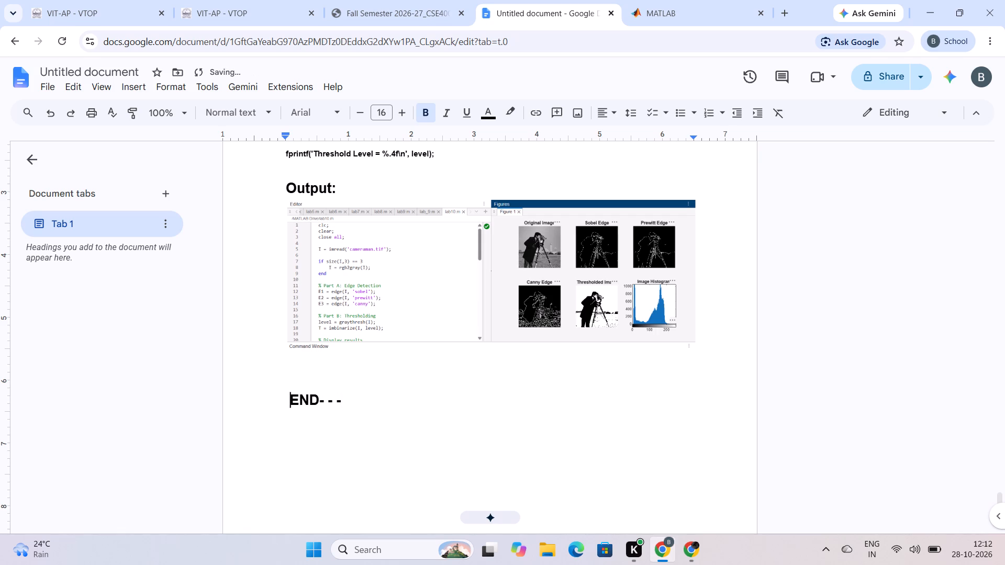
pyautogui.press('space')
pyautogui.press('space')
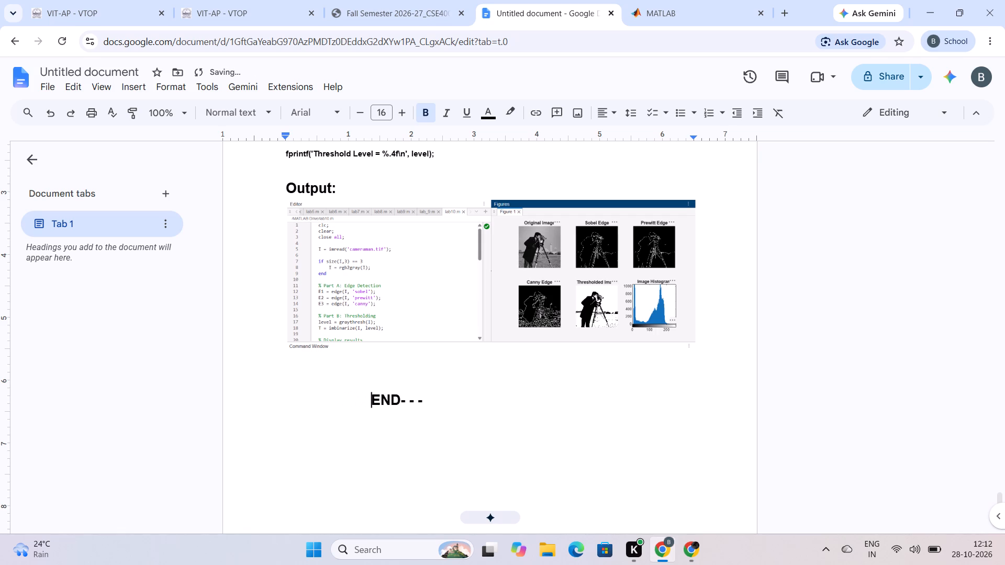
pyautogui.write('-')
pyautogui.press('space')
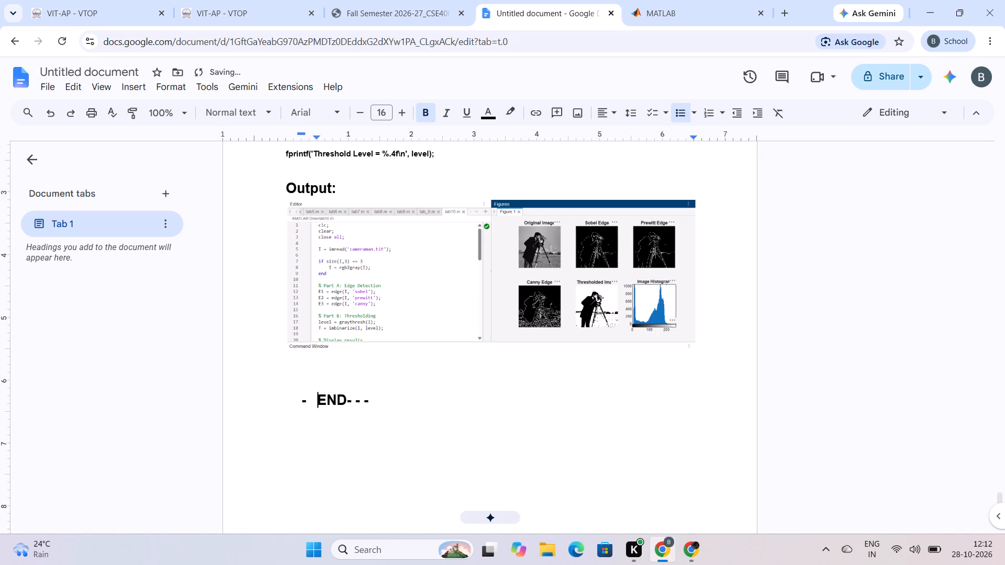
pyautogui.write('- -')
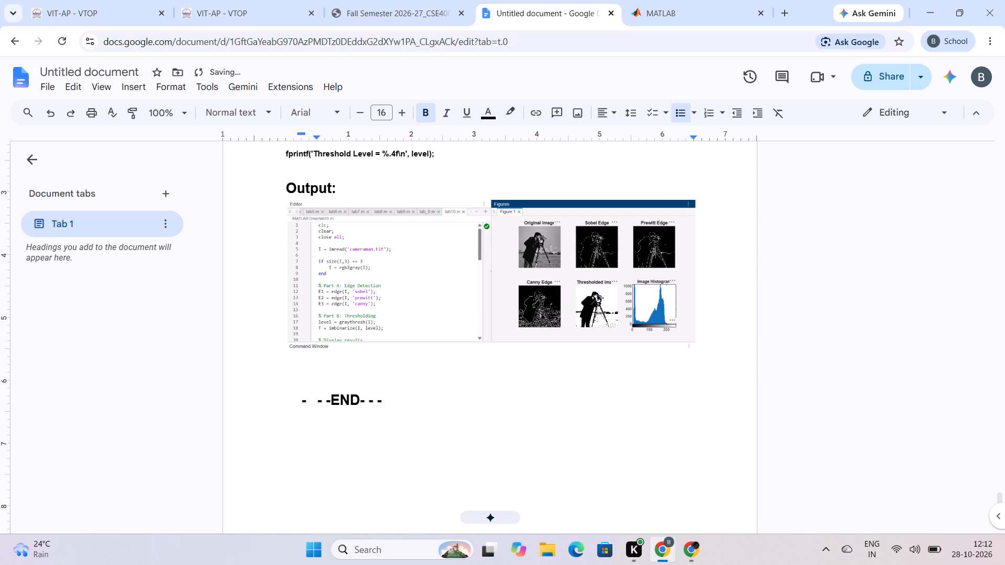
# Remove the automatic bullet formatting from the END line and restore its first dash as plain text.
pyautogui.press('Left')
pyautogui.press('Left')
pyautogui.press('Left')
pyautogui.press('BackSpace')
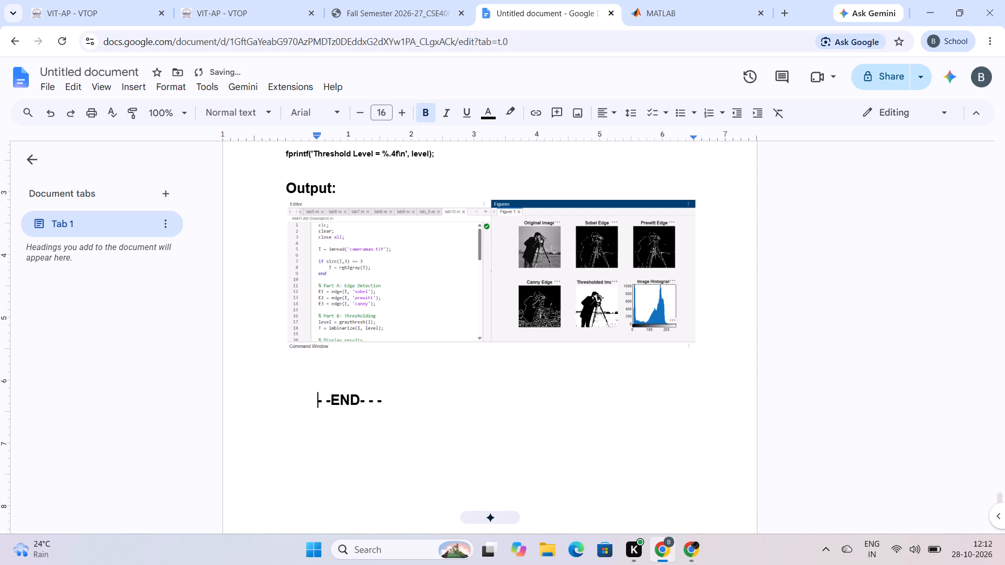
pyautogui.press('=')
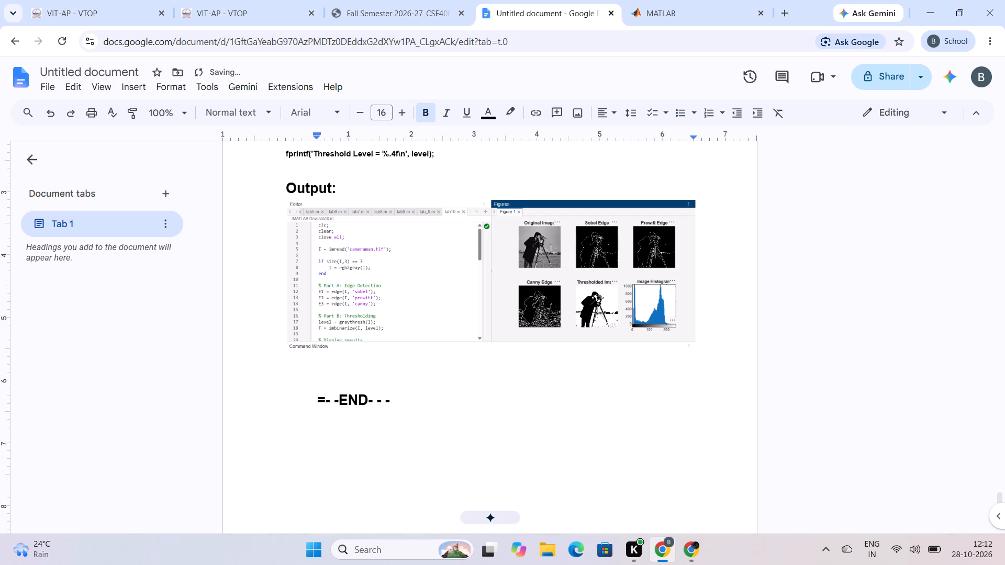
pyautogui.press('BackSpace')
pyautogui.press('-')
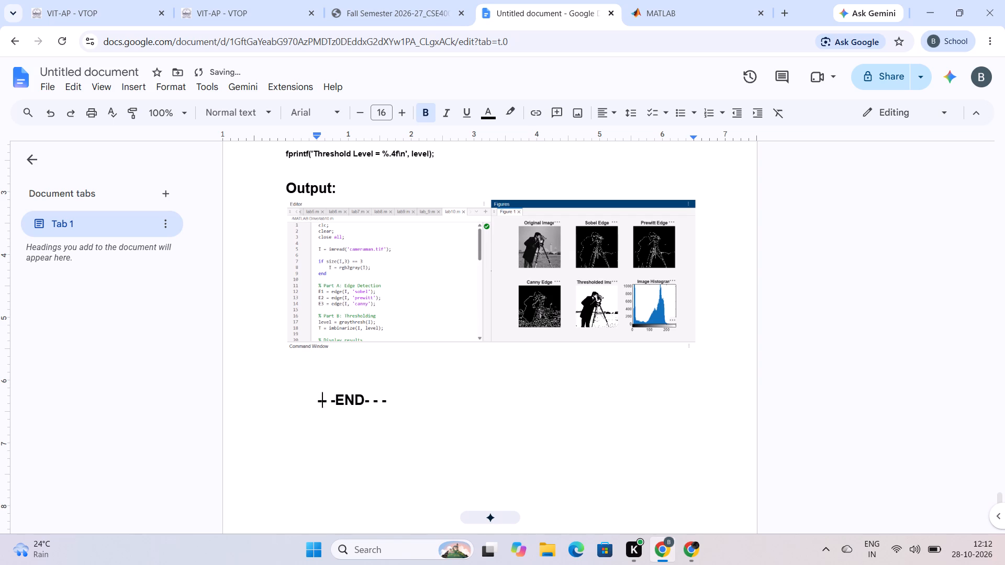
pyautogui.press('space')
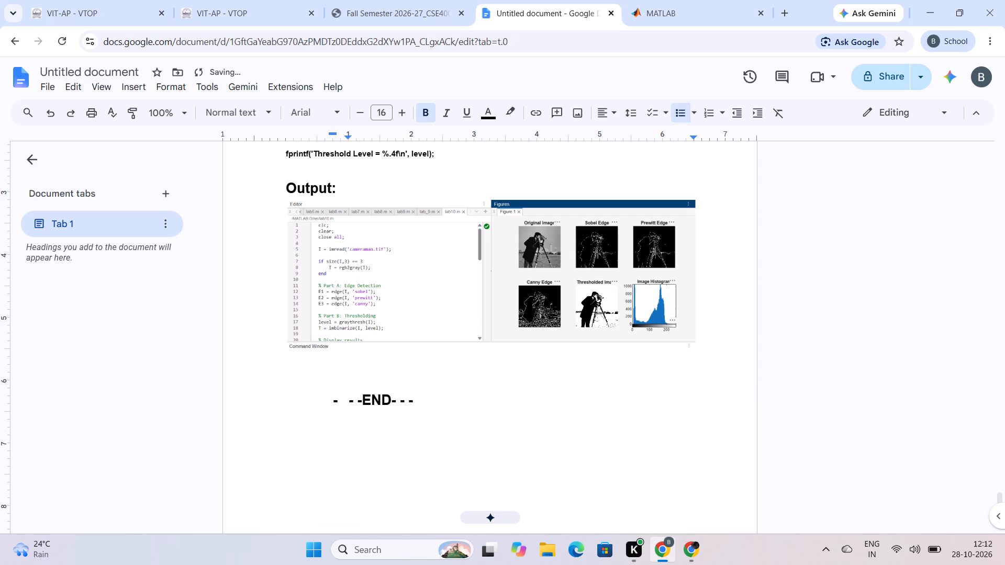
pyautogui.press('BackSpace')
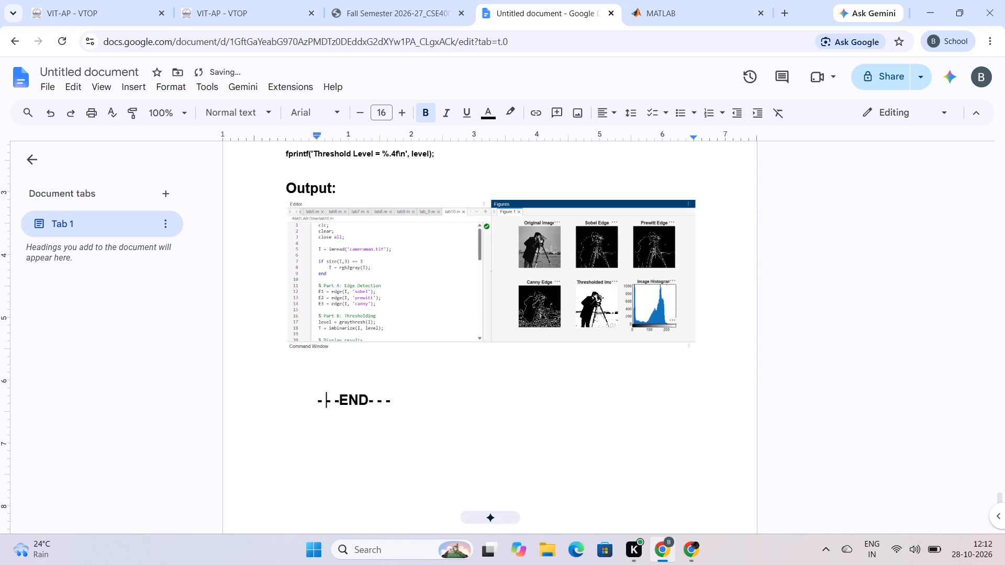
# Shift the dashed END line to about the middle of the page width with leading spaces.
pyautogui.click(319, 398)
pyautogui.press('space')
pyautogui.press('space')
pyautogui.press('space')
pyautogui.press('space')
pyautogui.press('space')
pyautogui.press('space')
pyautogui.press('space')
pyautogui.press('space')
pyautogui.press('space')
pyautogui.press('space')
pyautogui.press('space')
pyautogui.press('space')
pyautogui.press('space')
pyautogui.press('space')
pyautogui.press('space')
pyautogui.press('space')
pyautogui.press('space')
pyautogui.press('space')
pyautogui.press('space')
pyautogui.press('space')
pyautogui.press('space')
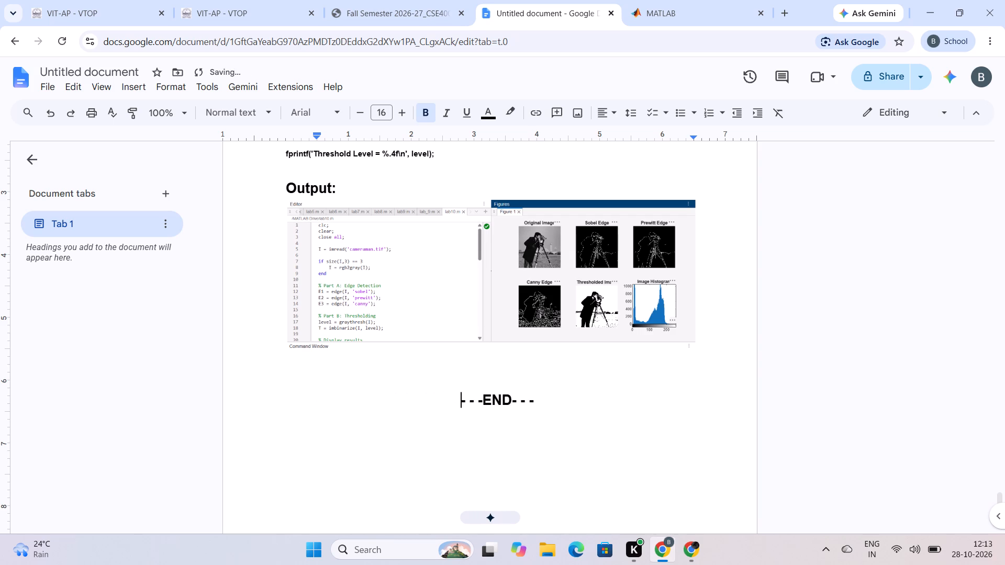
pyautogui.press('space')
pyautogui.click(545, 414)
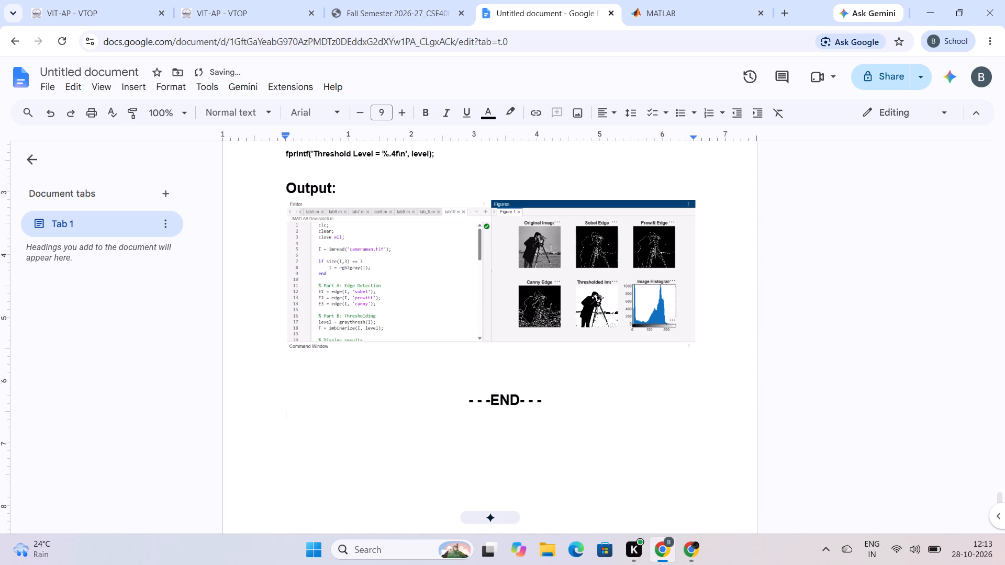
# Add a space on each side of the word END to separate it from the dashes.
pyautogui.click(489, 397)
pyautogui.press('space')
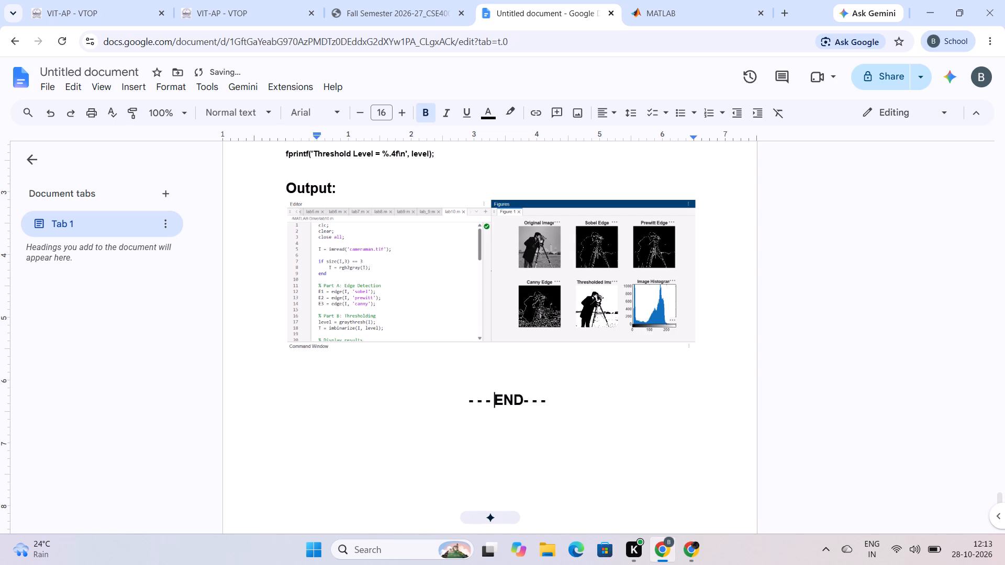
pyautogui.doubleClick(521, 400)
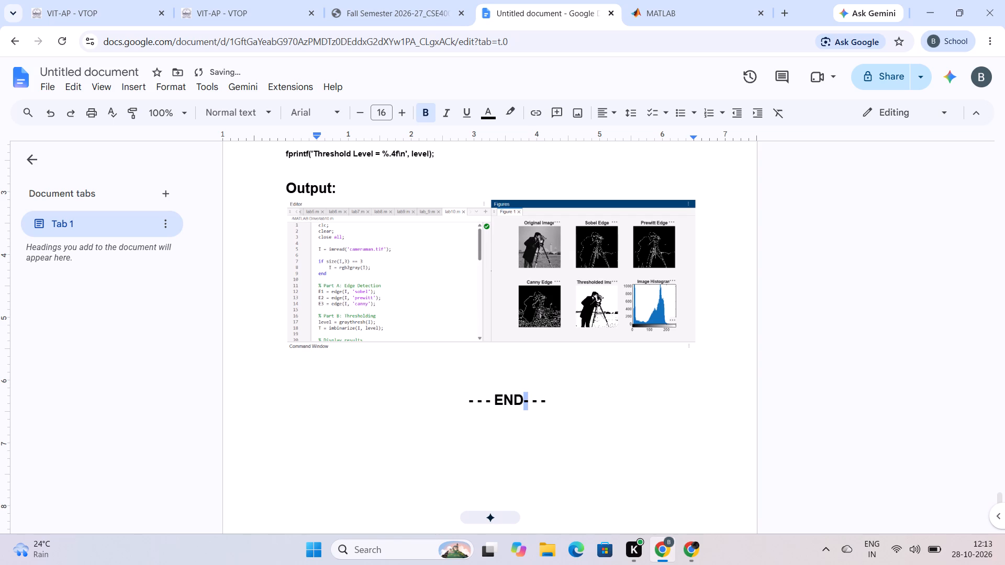
pyautogui.click(522, 402)
pyautogui.press('space')
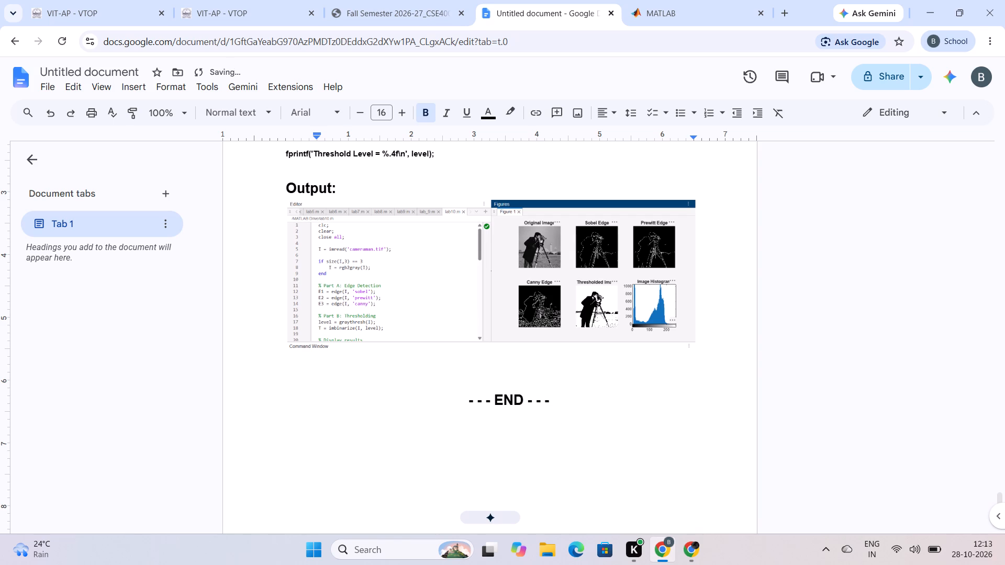
pyautogui.click(589, 398)
pyautogui.click(587, 398)
# Review the document from the END line back to the cover page, and the list of experiments through the start of Exp2.
pyautogui.scroll(3, 574, 372)
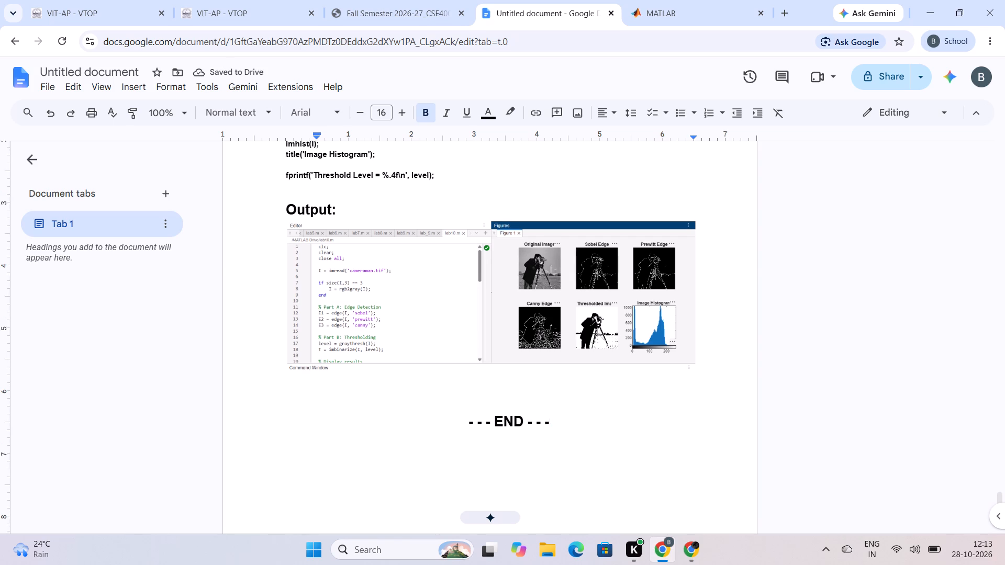
pyautogui.scroll(9, 575, 372)
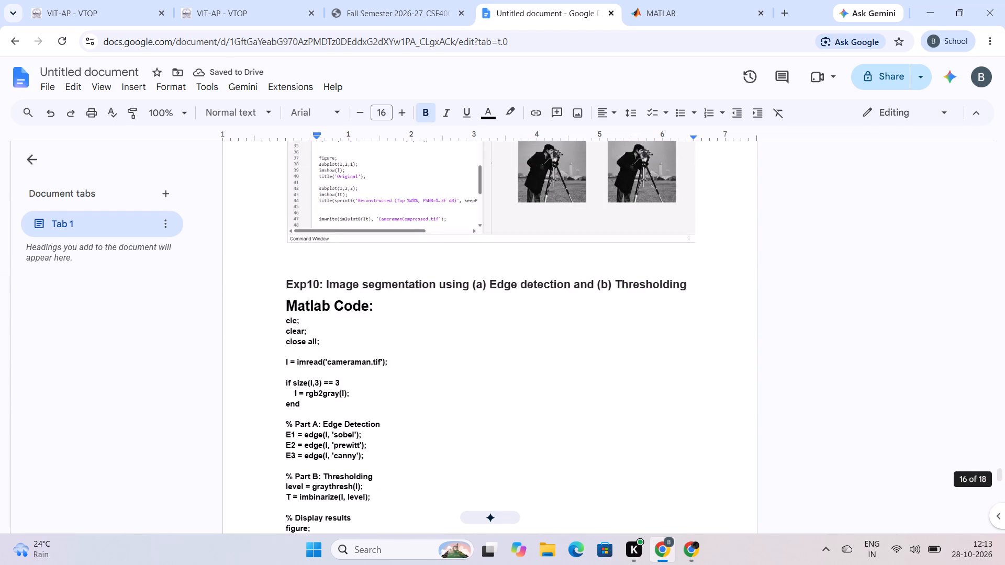
pyautogui.scroll(20, 574, 371)
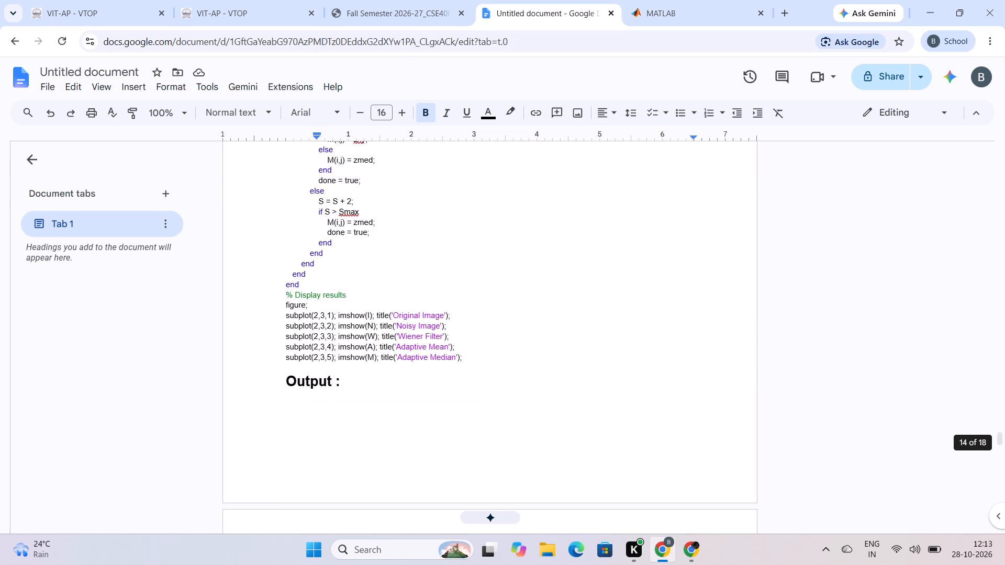
pyautogui.scroll(16, 574, 371)
pyautogui.scroll(14, 574, 371)
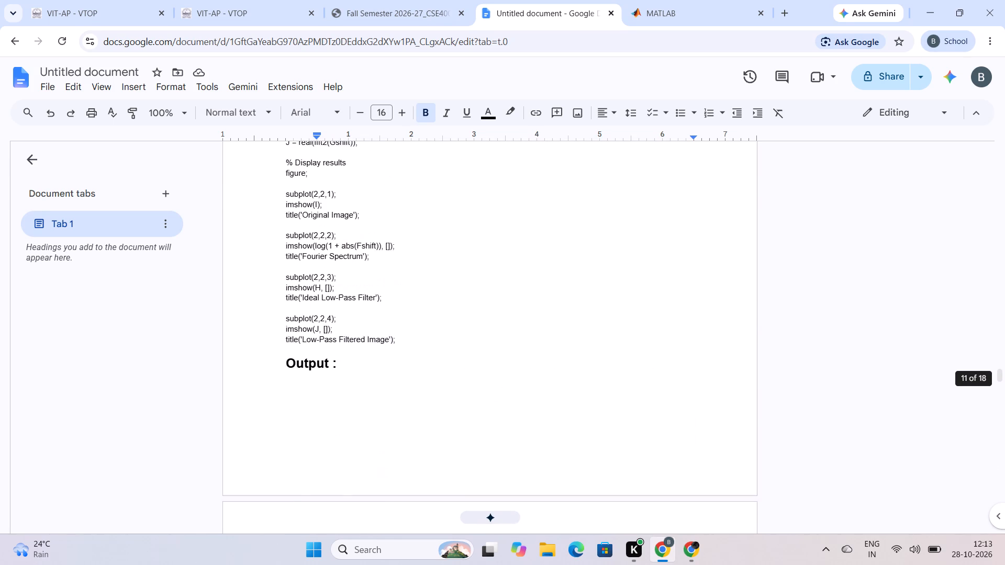
pyautogui.scroll(20, 574, 371)
pyautogui.scroll(19, 574, 371)
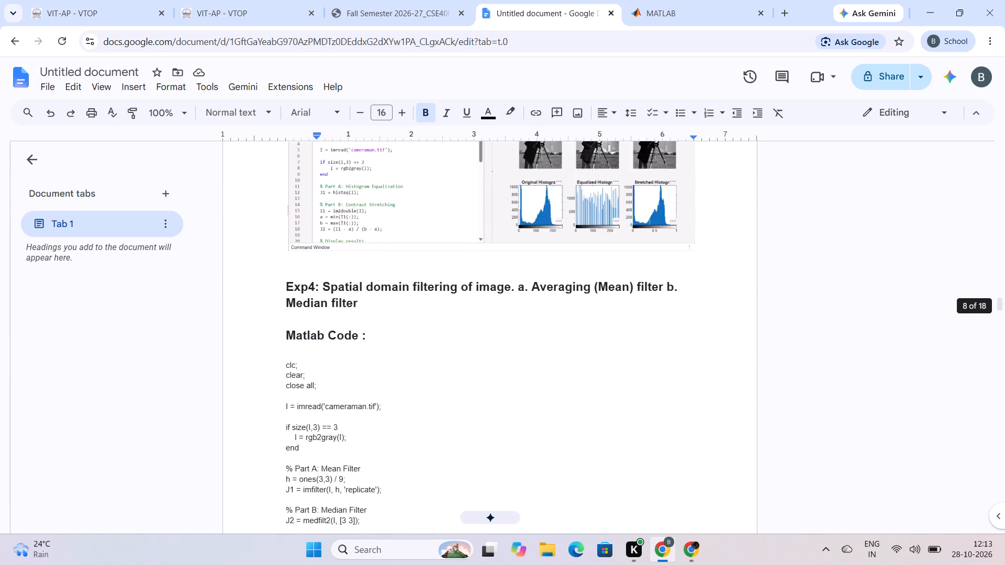
pyautogui.scroll(13, 572, 380)
pyautogui.scroll(7, 538, 124)
pyautogui.scroll(9, 538, 260)
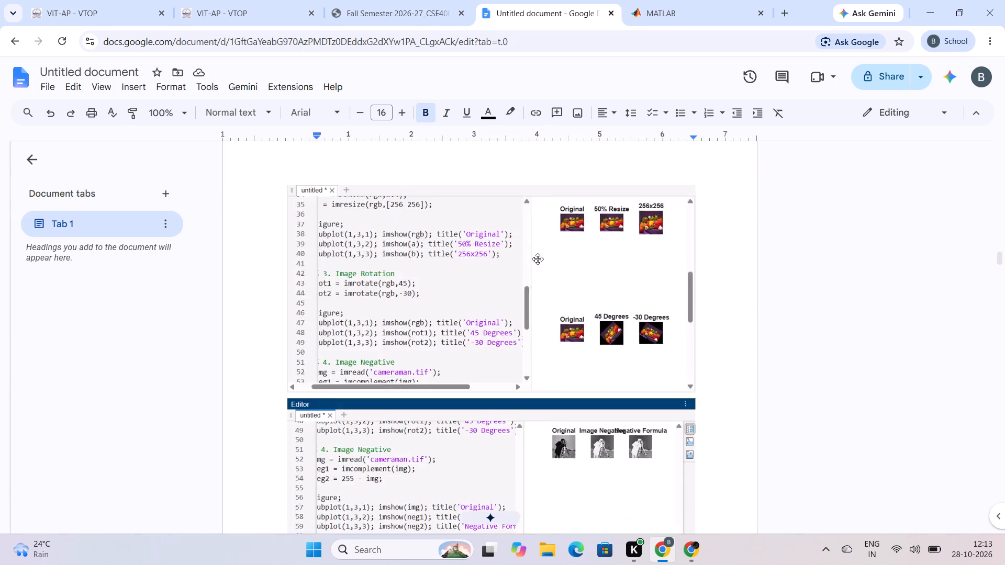
pyautogui.scroll(15, 538, 259)
pyautogui.scroll(16, 537, 249)
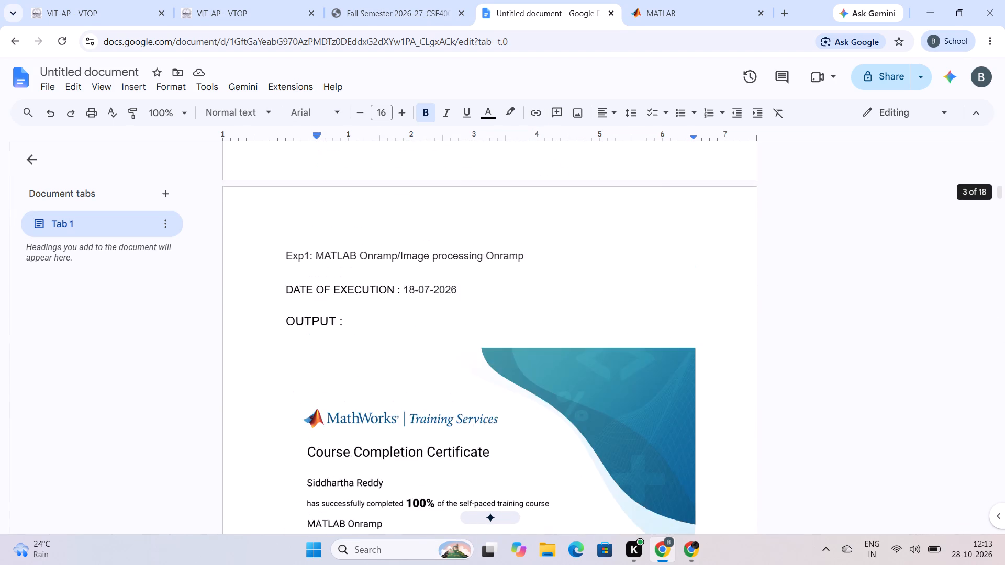
pyautogui.scroll(11, 536, 250)
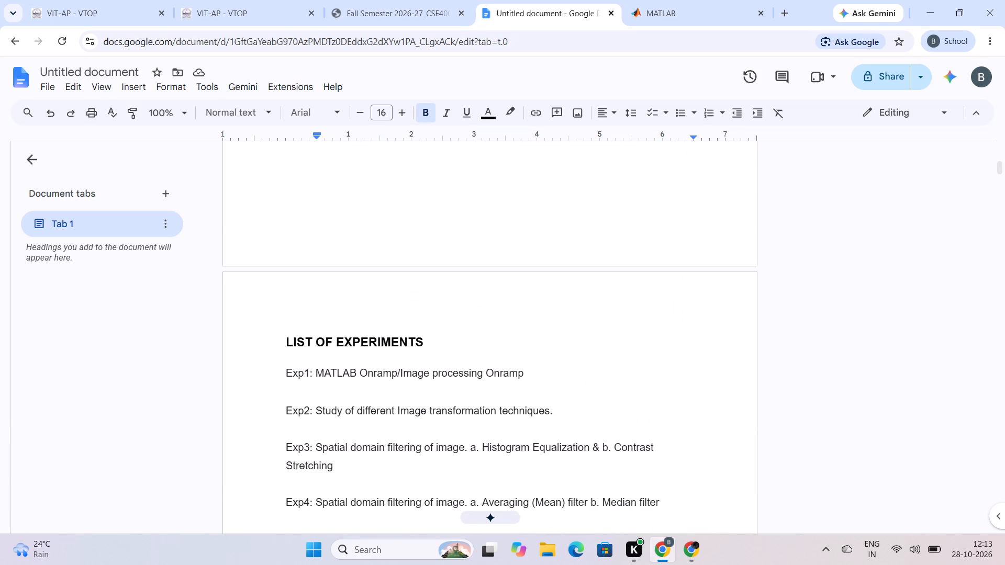
pyautogui.scroll(10, 535, 250)
pyautogui.scroll(-3, 535, 249)
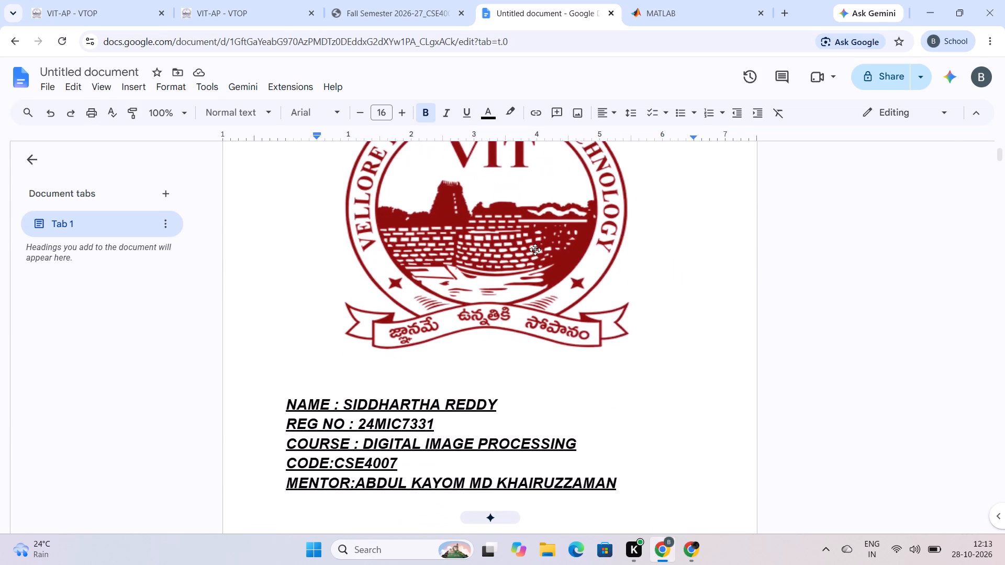
pyautogui.scroll(-10, 535, 250)
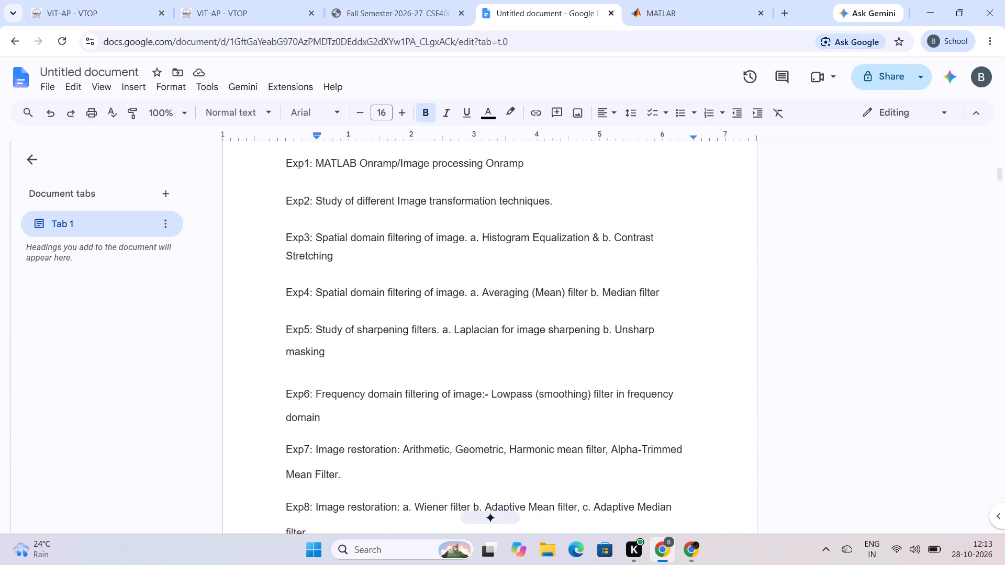
pyautogui.scroll(-9, 534, 252)
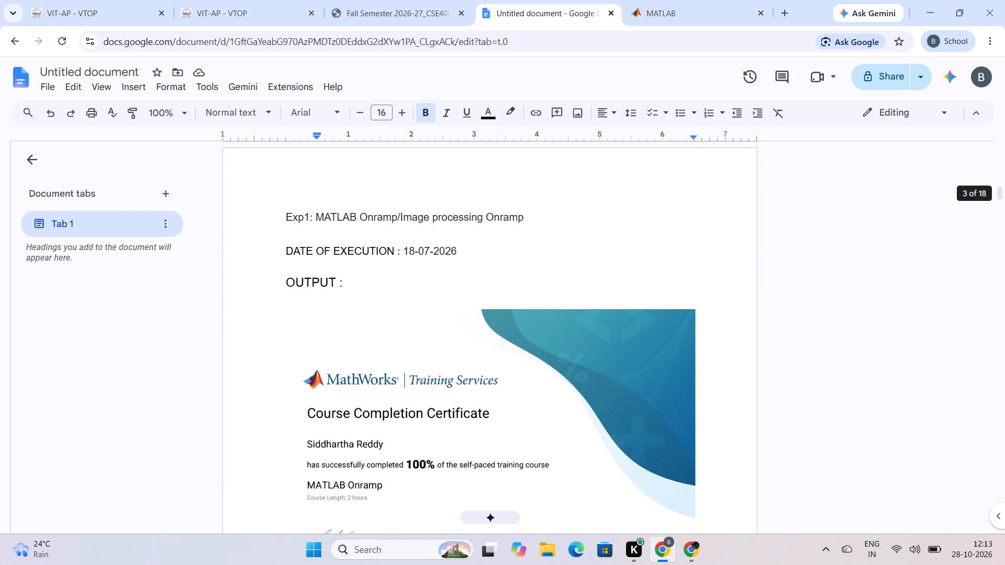
pyautogui.scroll(-7, 534, 252)
# Underline the heading "Exp1: MATLAB Onramp/Image processing Onramp" above the course certificate.
pyautogui.scroll(4, 534, 252)
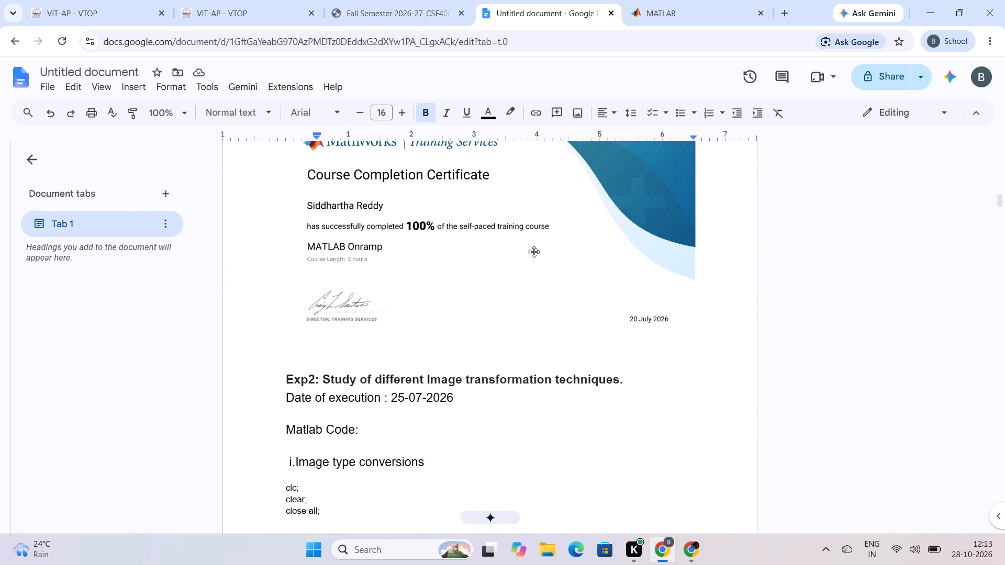
pyautogui.scroll(1, 534, 252)
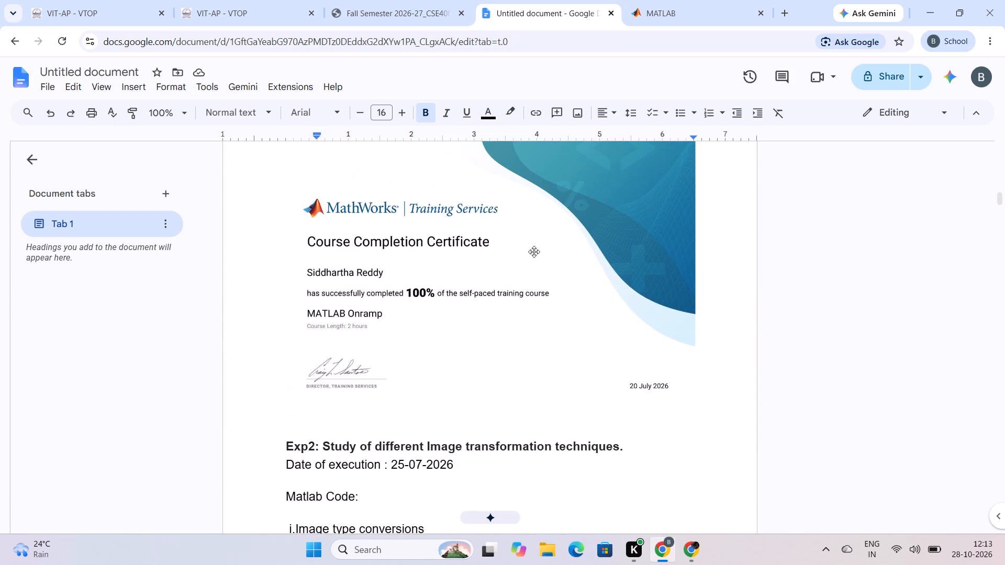
pyautogui.scroll(3, 534, 252)
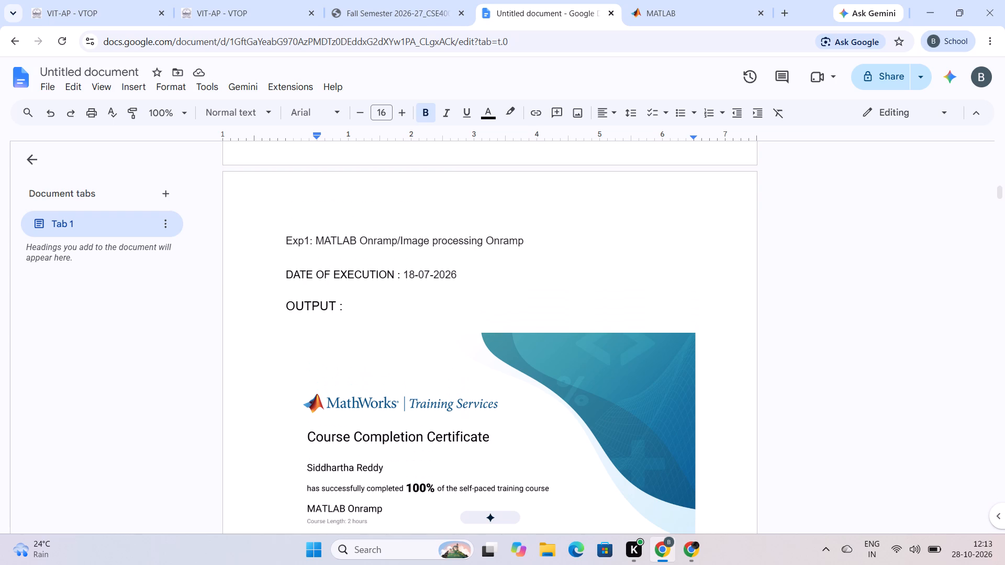
pyautogui.doubleClick(375, 242)
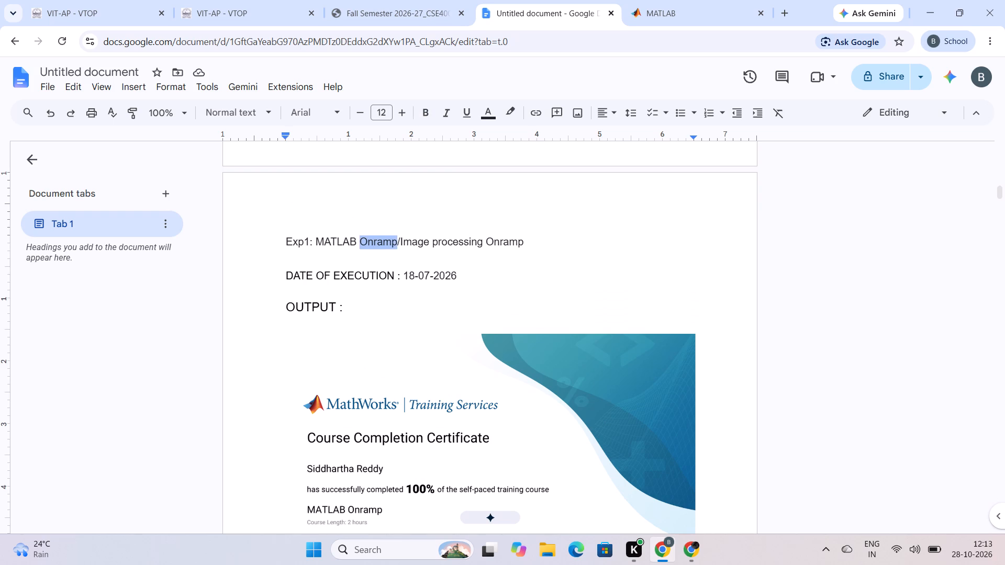
pyautogui.click(374, 242)
pyautogui.click(463, 110)
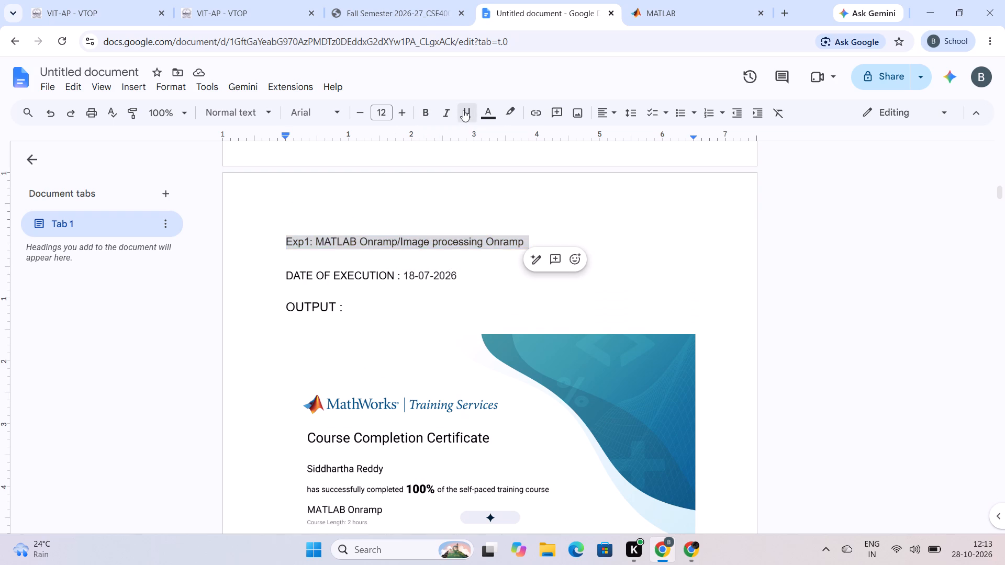
# Underline the heading "Exp2: Study of different Image transformation techniques." below the certificate.
pyautogui.scroll(-6, 425, 205)
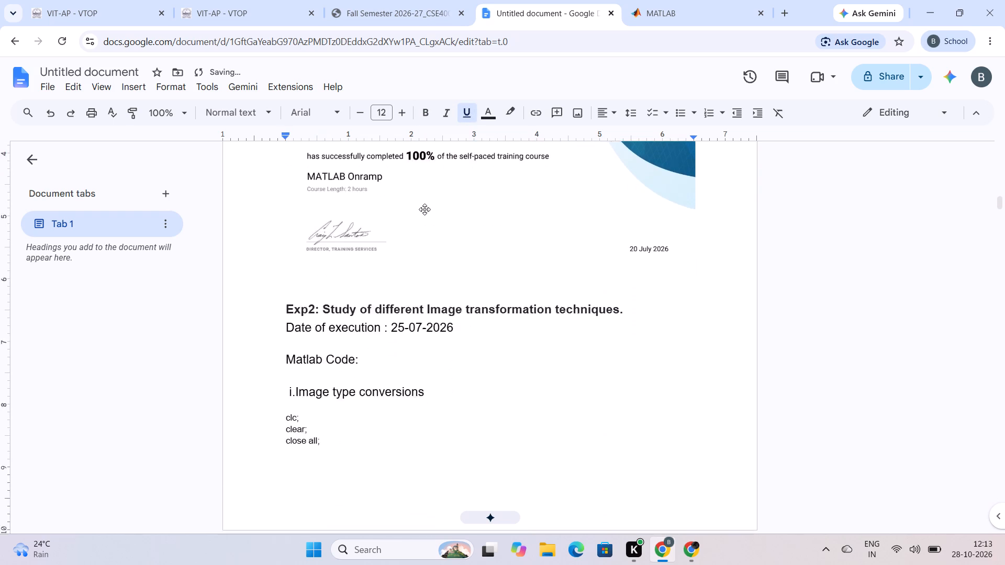
pyautogui.click(410, 252)
pyautogui.doubleClick(410, 253)
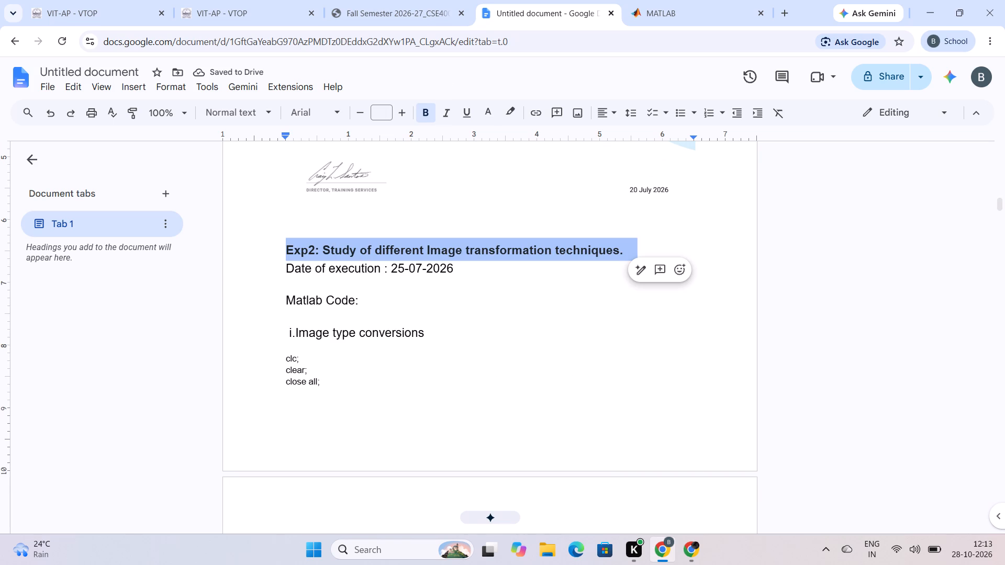
pyautogui.click(463, 110)
# Underline the two-line heading "Exp3: Spatial domain filtering of image. a. Histogram Equalization & b. Contrast Stretching".
pyautogui.scroll(-4, 456, 246)
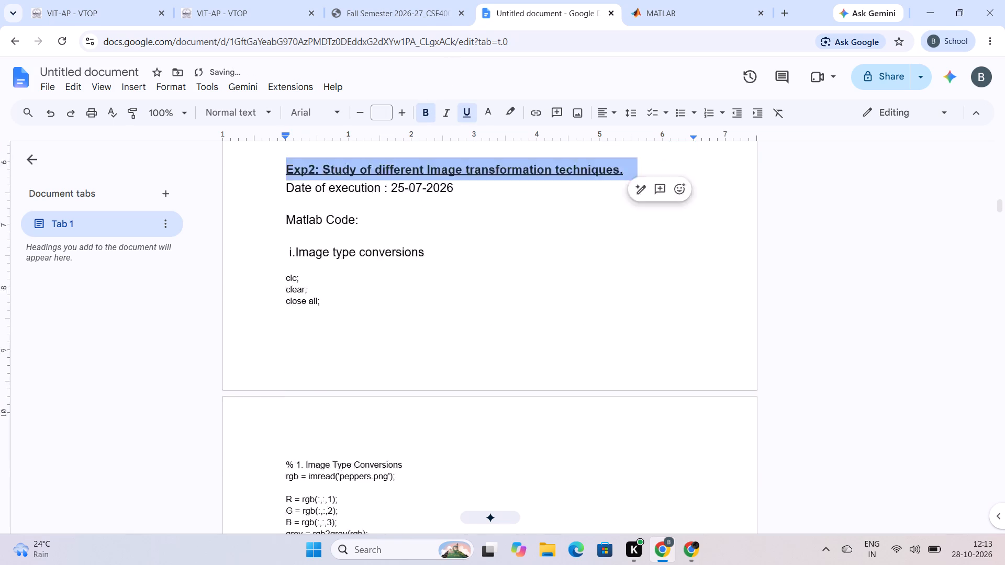
pyautogui.scroll(-10, 459, 247)
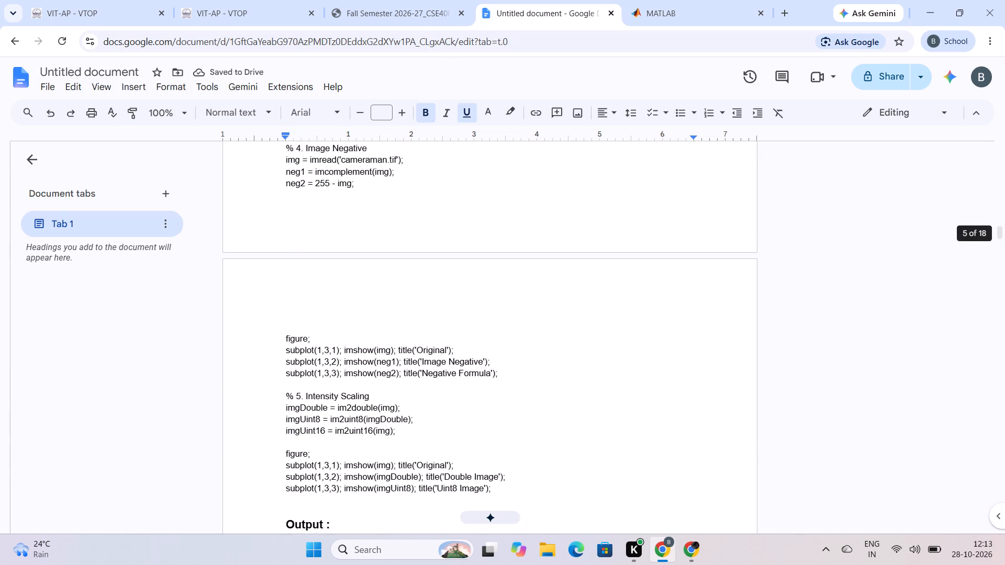
pyautogui.scroll(-12, 462, 241)
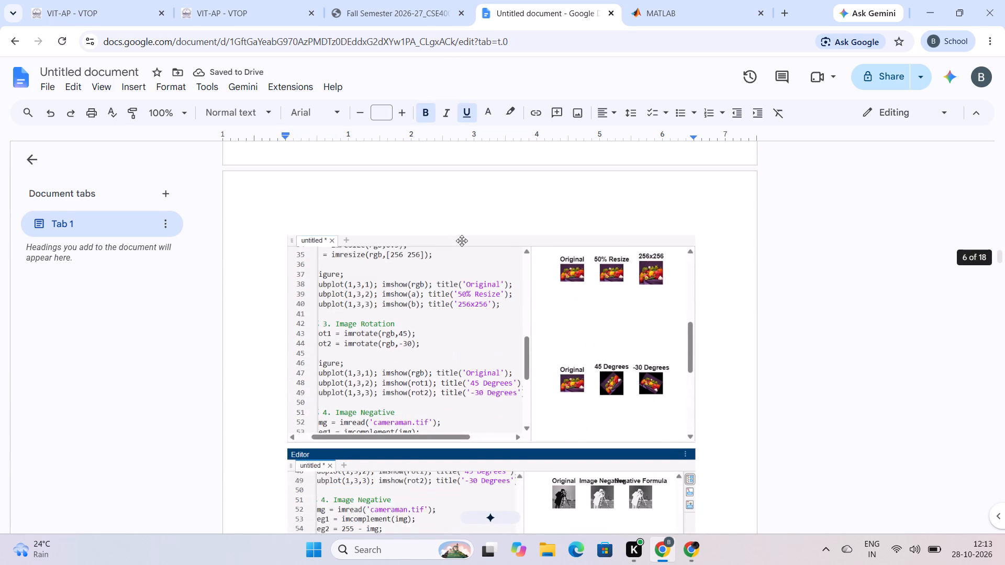
pyautogui.scroll(-12, 462, 241)
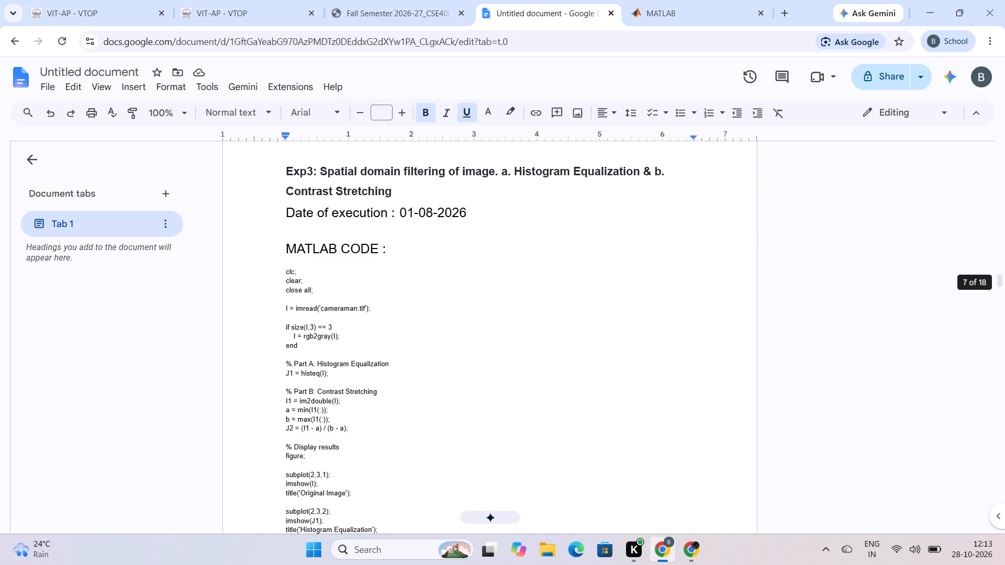
pyautogui.doubleClick(300, 151)
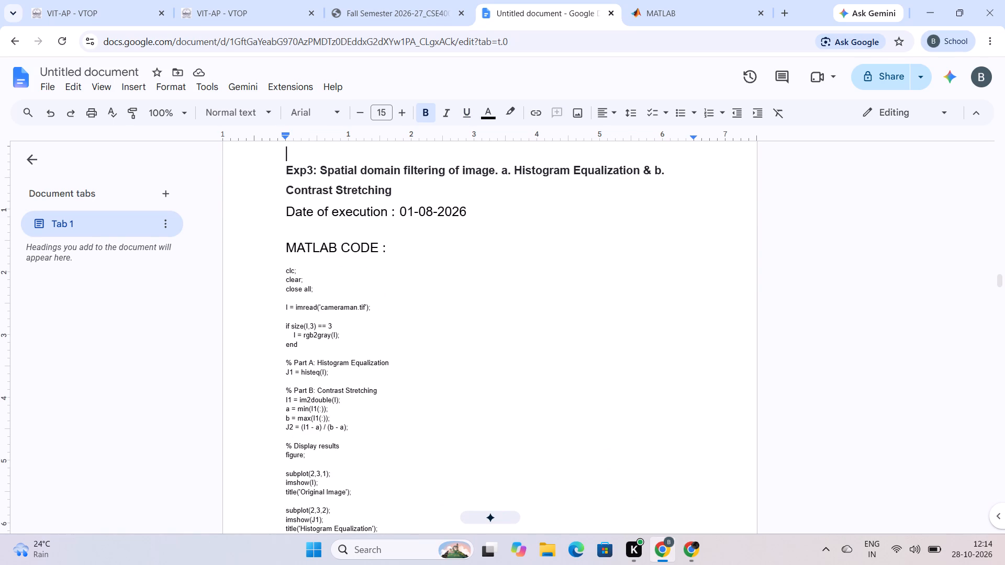
pyautogui.click(304, 157)
pyautogui.tripleClick(330, 174)
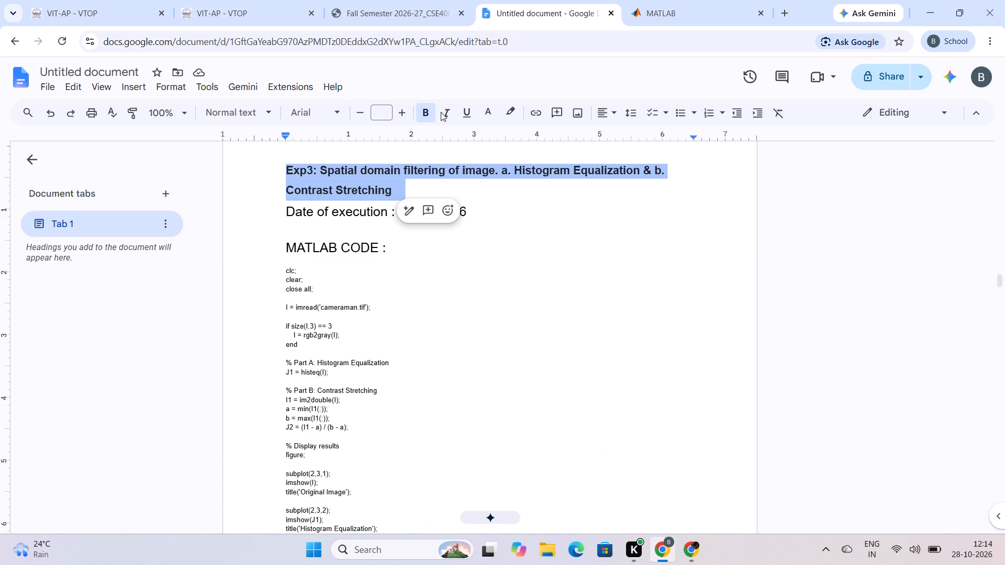
pyautogui.click(460, 111)
# Underline the two-line heading "Exp4: Spatial domain filtering of image. a. Averaging (Mean) filter b. Median filter".
pyautogui.scroll(-1, 355, 248)
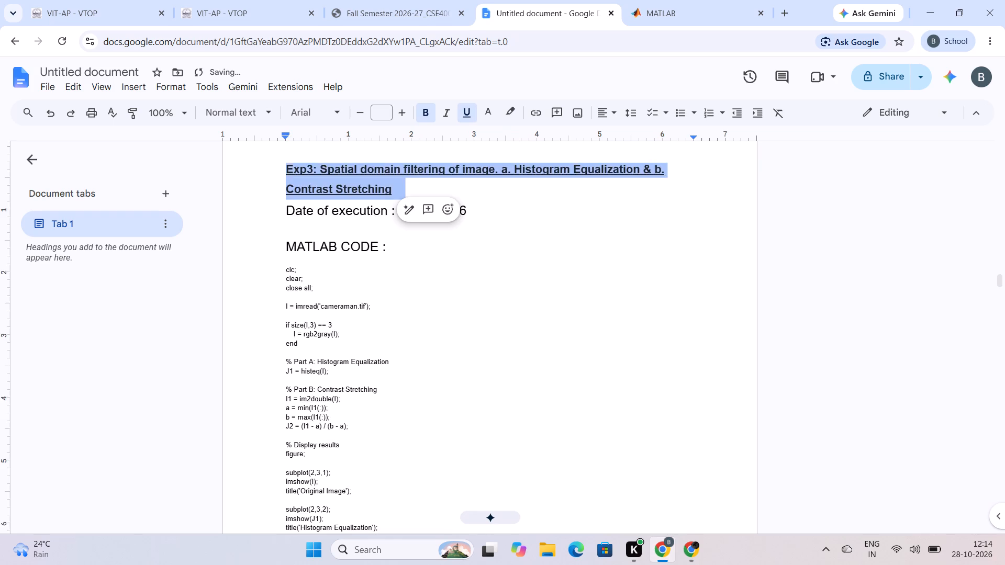
pyautogui.scroll(-13, 355, 249)
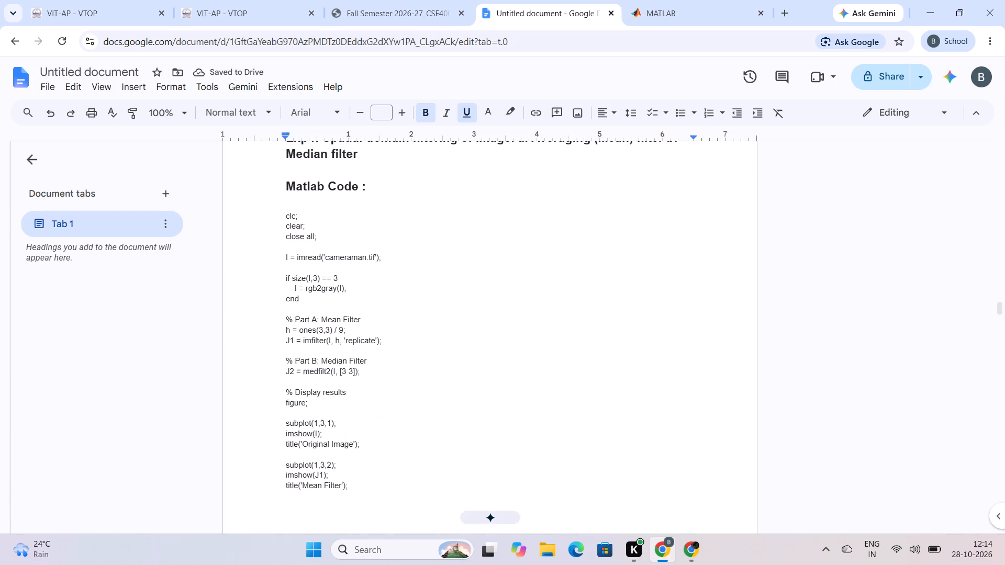
pyautogui.scroll(1, 377, 175)
pyautogui.doubleClick(362, 197)
pyautogui.click(362, 195)
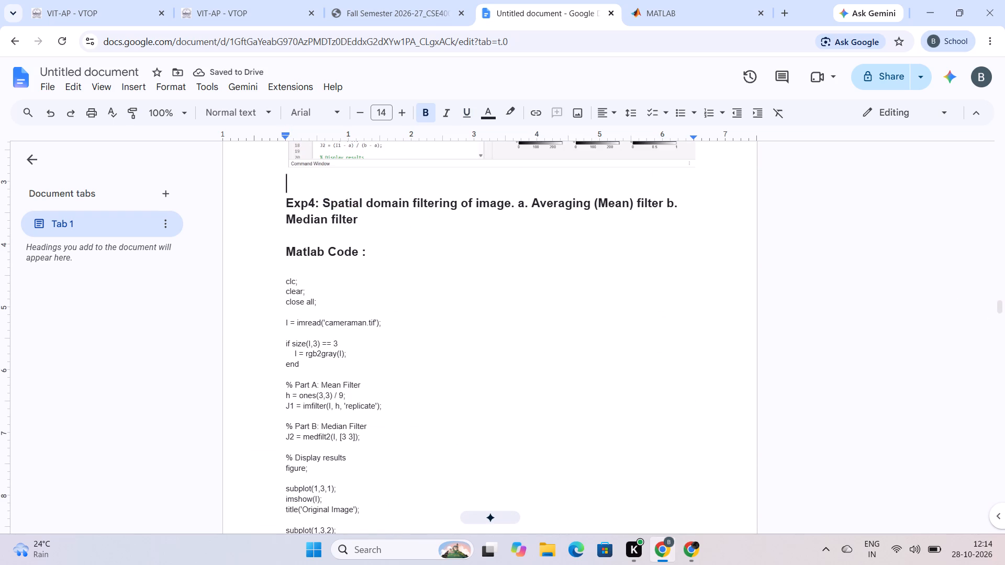
pyautogui.tripleClick(352, 210)
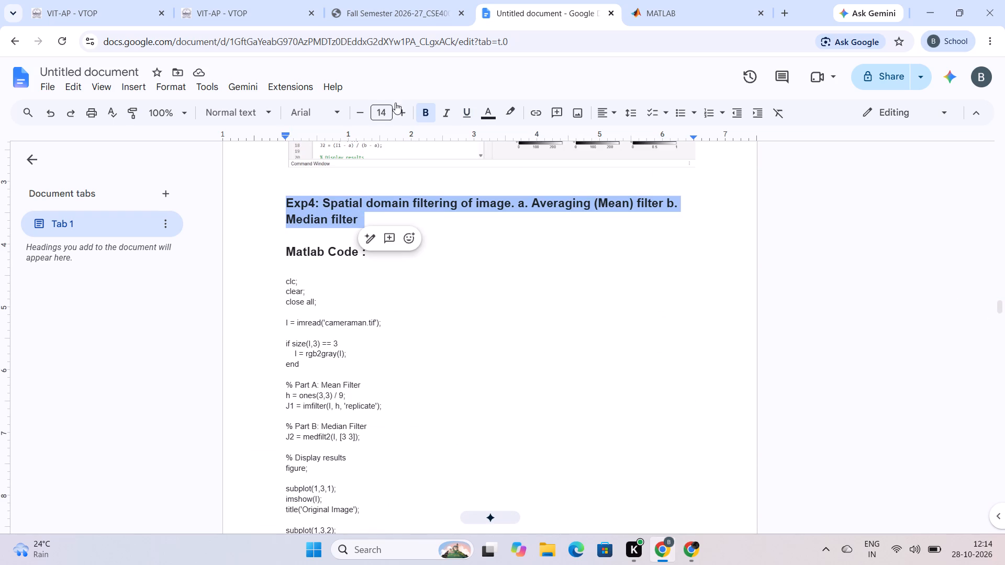
pyautogui.click(468, 110)
# Underline the two-line heading "Exp5: Study of sharpening filters. a. Laplacian for image sharpening b. Unsharp masking".
pyautogui.scroll(-5, 376, 271)
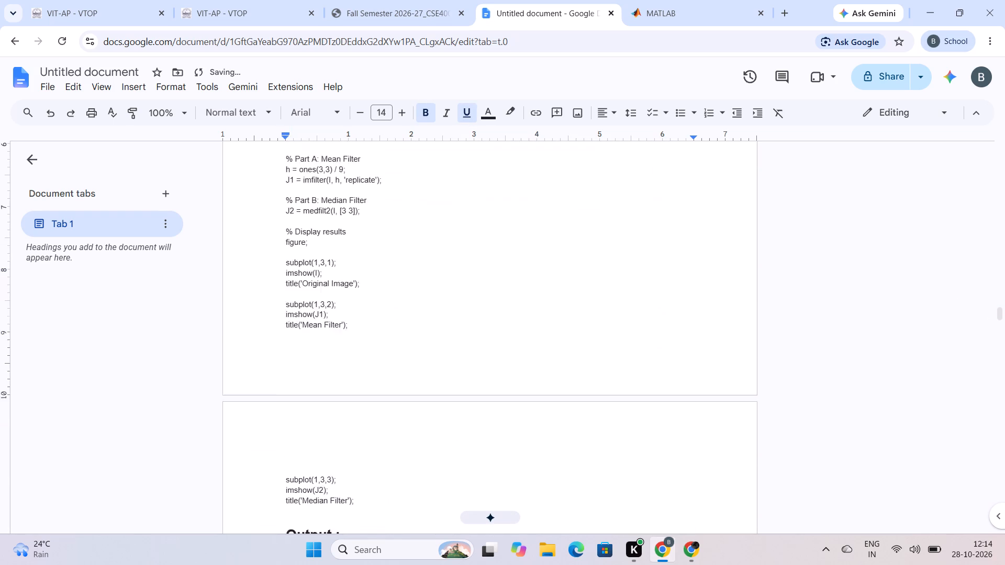
pyautogui.scroll(-7, 376, 270)
pyautogui.tripleClick(381, 216)
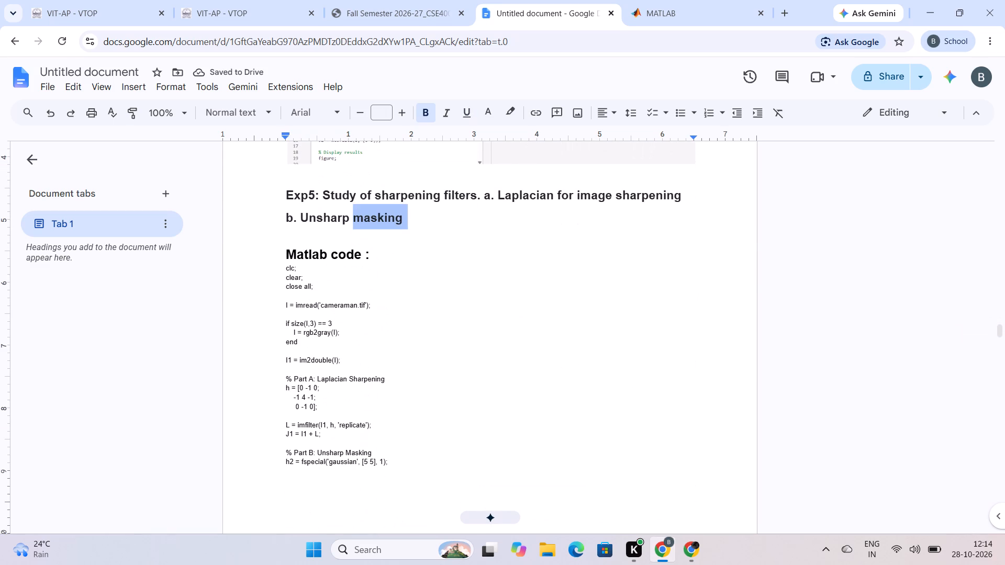
pyautogui.click(461, 111)
# Underline the two-line heading "Exp6: Frequency domain filtering of image:- Lowpass (smoothing) filter in frequency domain".
pyautogui.scroll(-4, 396, 298)
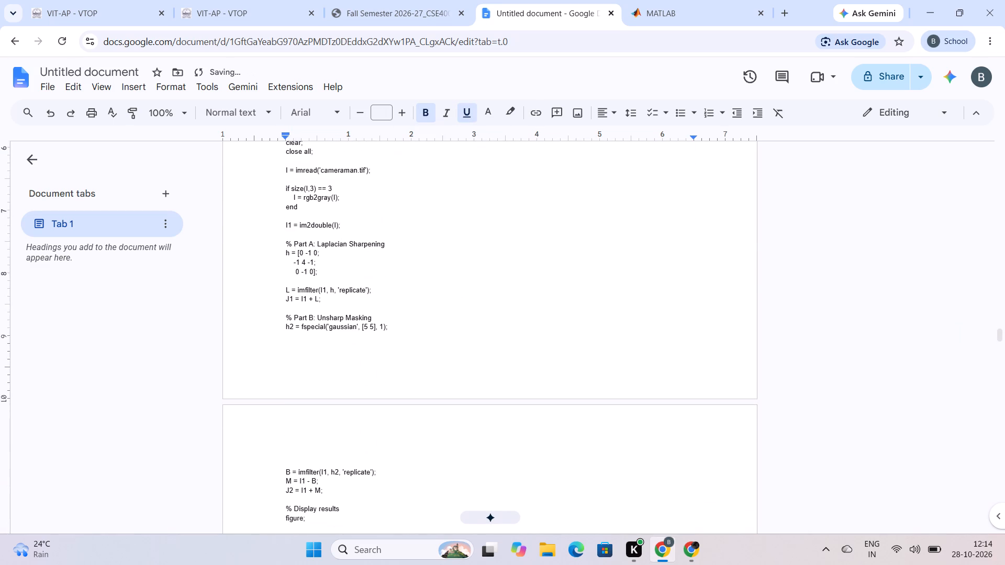
pyautogui.scroll(-9, 396, 298)
pyautogui.tripleClick(360, 208)
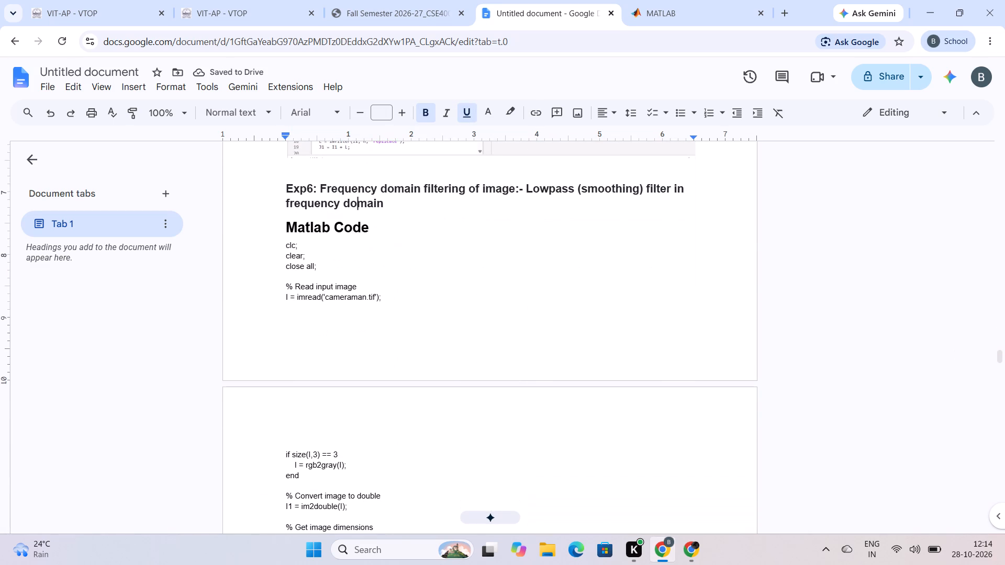
pyautogui.click(464, 106)
# Underline the two-line heading "Exp7: Image restoration: Arithmetic, Geometric, Harmonic mean filter, Alpha-Trimmed Mean Filter.".
pyautogui.scroll(-19, 394, 186)
pyautogui.scroll(2, 388, 193)
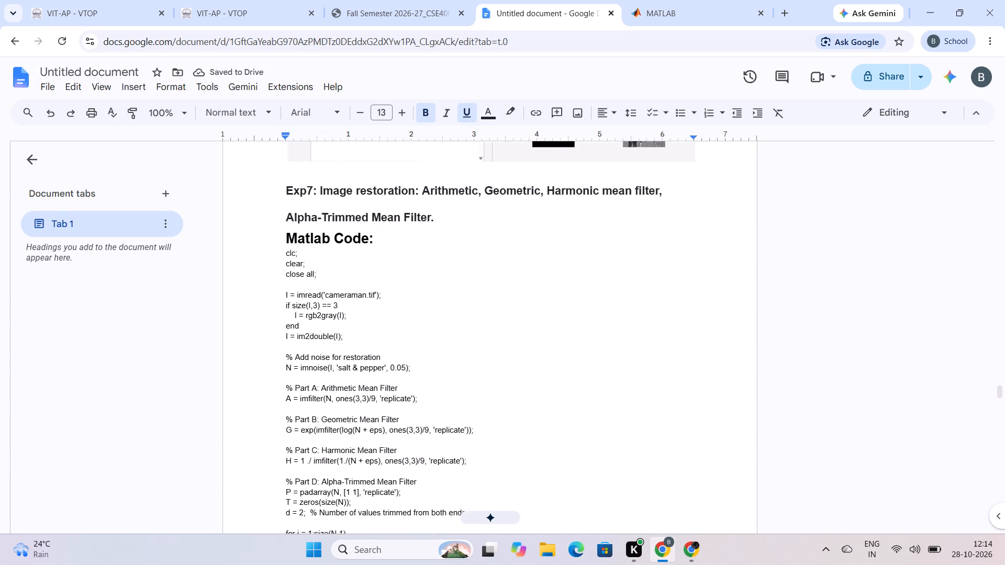
pyautogui.doubleClick(361, 190)
pyautogui.click(362, 200)
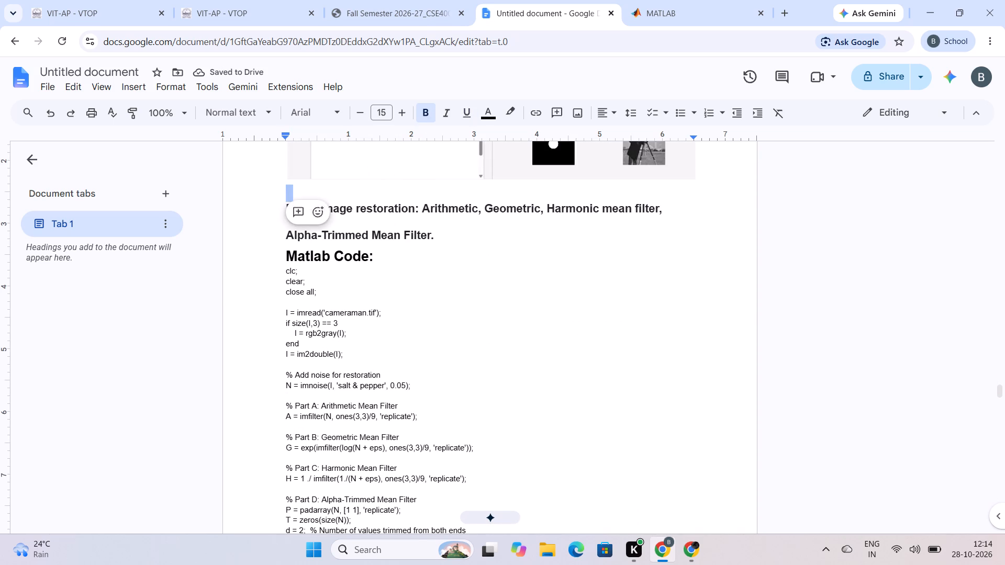
pyautogui.doubleClick(379, 197)
pyautogui.tripleClick(405, 209)
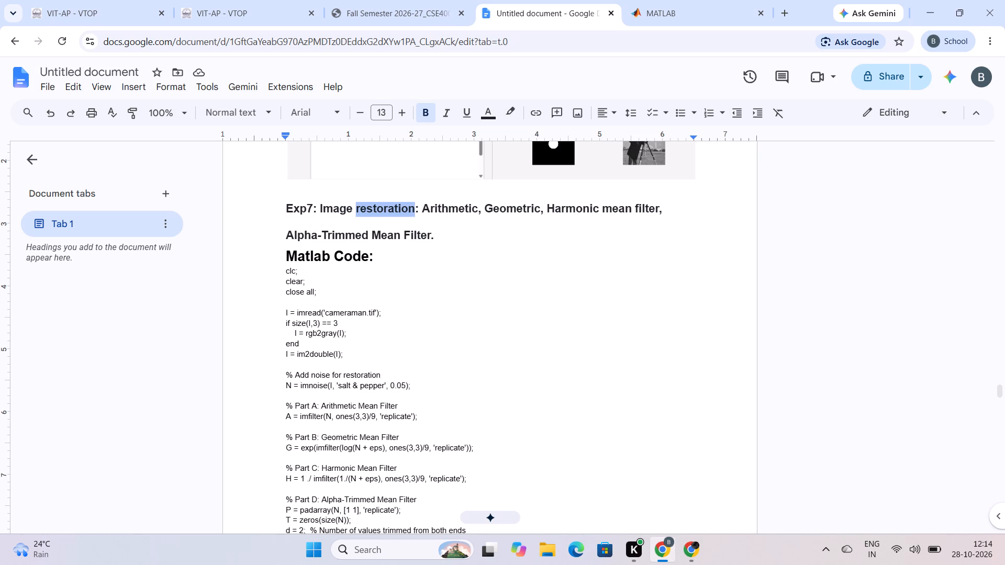
pyautogui.click(463, 115)
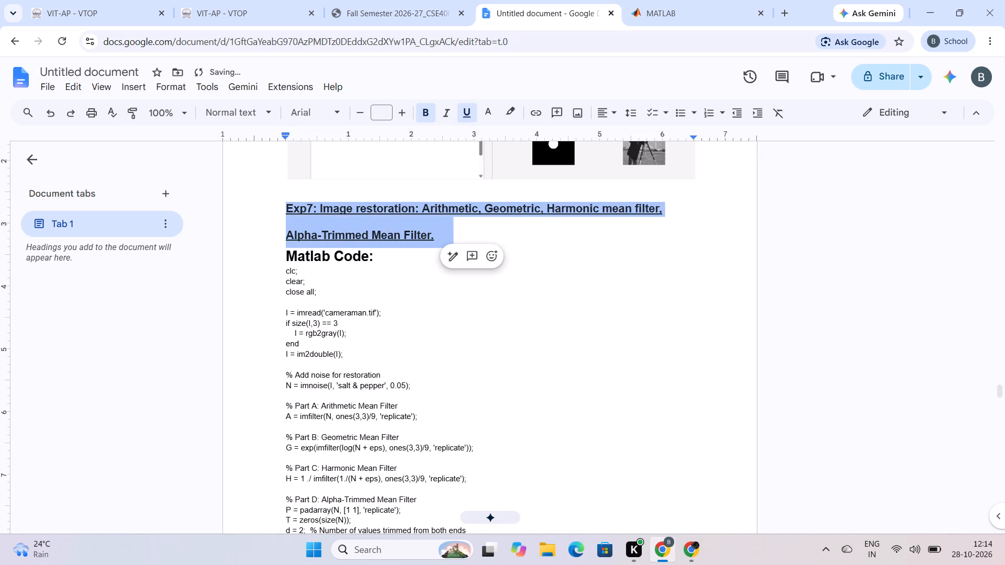
# Underline the two-line heading "Exp8: Image restoration: a. Wiener filter b. Adaptive Mean filter, c. Adaptive Median filter.".
pyautogui.scroll(-14, 351, 270)
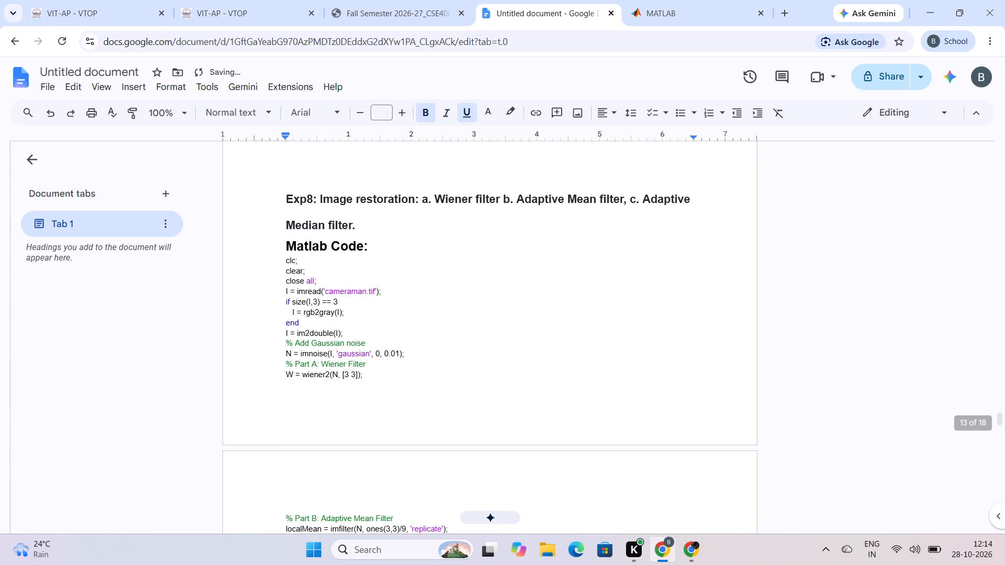
pyautogui.doubleClick(325, 246)
pyautogui.tripleClick(340, 225)
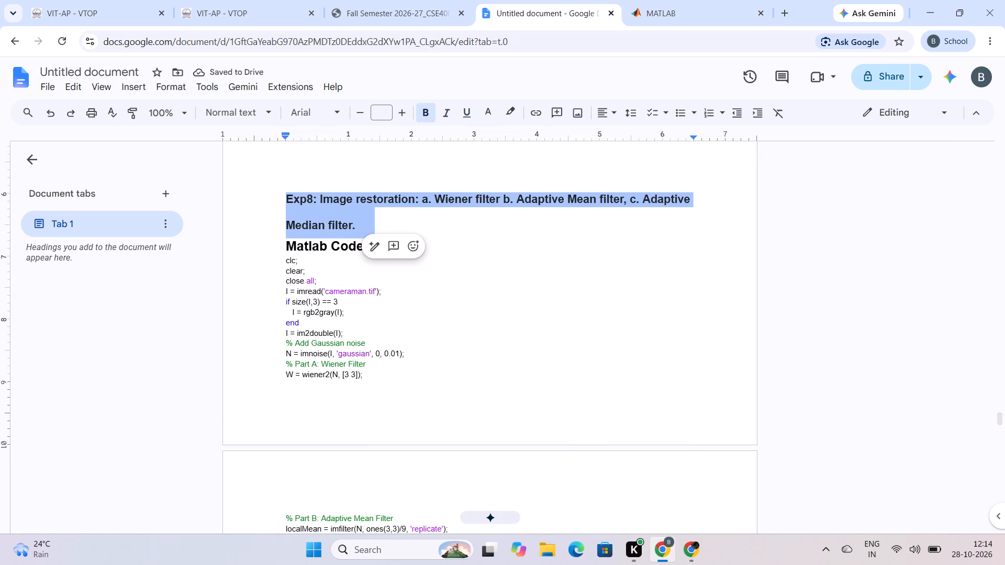
pyautogui.click(466, 109)
# Underline the two-line heading "Exp9: Image compression using DCT, then calculation of PSNR and Compression Ratio.".
pyautogui.scroll(-5, 385, 244)
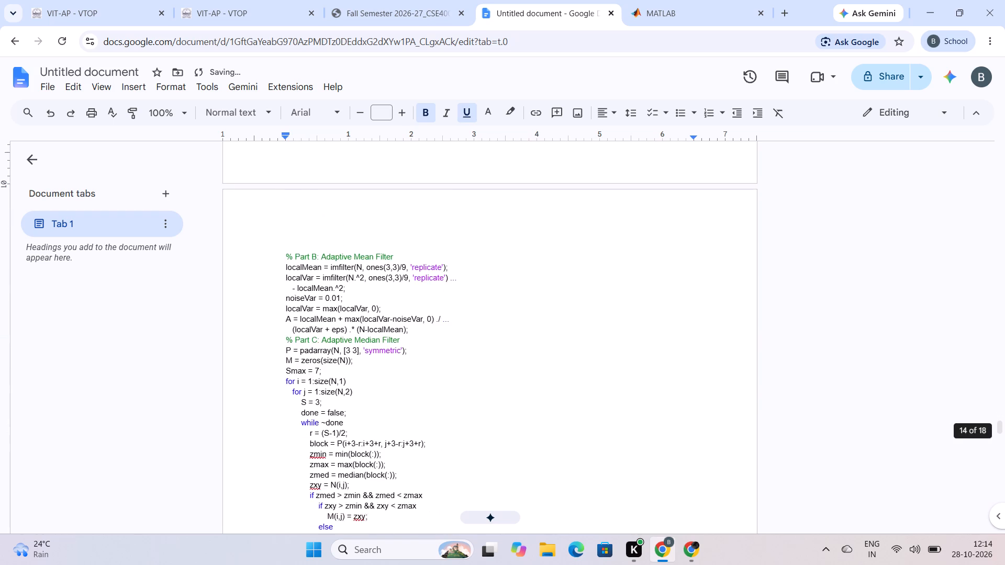
pyautogui.scroll(-14, 384, 244)
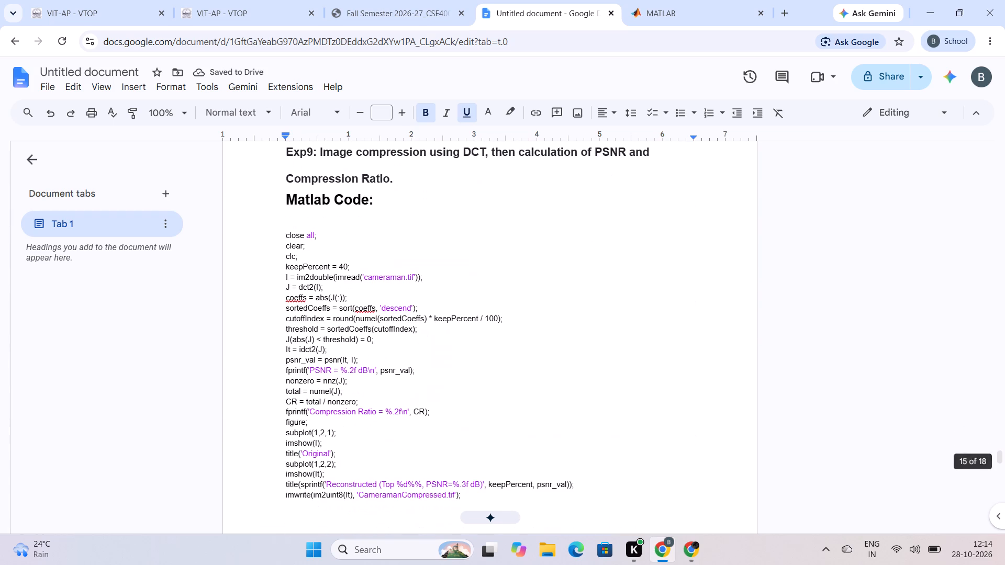
pyautogui.click(292, 169)
pyautogui.doubleClick(292, 169)
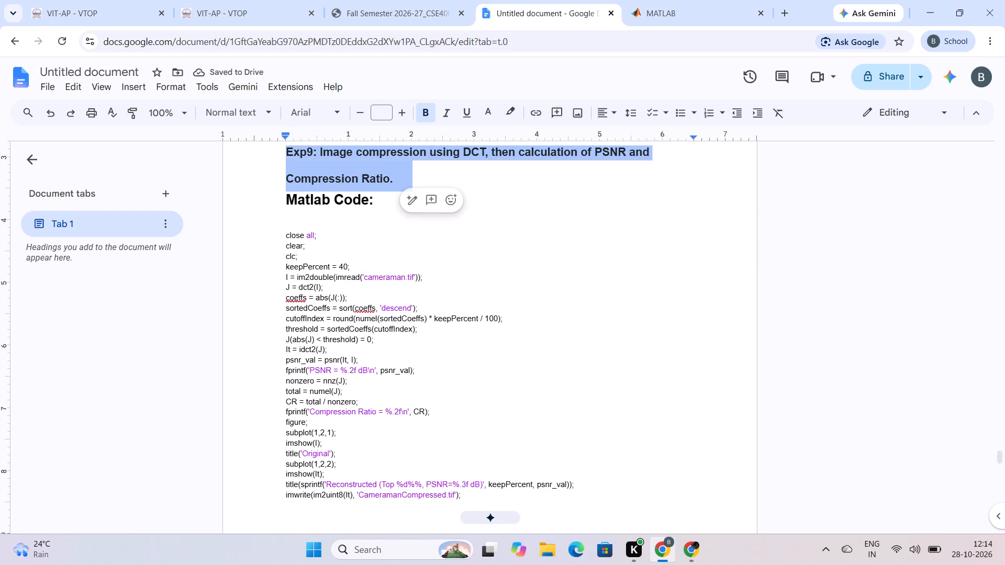
pyautogui.click(471, 113)
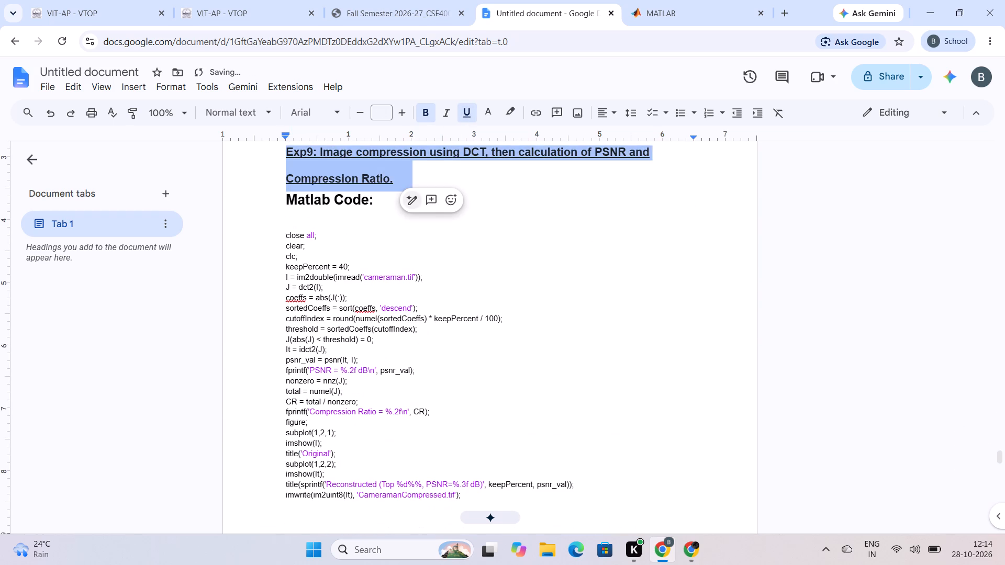
# Underline the heading "Exp10: Image segmentation using (a) Edge detection and (b) Thresholding".
pyautogui.scroll(-10, 377, 264)
pyautogui.click(319, 184)
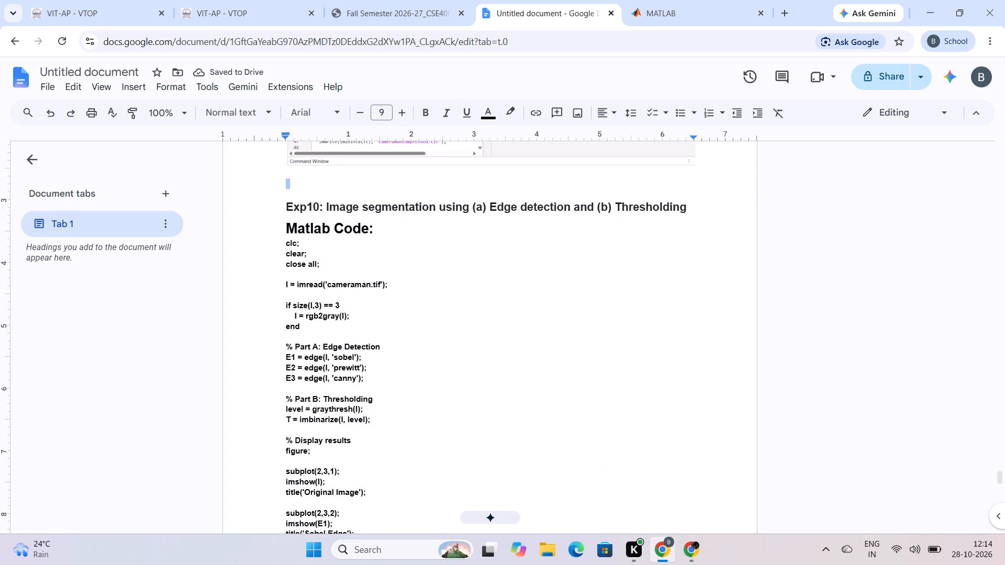
pyautogui.tripleClick(354, 198)
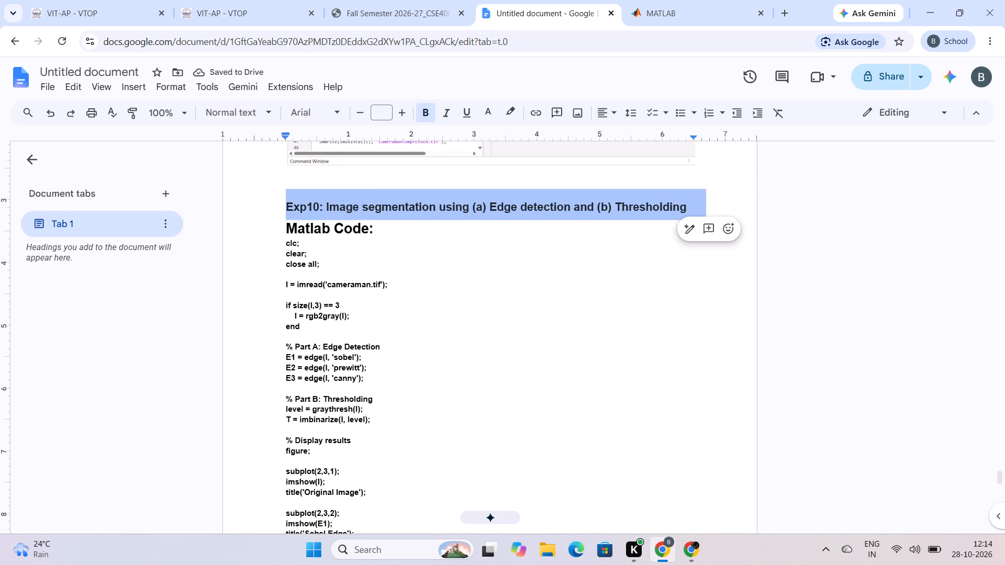
pyautogui.click(468, 113)
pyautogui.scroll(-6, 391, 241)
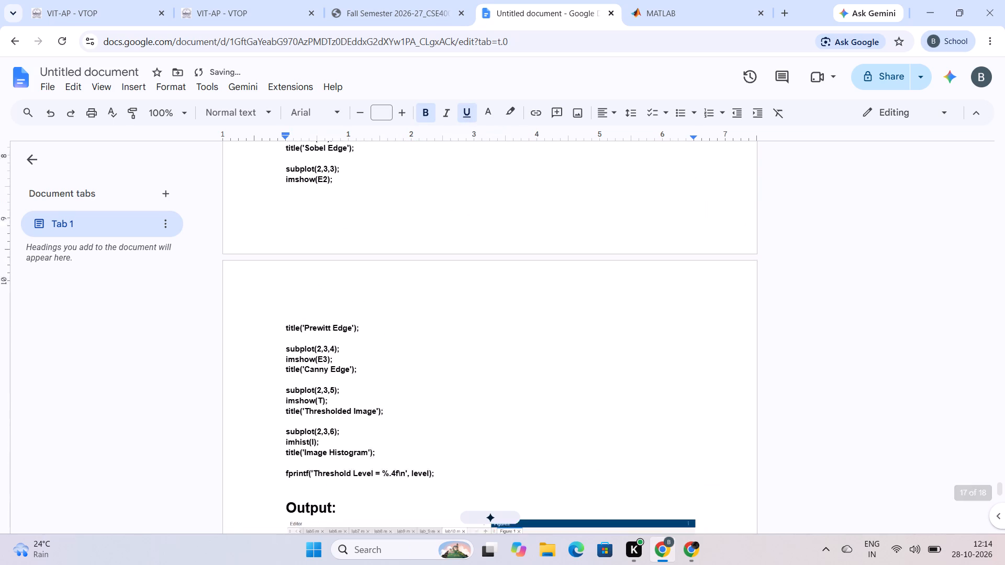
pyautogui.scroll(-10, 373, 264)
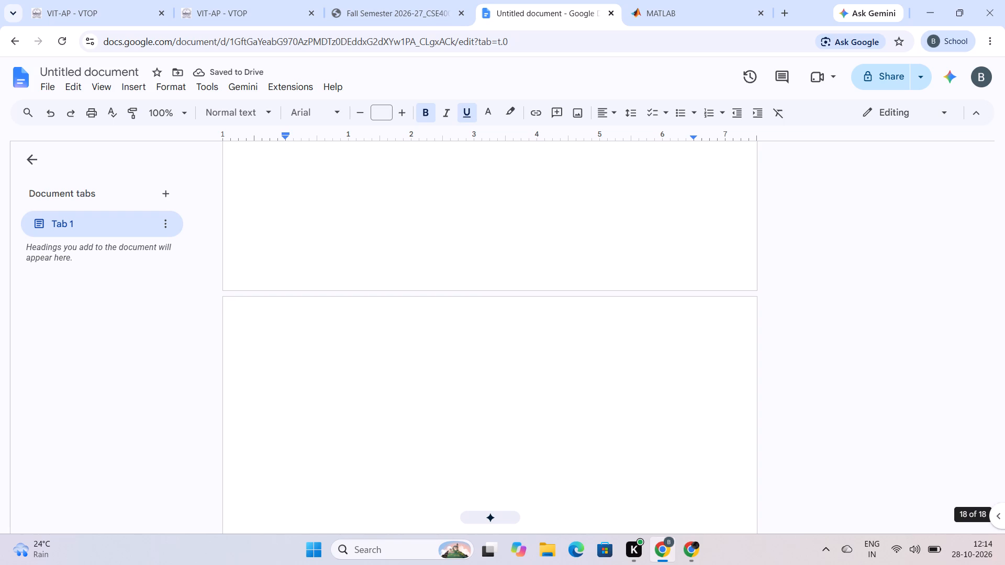
# Download the untitled lab document as a Word (.docx) file and check it in the recent download history.
pyautogui.click(41, 83)
pyautogui.click(46, 86)
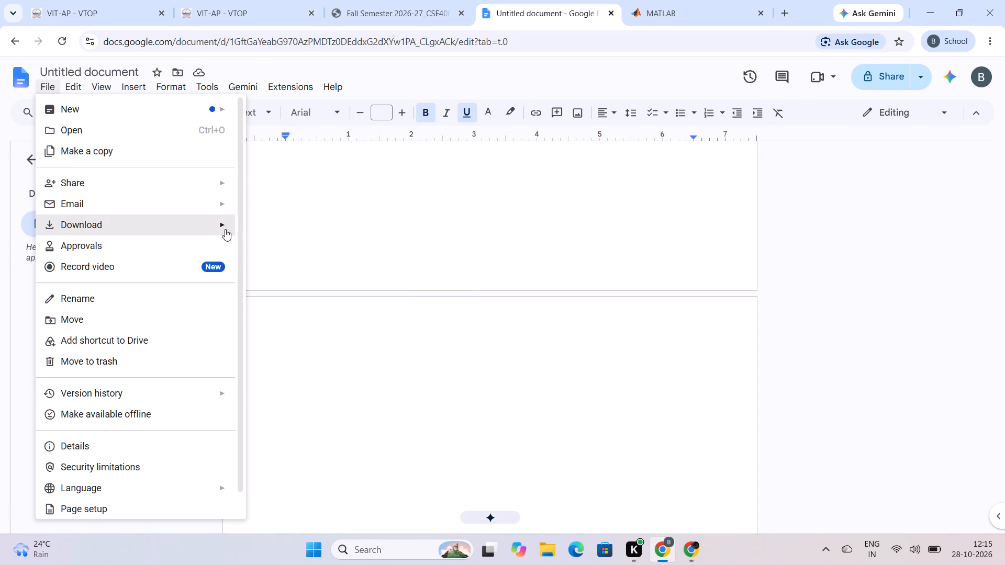
pyautogui.click(259, 229)
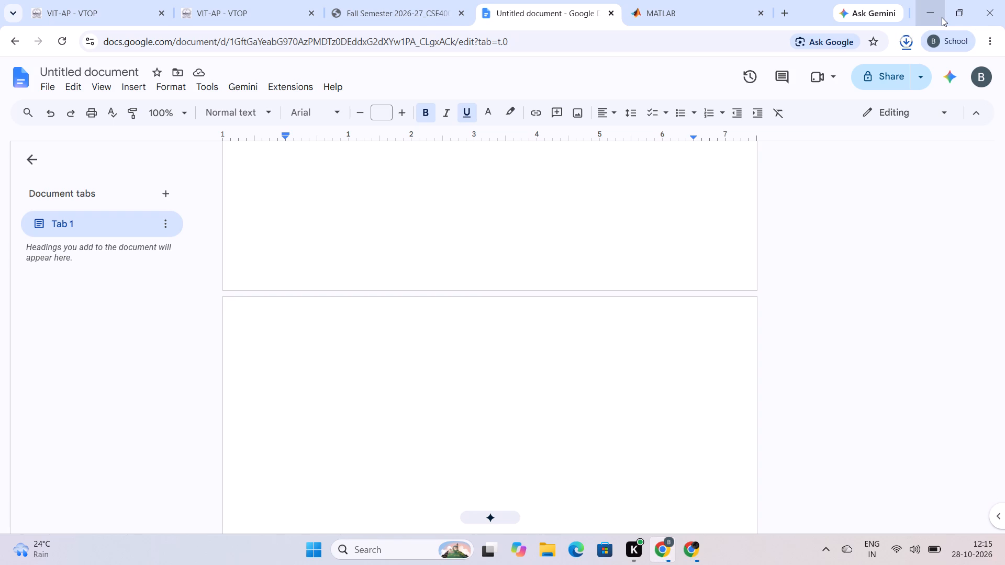
pyautogui.click(907, 40)
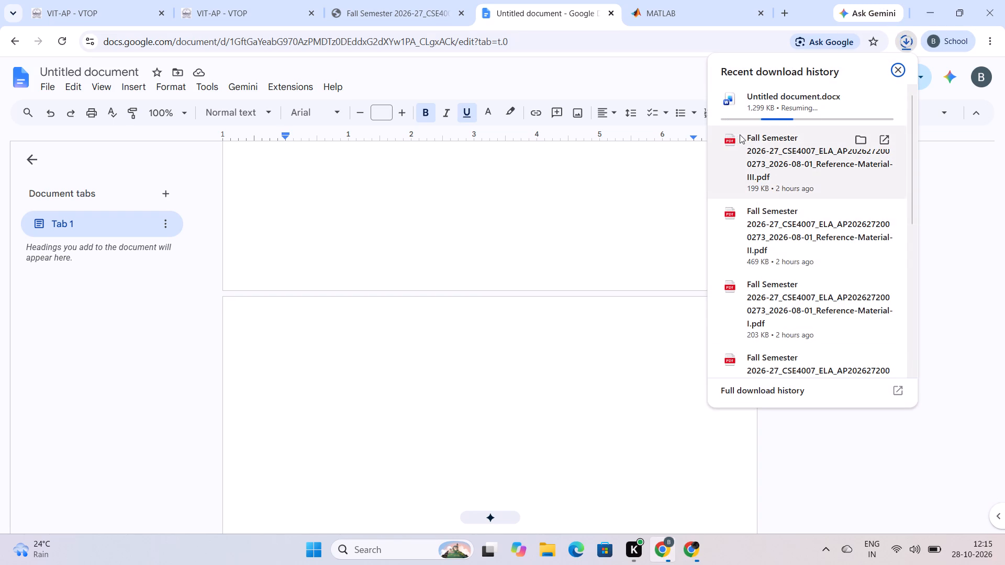
# Open a new browser tab and look up Gmail.
pyautogui.click(787, 13)
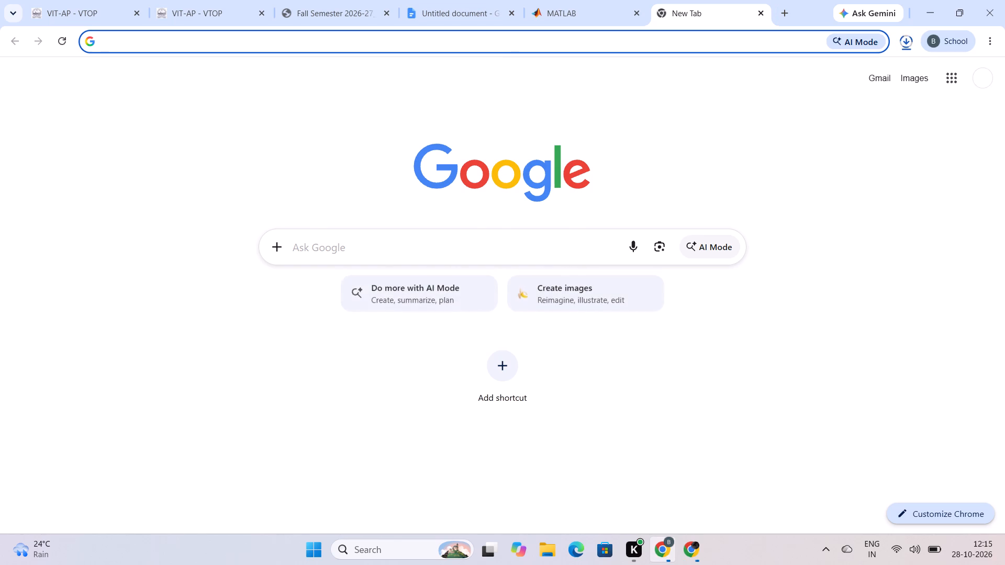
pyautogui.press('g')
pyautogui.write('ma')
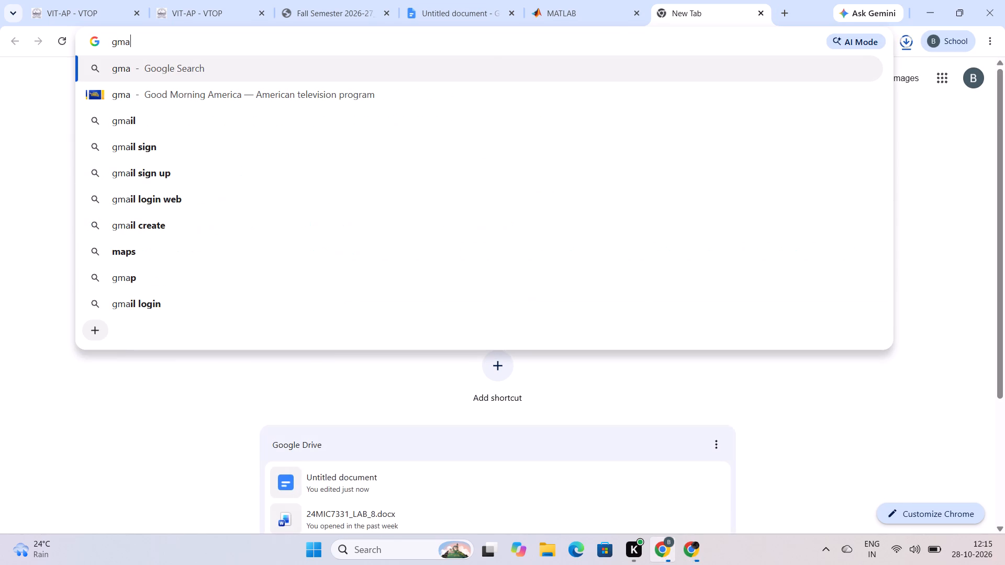
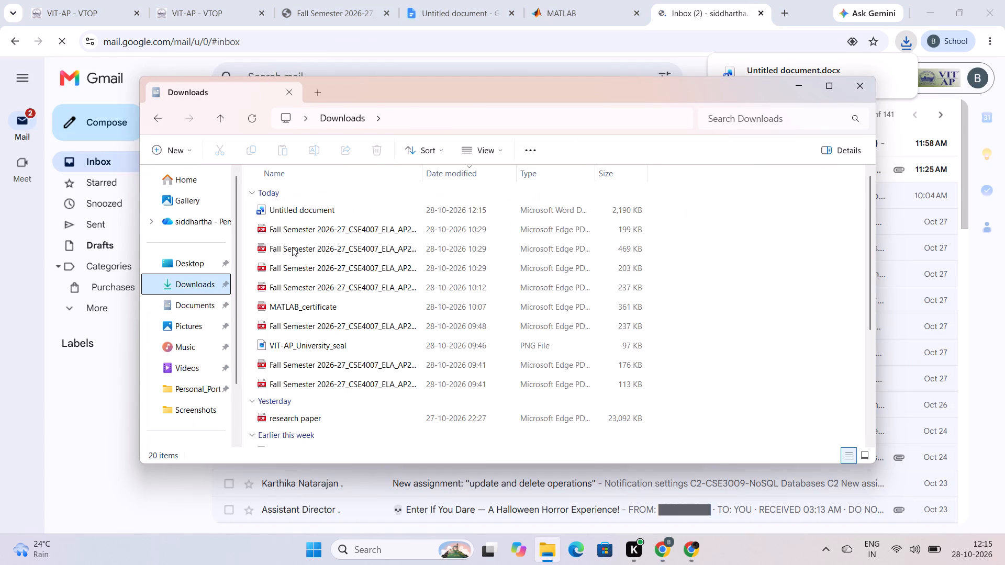
# Rename the downloaded Word file "Untitled document" in the Downloads folder as DIP_Report.
pyautogui.rightClick(314, 216)
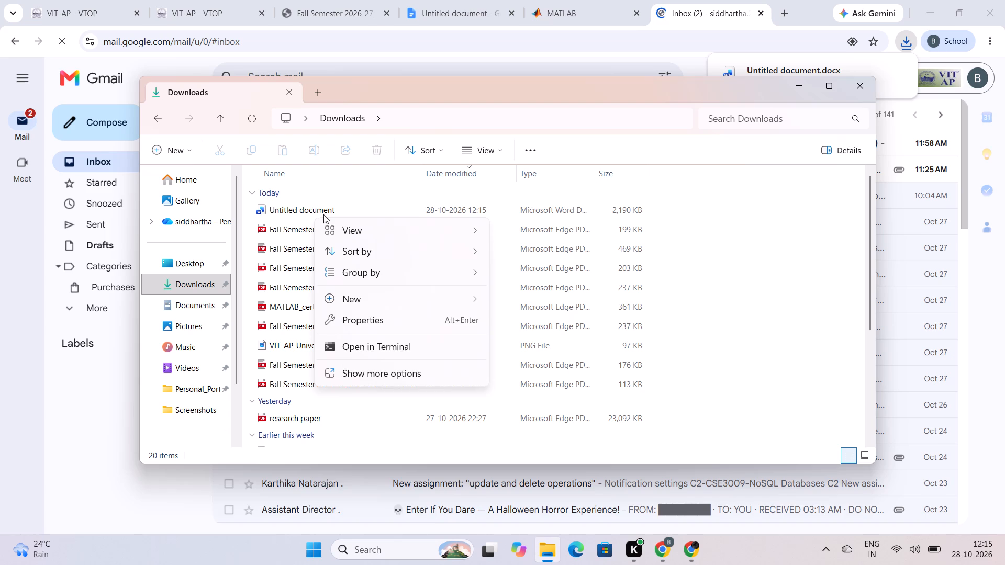
pyautogui.click(318, 211)
pyautogui.click(317, 153)
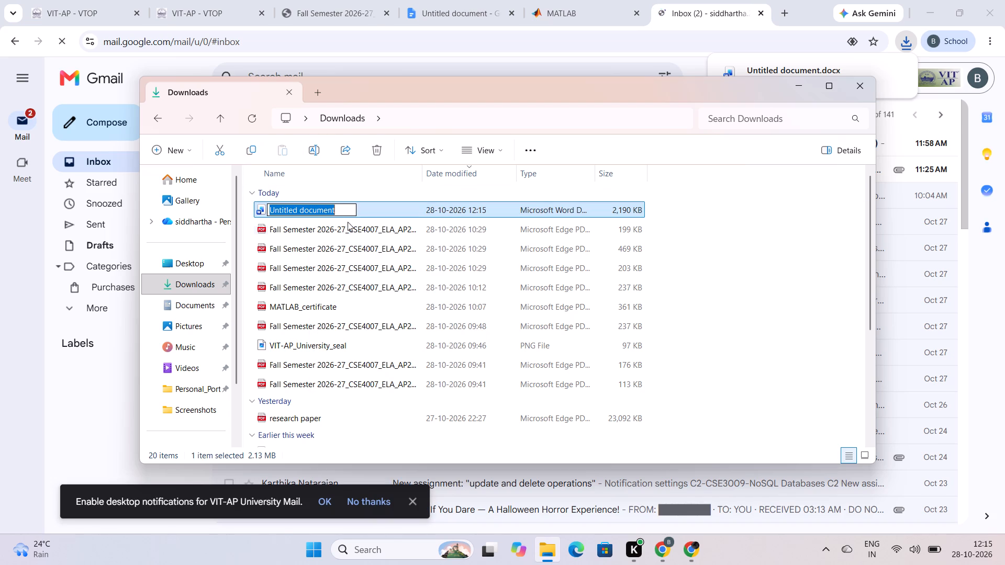
pyautogui.press('BackSpace')
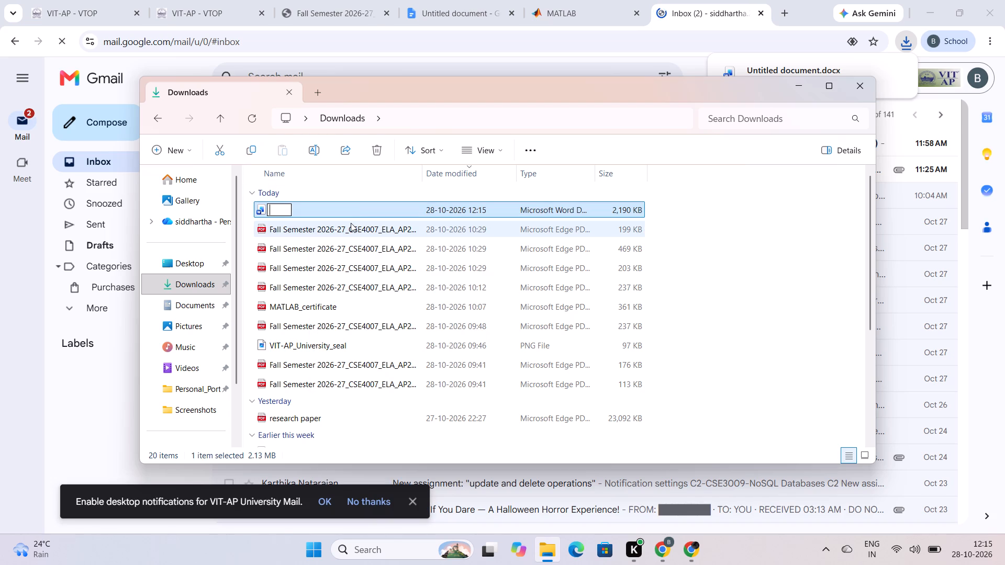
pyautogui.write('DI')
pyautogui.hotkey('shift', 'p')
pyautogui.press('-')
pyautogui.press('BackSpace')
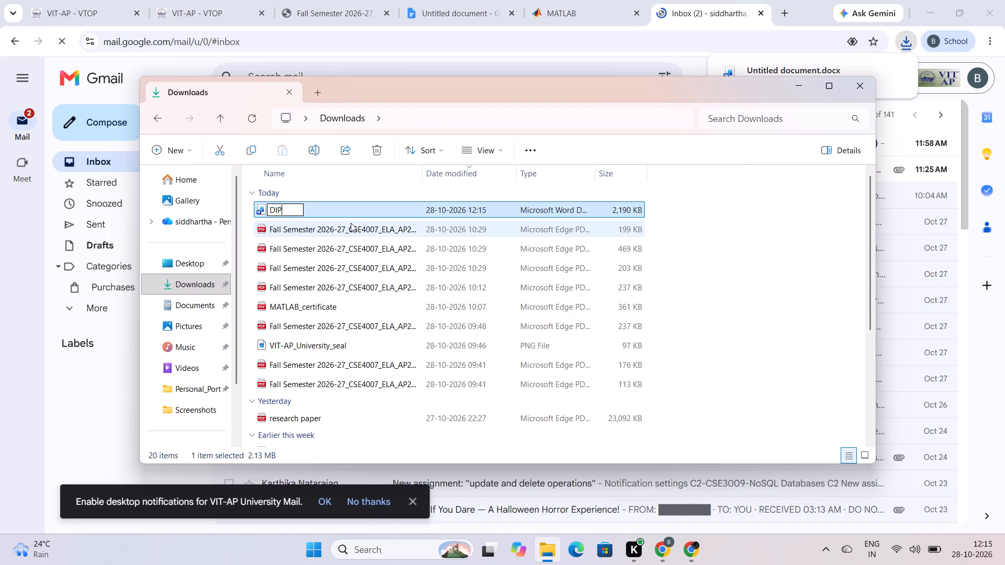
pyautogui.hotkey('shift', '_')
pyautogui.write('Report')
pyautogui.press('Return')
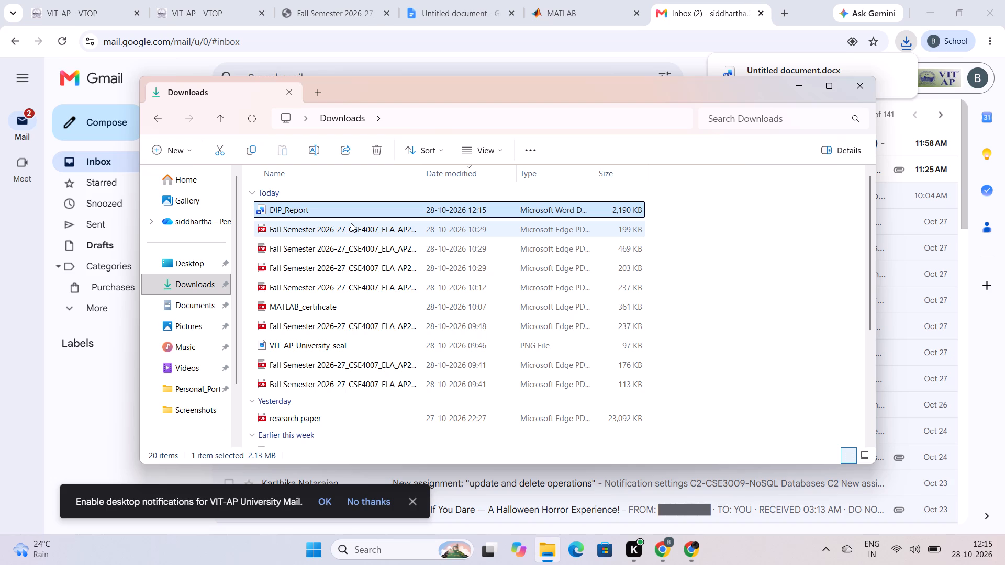
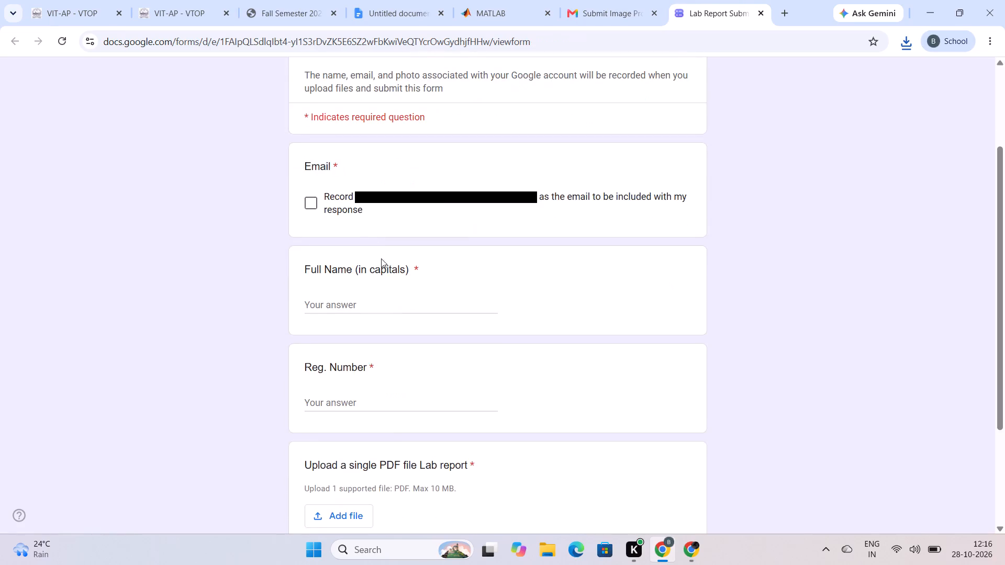
# Agree to include the account's email address with the lab report form response.
pyautogui.click(312, 202)
# Open the required Full Name (in capitals) answer for entry.
pyautogui.click(334, 307)
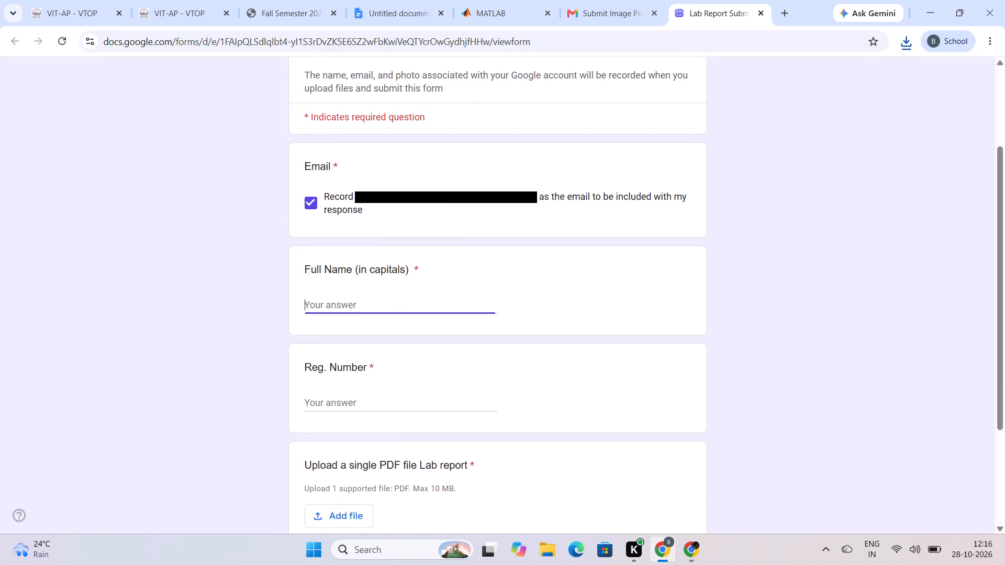
# Fill in the student's full name in capitals and the registration number in the lab report form.
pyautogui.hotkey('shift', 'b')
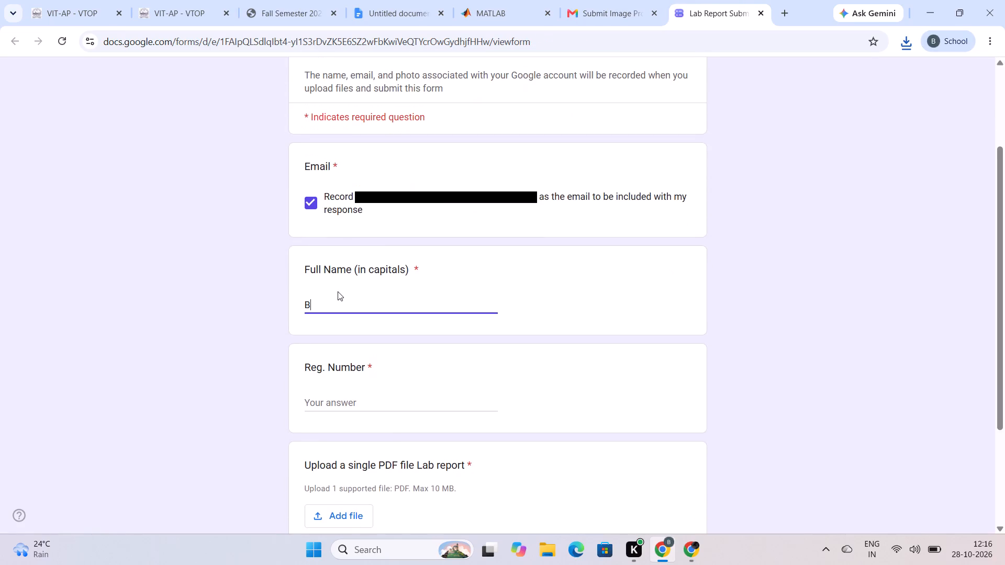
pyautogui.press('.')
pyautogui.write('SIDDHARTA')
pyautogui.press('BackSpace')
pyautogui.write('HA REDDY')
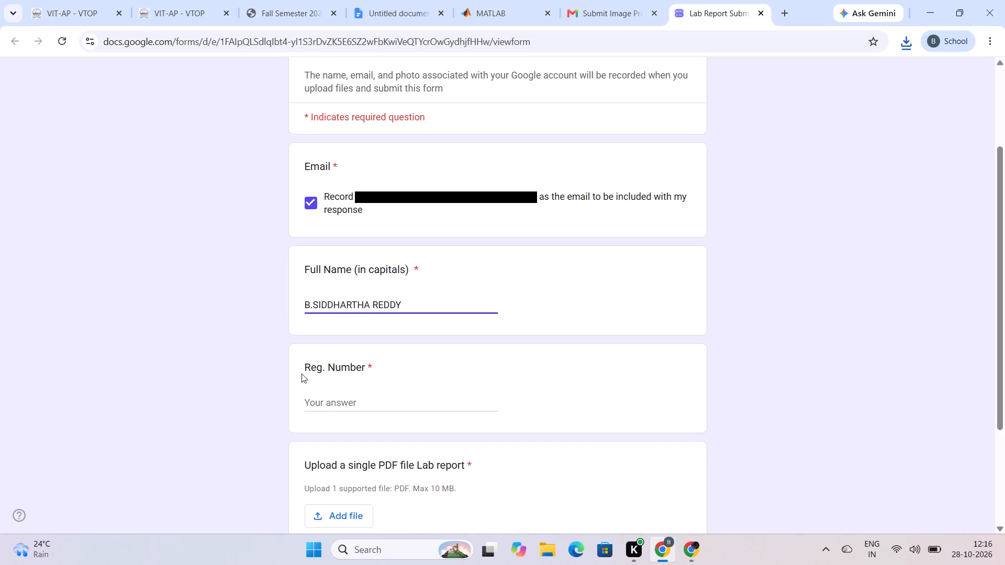
pyautogui.click(333, 401)
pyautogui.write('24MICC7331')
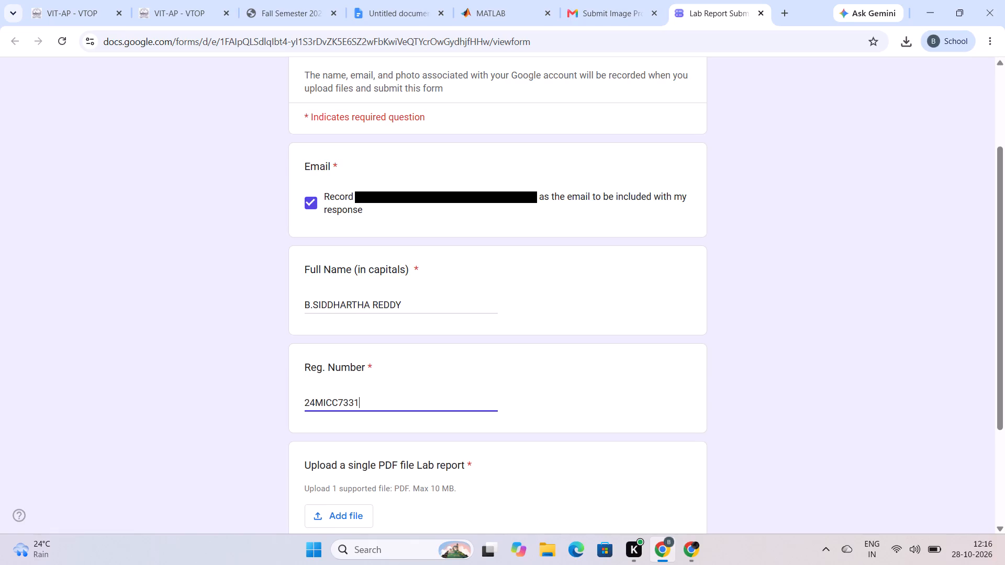
# Start adding the lab report file from the computer and search Documents, Downloads and the personal OneDrive folder for the PDF.
pyautogui.scroll(-3, 334, 404)
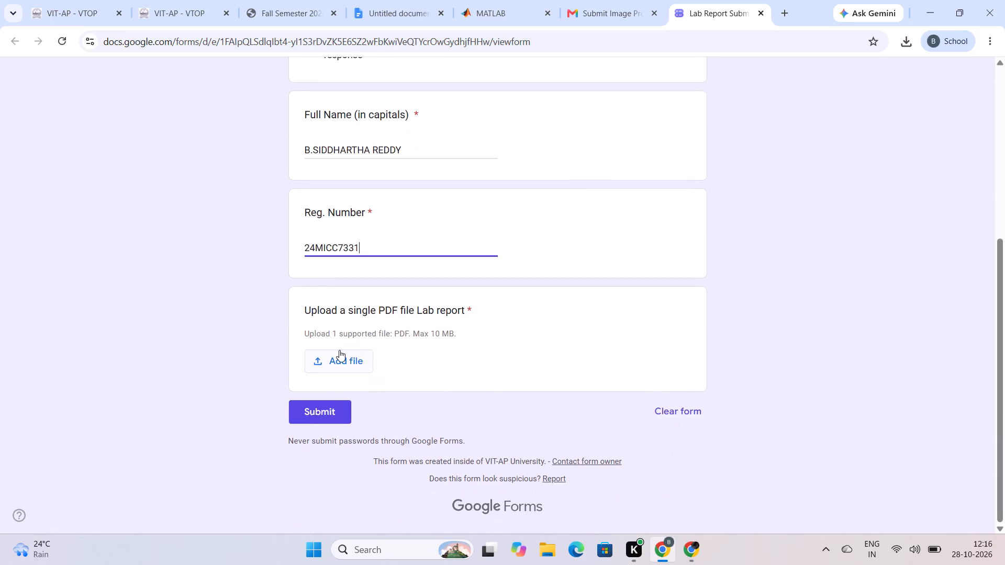
pyautogui.click(341, 363)
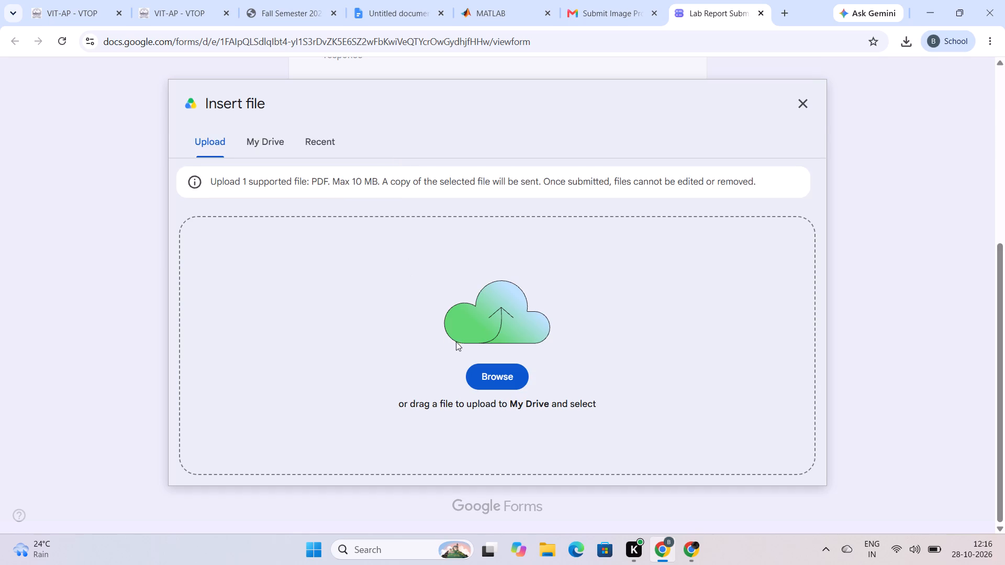
pyautogui.click(482, 375)
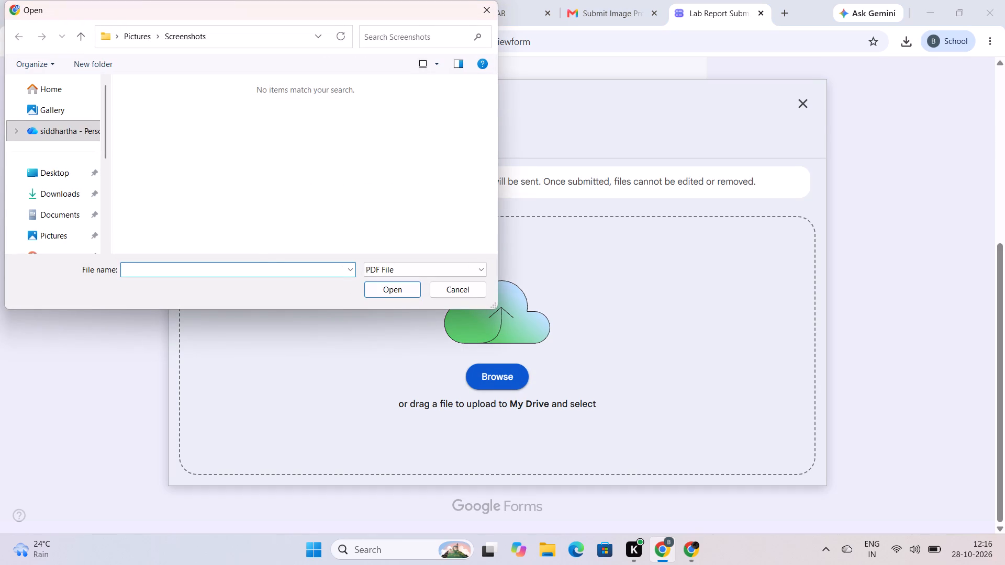
pyautogui.click(61, 210)
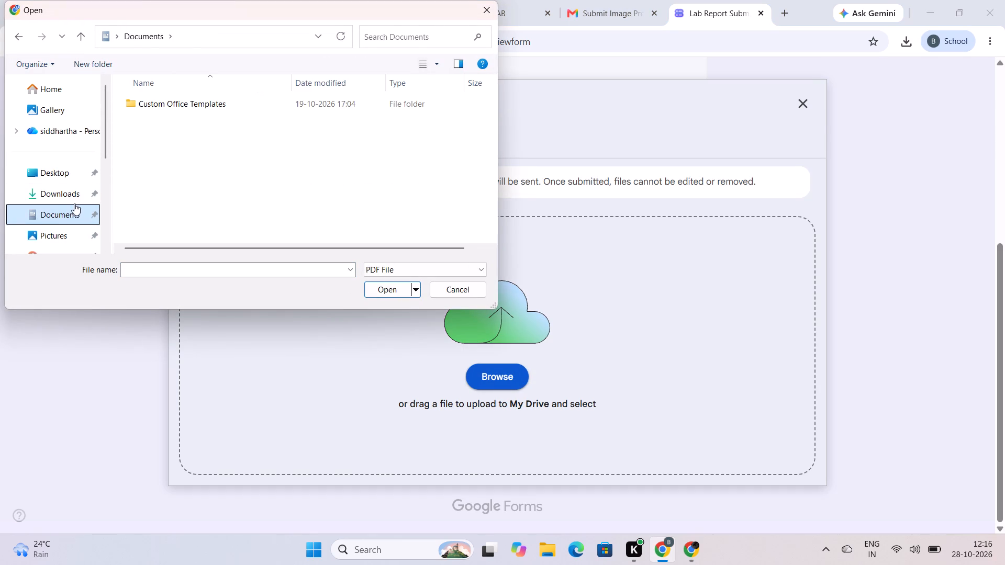
pyautogui.click(77, 198)
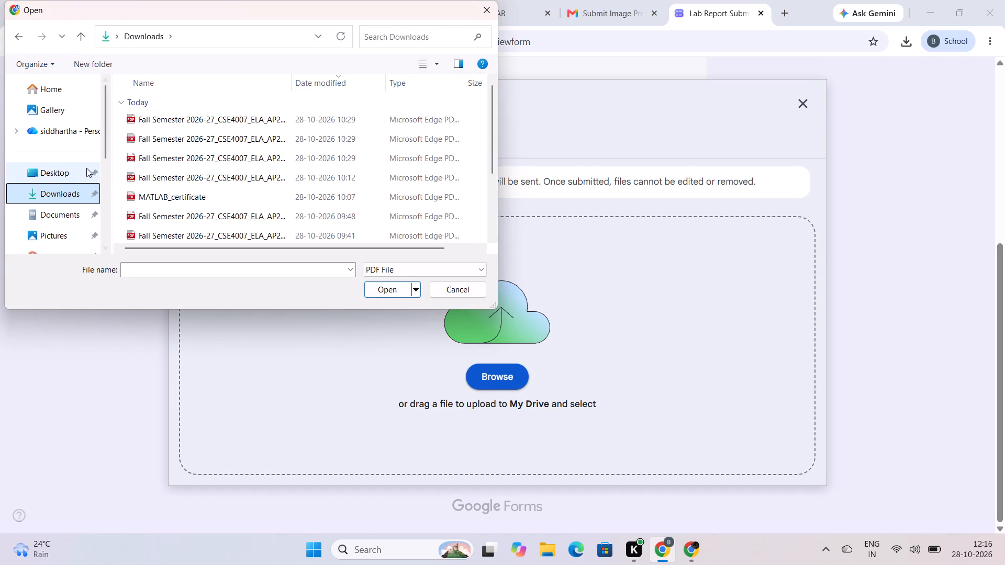
pyautogui.click(72, 122)
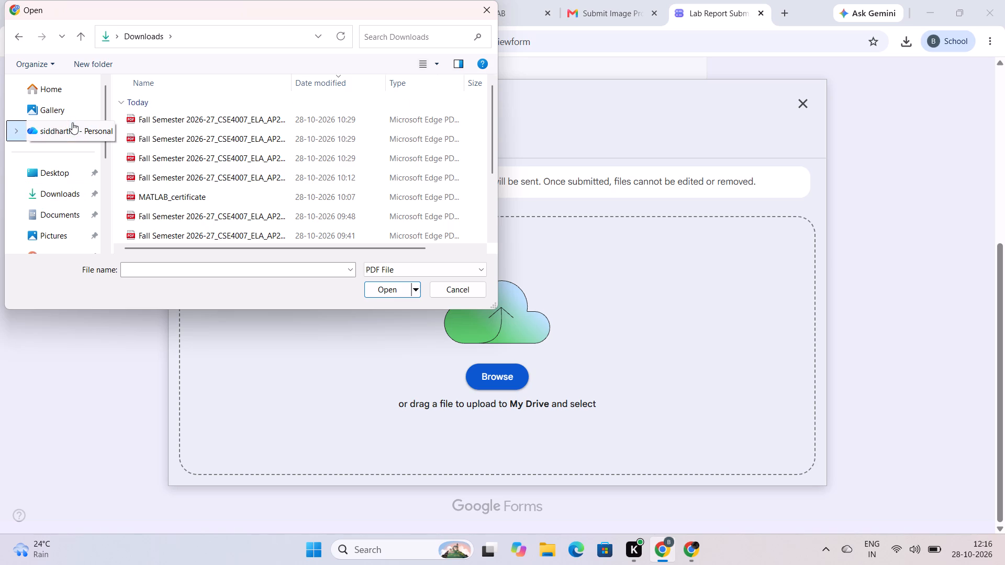
pyautogui.scroll(-2, 147, 189)
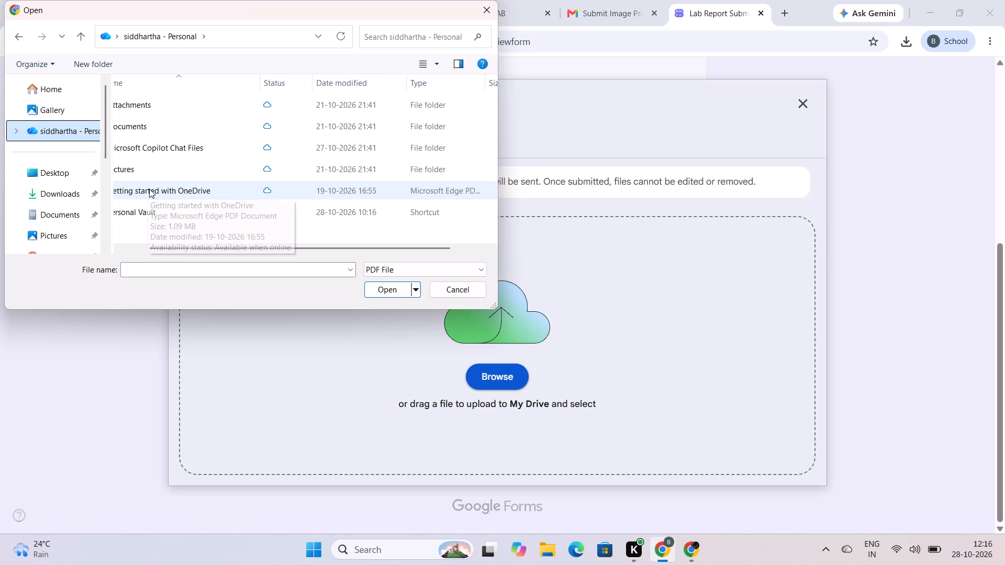
pyautogui.scroll(-1, 150, 189)
pyautogui.doubleClick(150, 188)
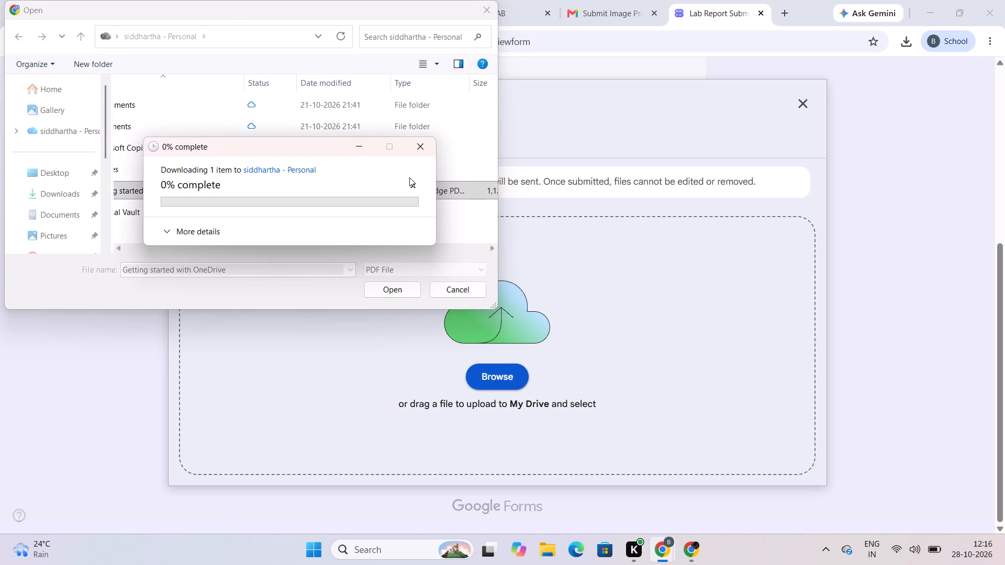
pyautogui.click(411, 184)
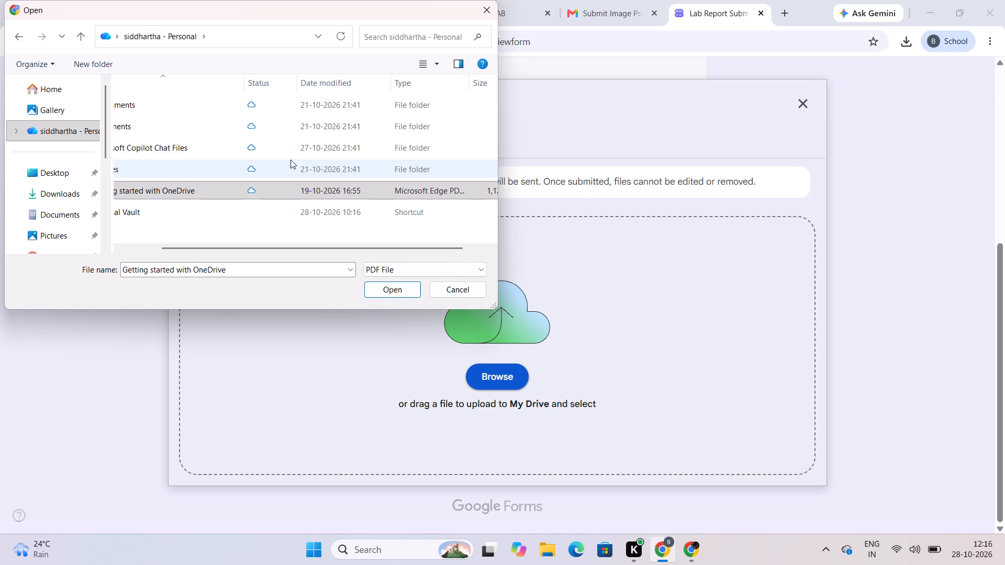
# Look through Desktop, Downloads, This PC, Personal_Portfolio_Experiment_6, Music and Home for the lab report PDF, and leave the file picker.
pyautogui.click(39, 203)
pyautogui.click(63, 175)
pyautogui.click(68, 197)
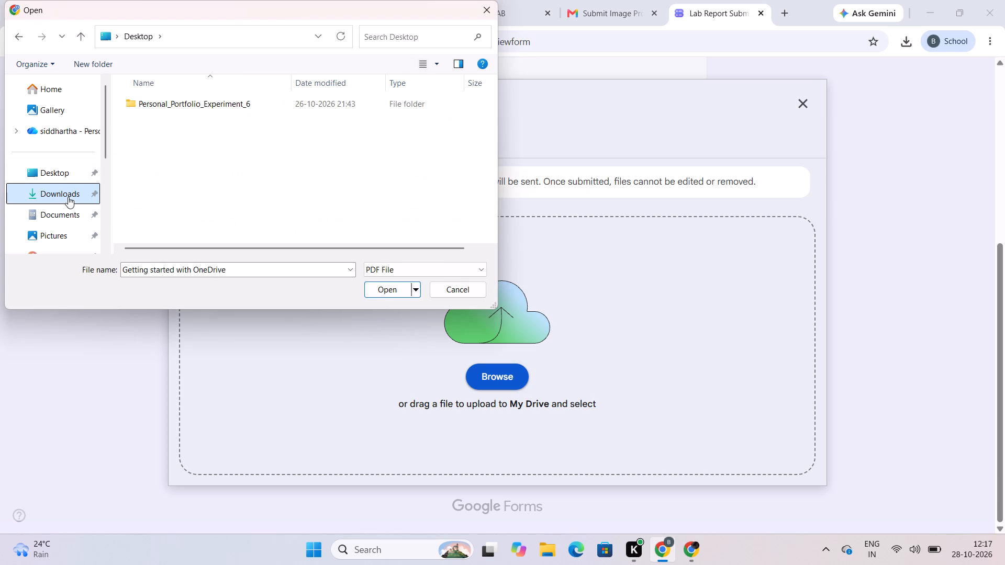
pyautogui.click(70, 207)
pyautogui.click(71, 194)
pyautogui.scroll(-3, 210, 174)
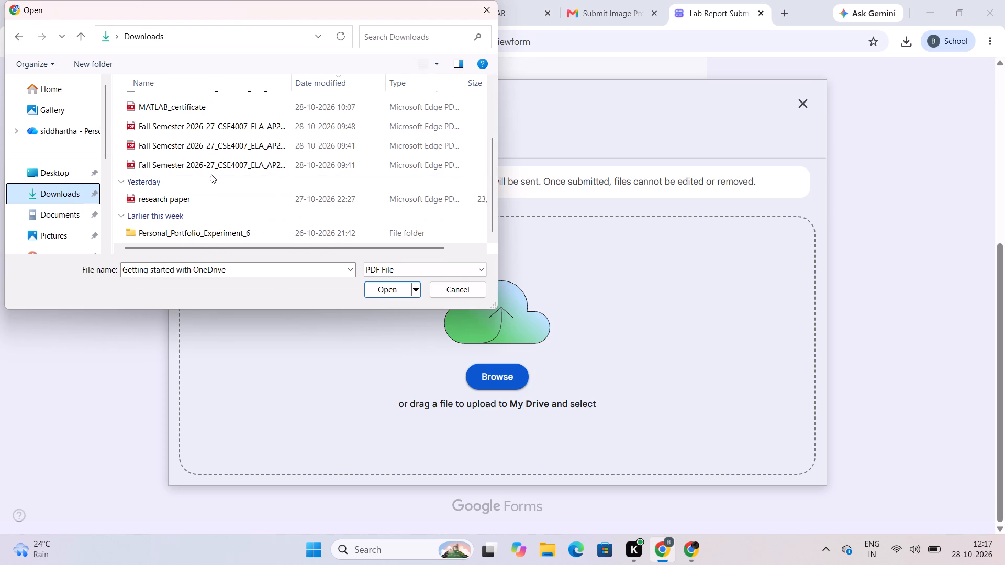
pyautogui.scroll(-7, 211, 174)
pyautogui.scroll(10, 211, 175)
pyautogui.scroll(-5, 53, 190)
pyautogui.click(53, 190)
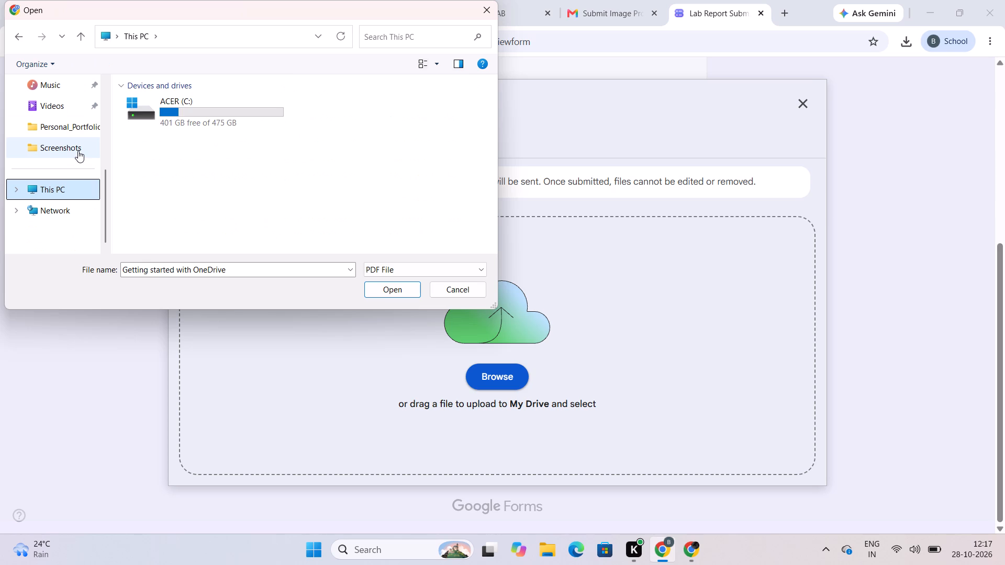
pyautogui.click(77, 151)
pyautogui.click(75, 132)
pyautogui.click(68, 109)
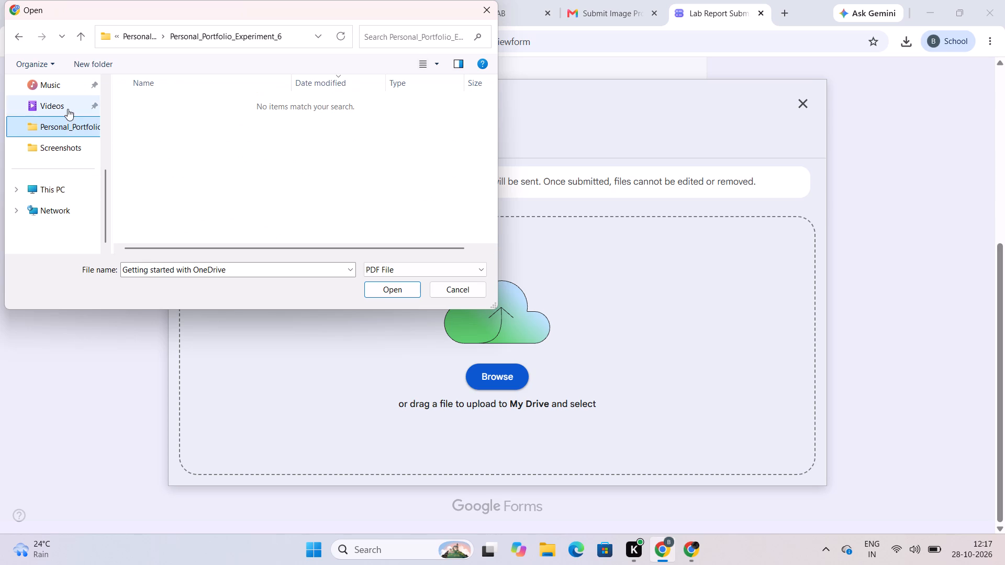
pyautogui.click(71, 98)
pyautogui.click(73, 97)
pyautogui.click(76, 88)
pyautogui.scroll(4, 62, 140)
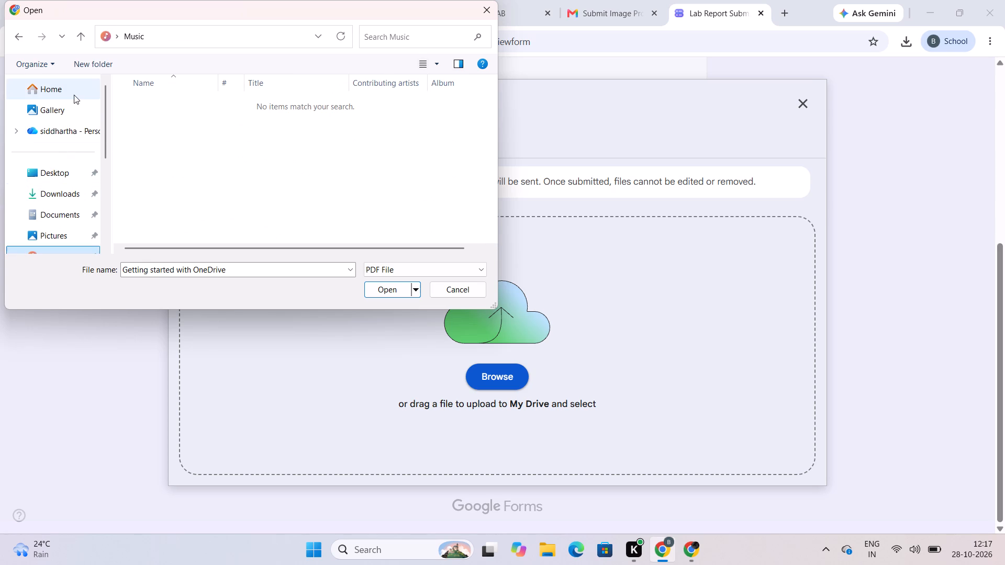
pyautogui.click(74, 95)
pyautogui.scroll(-4, 233, 272)
pyautogui.scroll(-3, 255, 233)
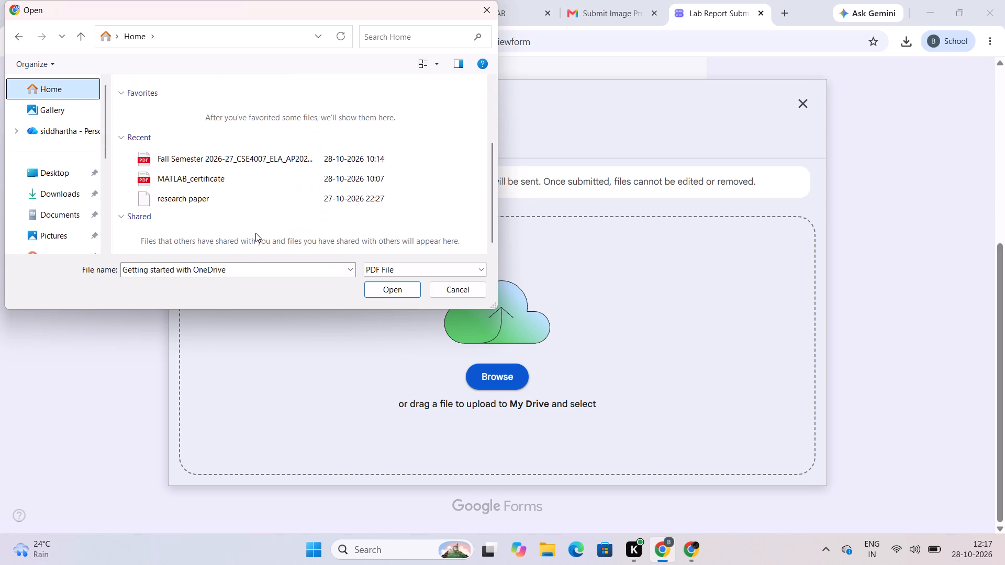
pyautogui.scroll(-5, 255, 233)
pyautogui.scroll(4, 255, 233)
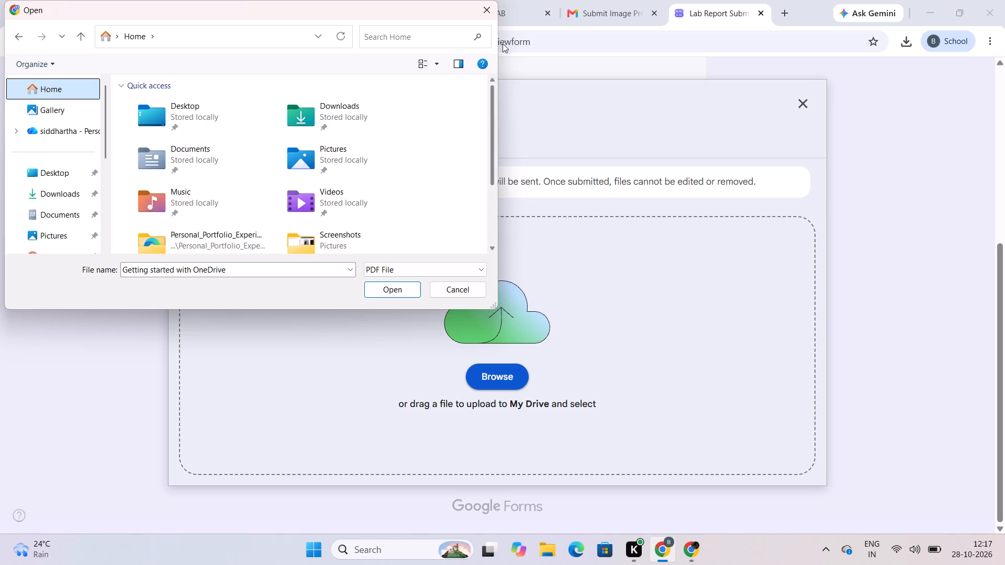
pyautogui.click(490, 12)
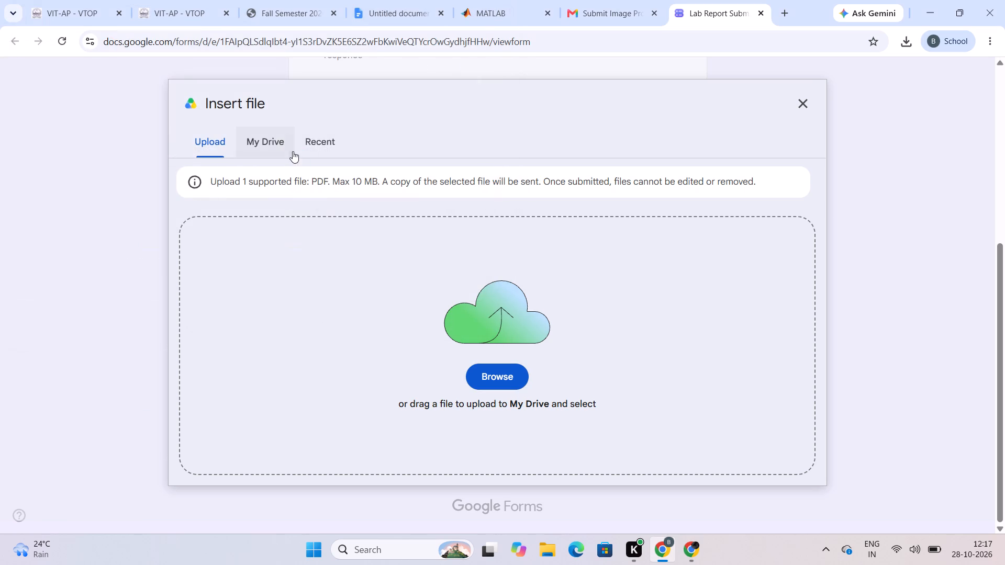
# Check the recent Drive files for the lab report PDF and close the file insertion window.
pyautogui.click(305, 146)
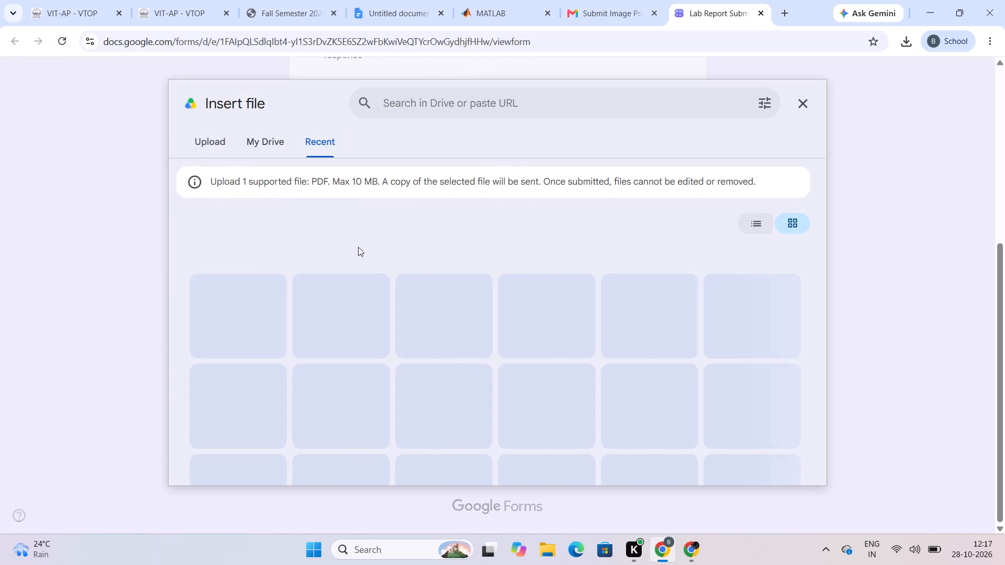
pyautogui.scroll(-1, 273, 311)
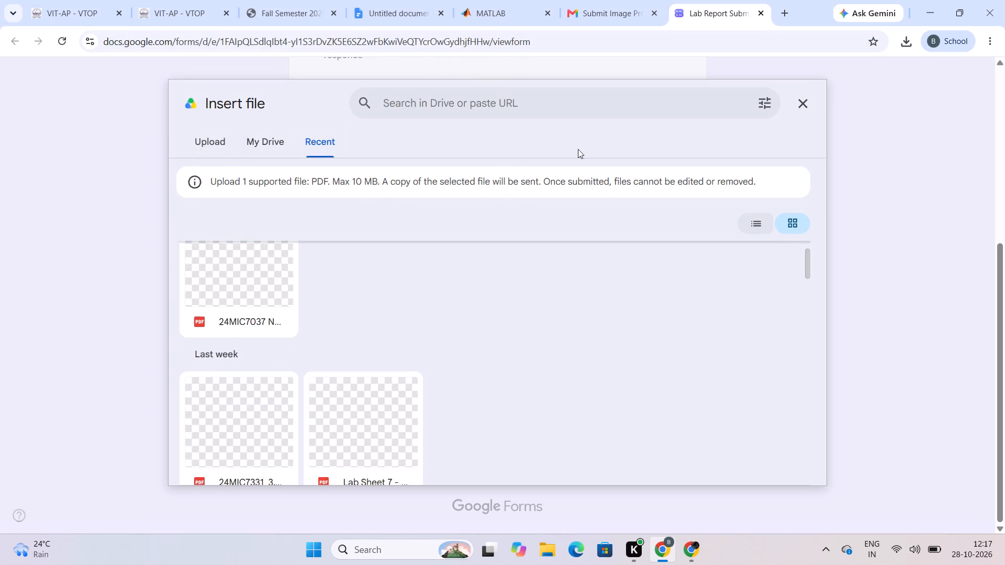
pyautogui.click(794, 102)
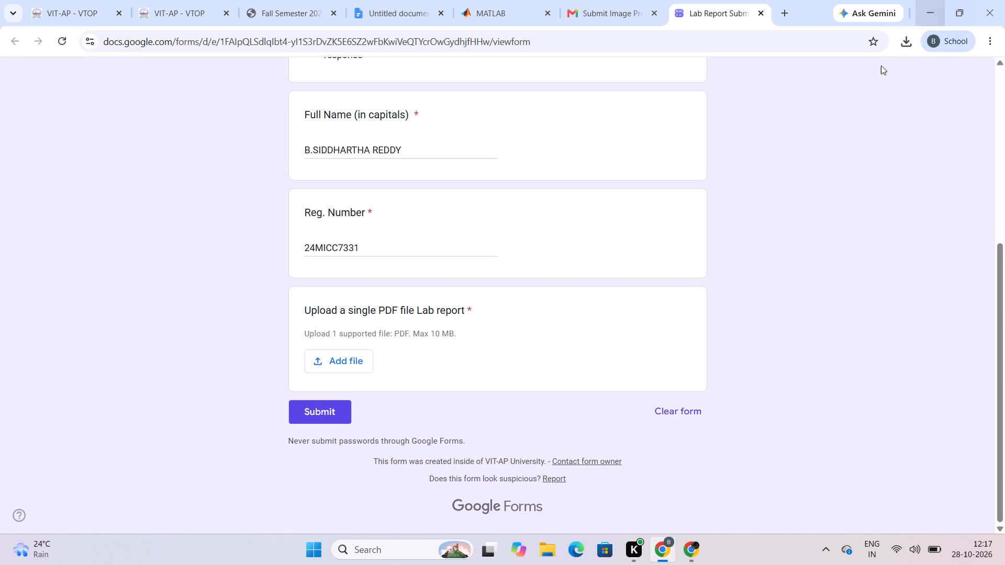
# Switch to File Explorer and copy the DIP_Report Word document from the Downloads folder.
pyautogui.click(548, 547)
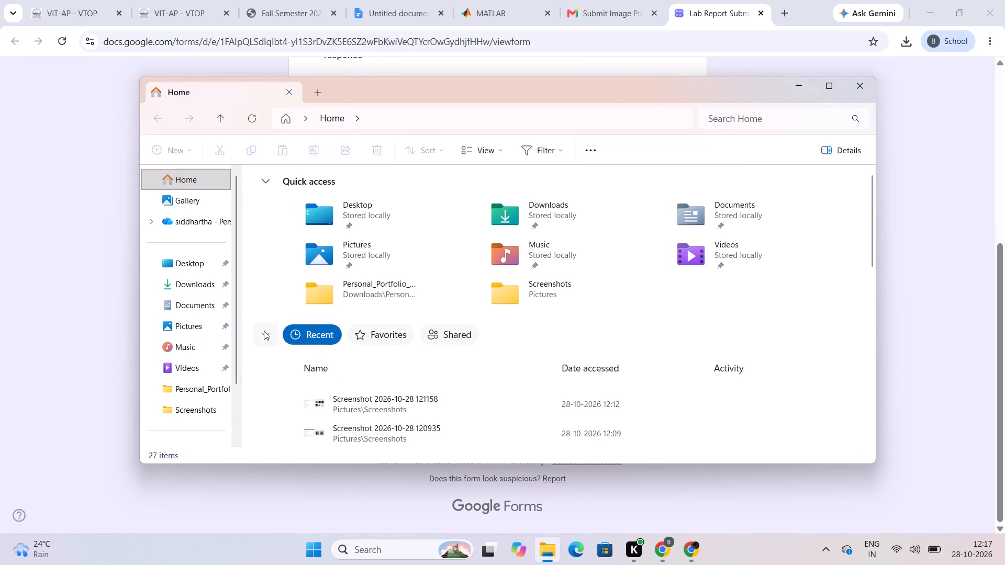
pyautogui.click(199, 304)
pyautogui.click(211, 282)
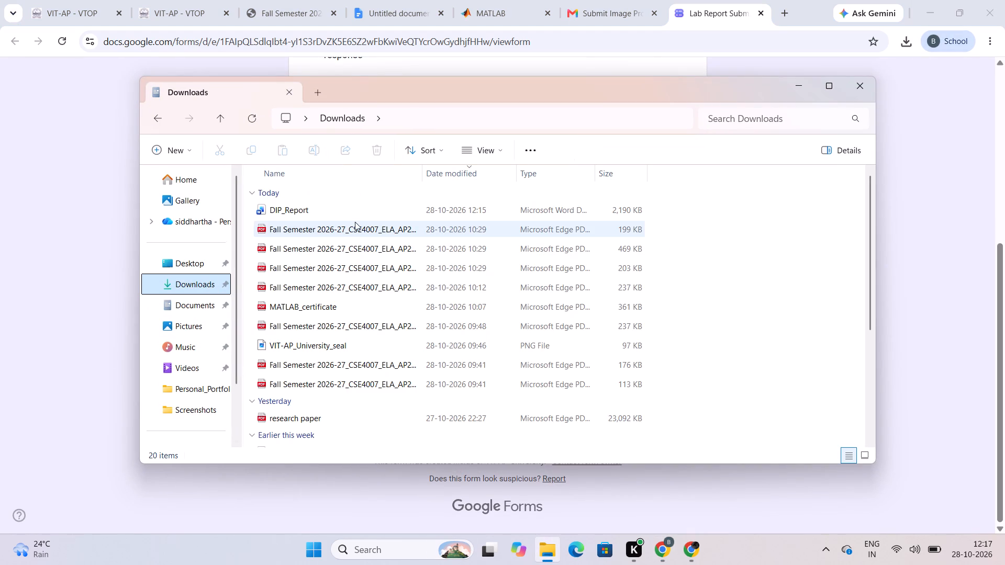
pyautogui.rightClick(362, 216)
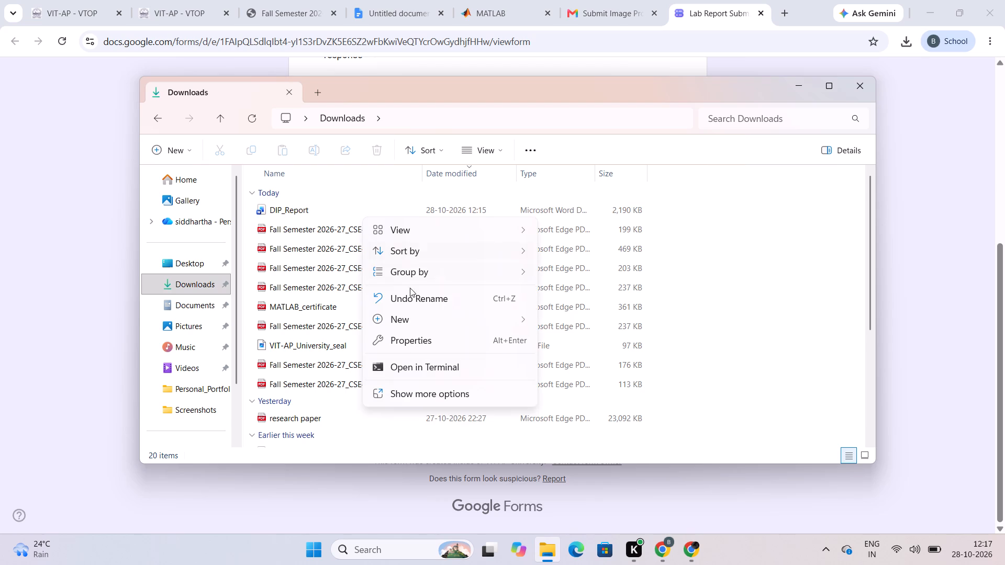
pyautogui.rightClick(321, 212)
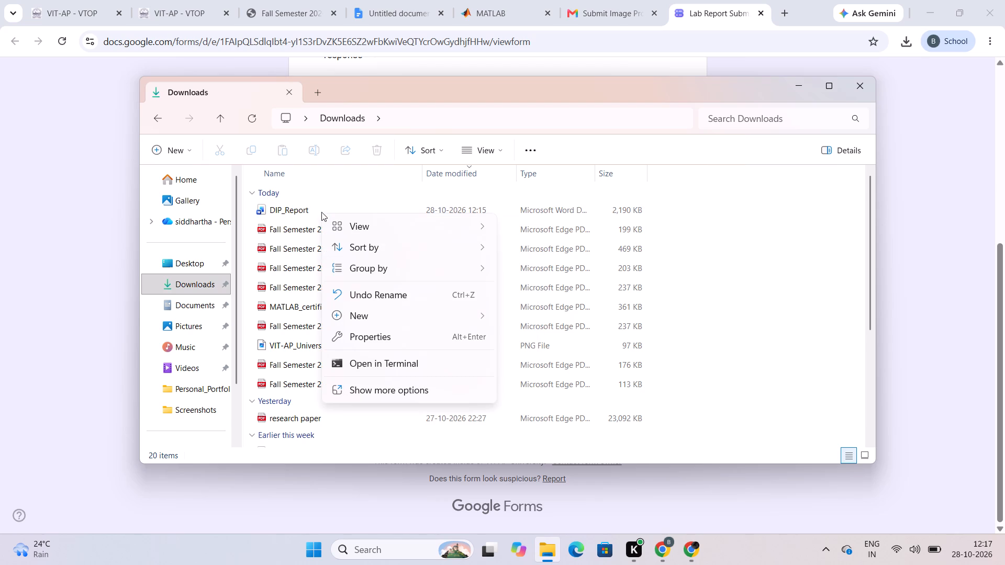
pyautogui.click(311, 215)
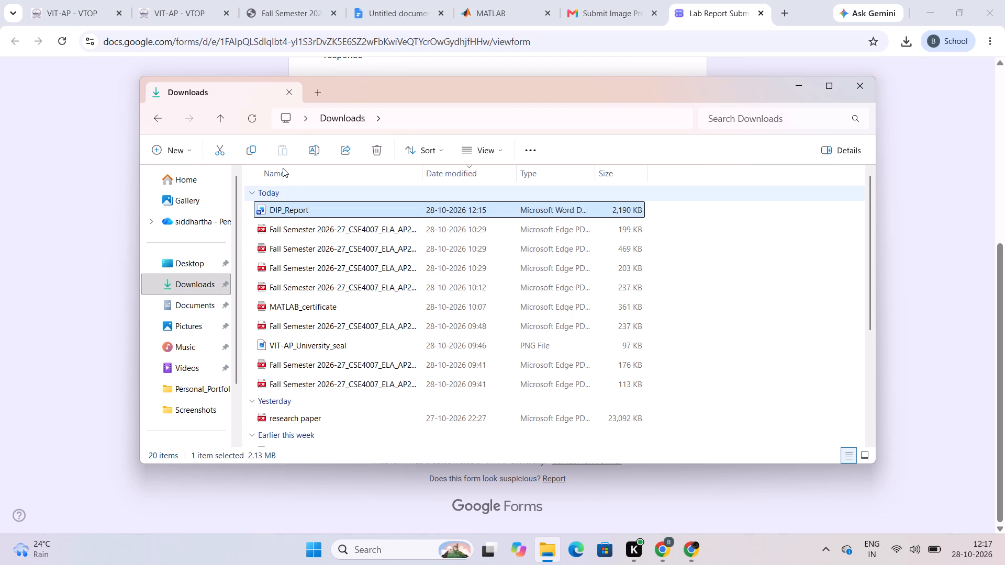
pyautogui.click(249, 154)
# Paste the copied DIP_Report Word document onto the Desktop and close File Explorer.
pyautogui.scroll(-4, 193, 244)
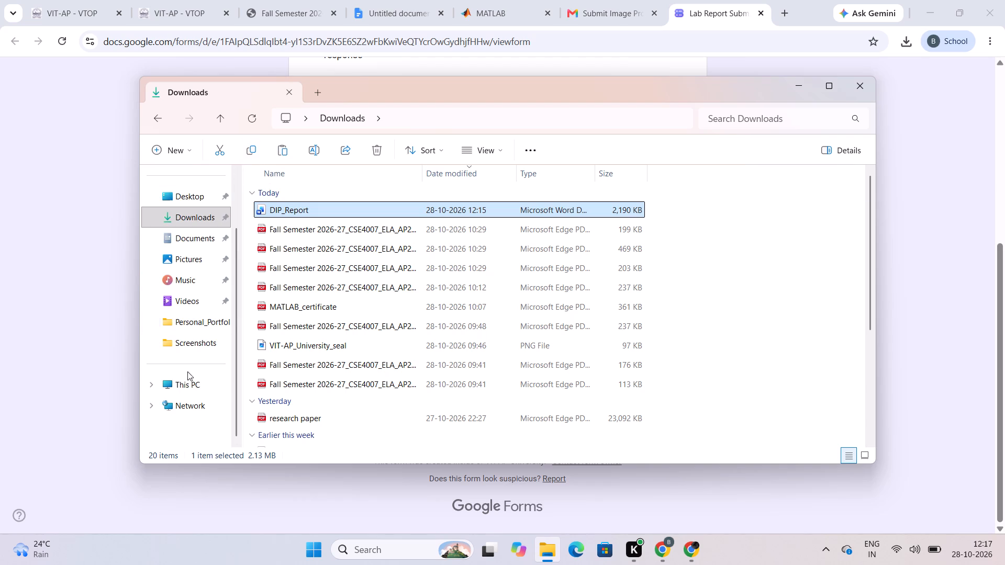
pyautogui.click(192, 393)
pyautogui.doubleClick(336, 214)
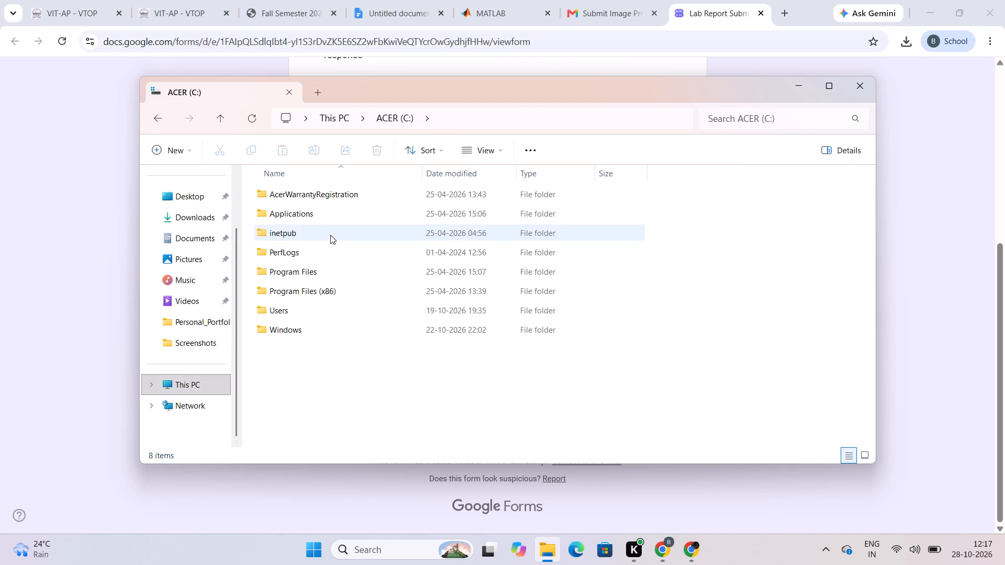
pyautogui.click(181, 402)
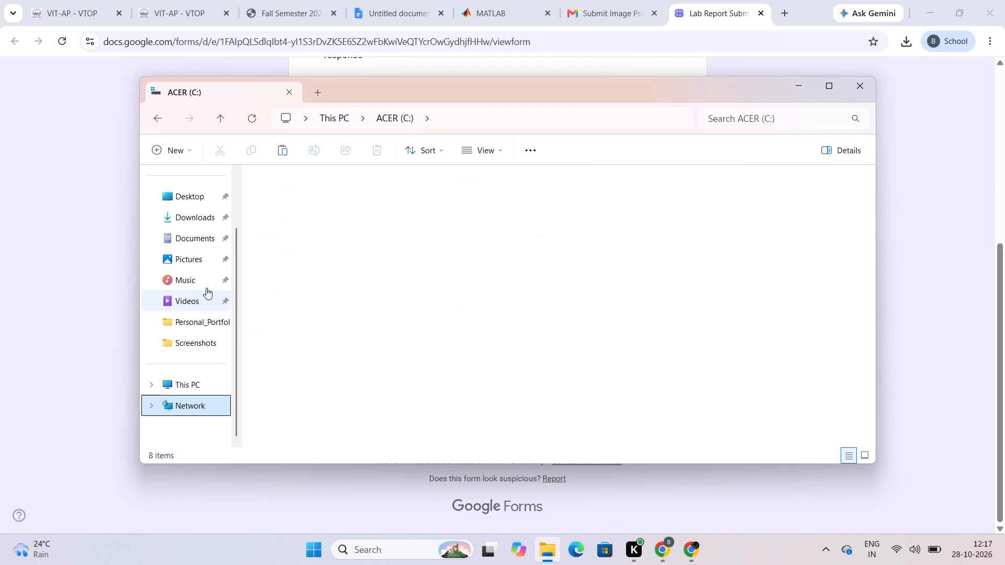
pyautogui.click(208, 244)
pyautogui.click(209, 222)
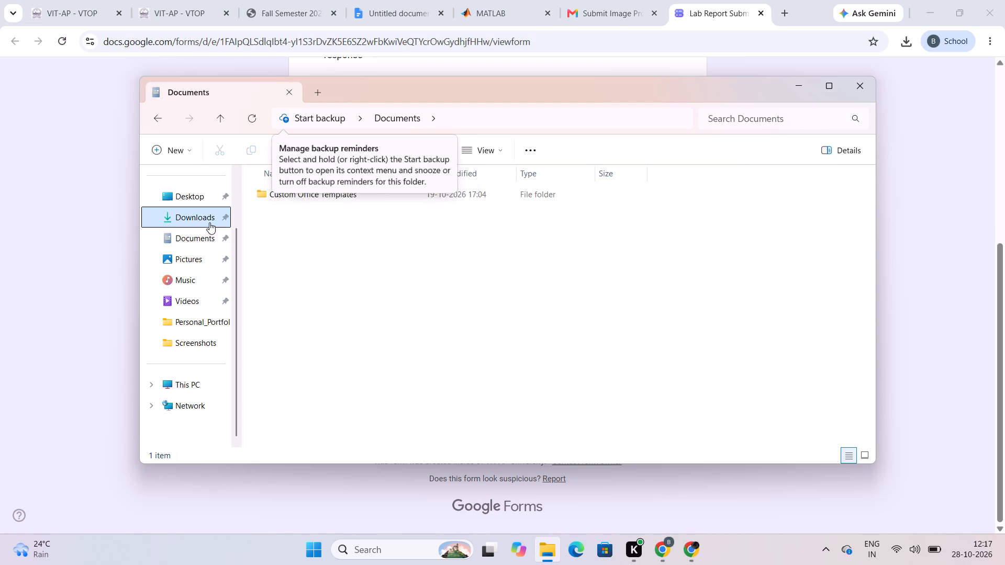
pyautogui.click(210, 196)
pyautogui.scroll(1, 187, 266)
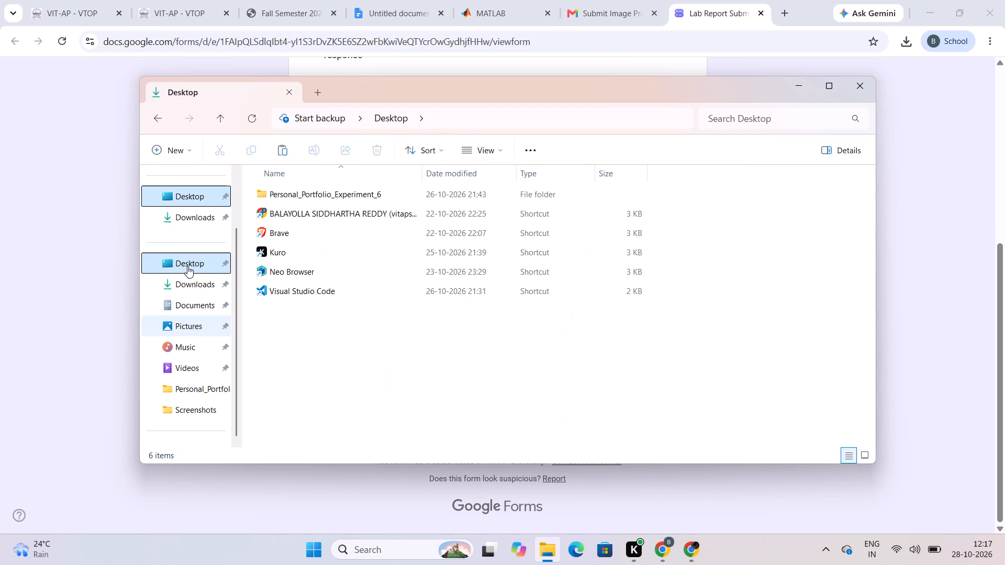
pyautogui.scroll(1, 187, 266)
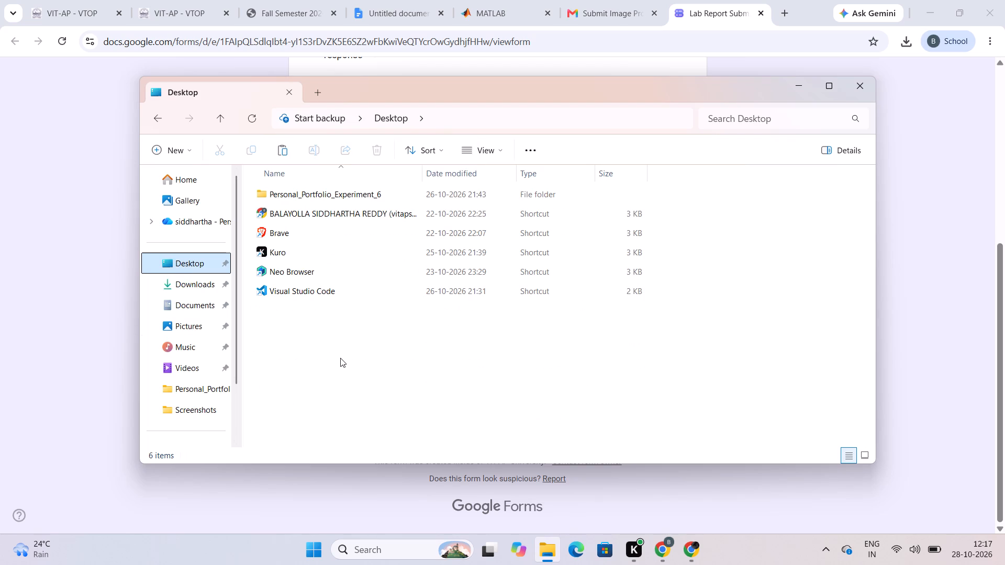
pyautogui.hotkey('ctrl', 'v')
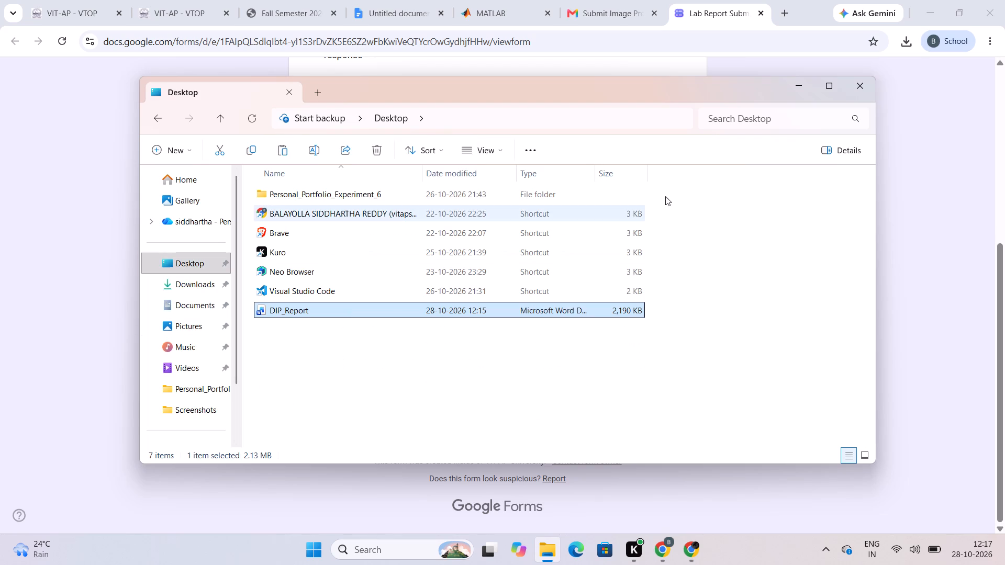
pyautogui.click(852, 97)
pyautogui.click(858, 87)
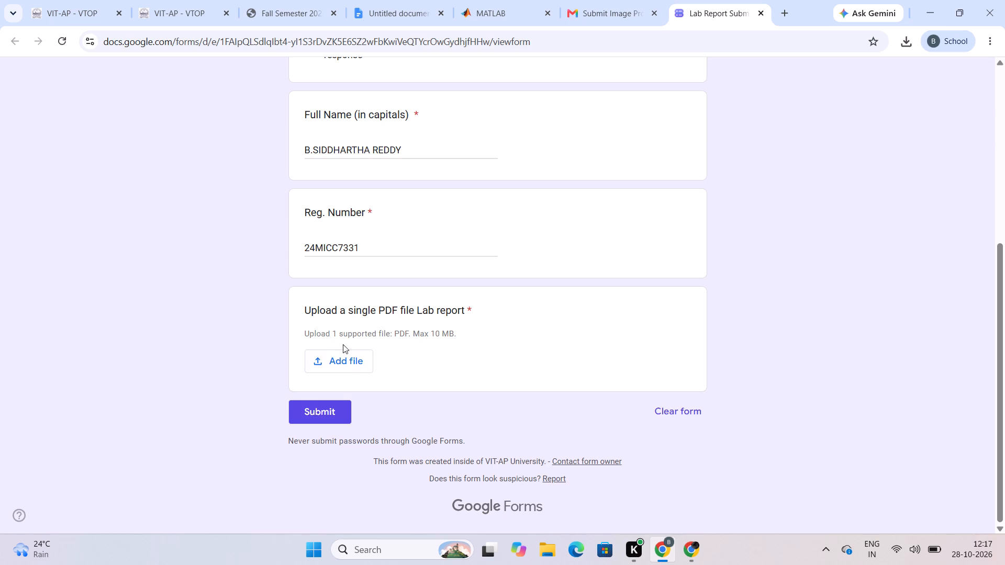
# Reopen the form's file upload from the computer and look through Desktop, Home and Gallery for the lab report.
pyautogui.click(350, 357)
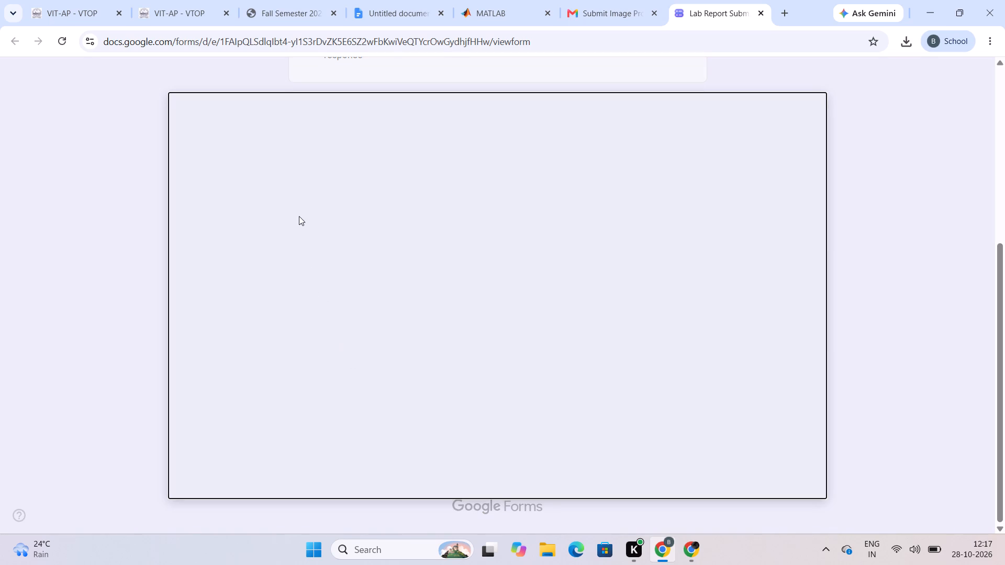
pyautogui.click(269, 160)
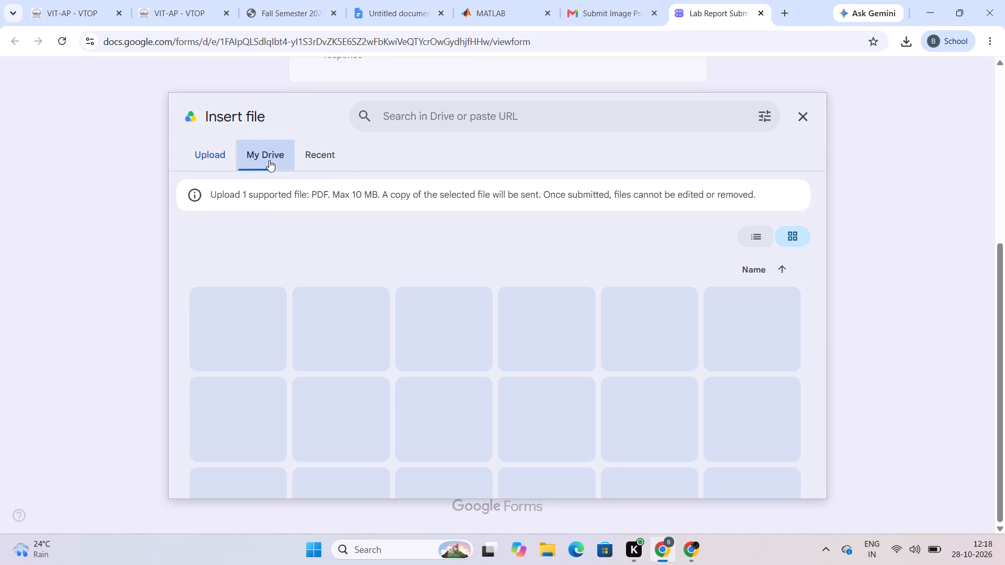
pyautogui.click(216, 154)
pyautogui.click(479, 385)
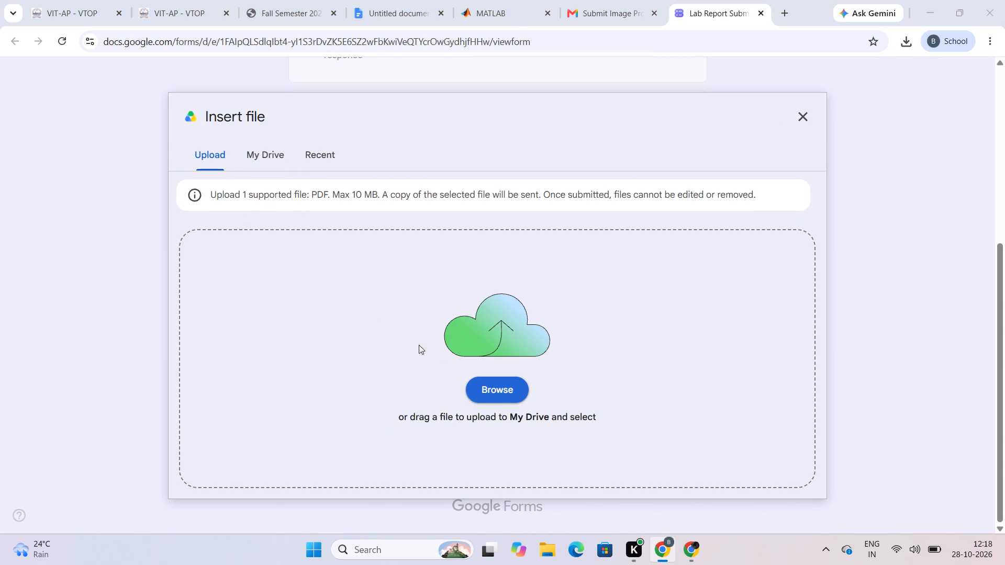
pyautogui.click(44, 161)
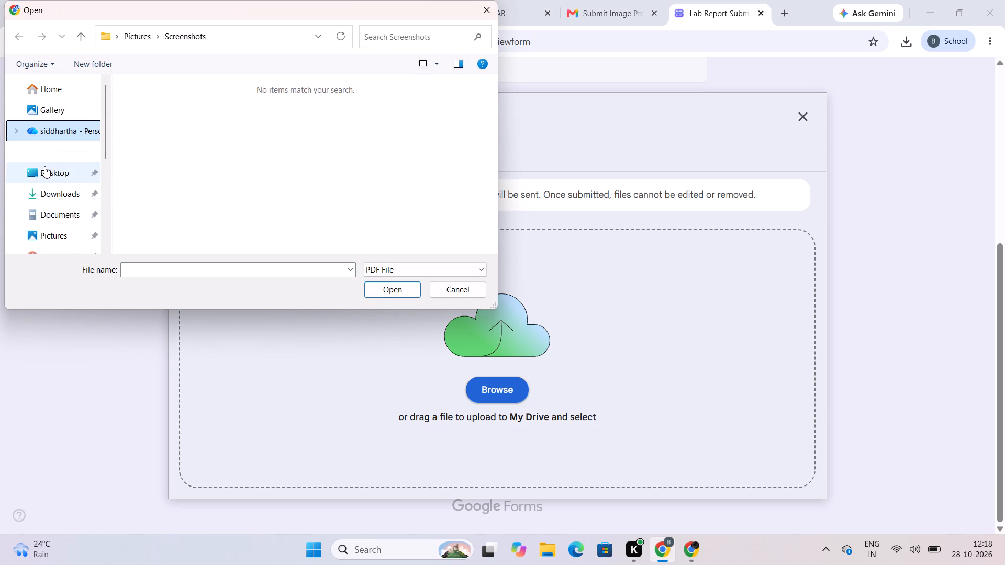
pyautogui.click(44, 166)
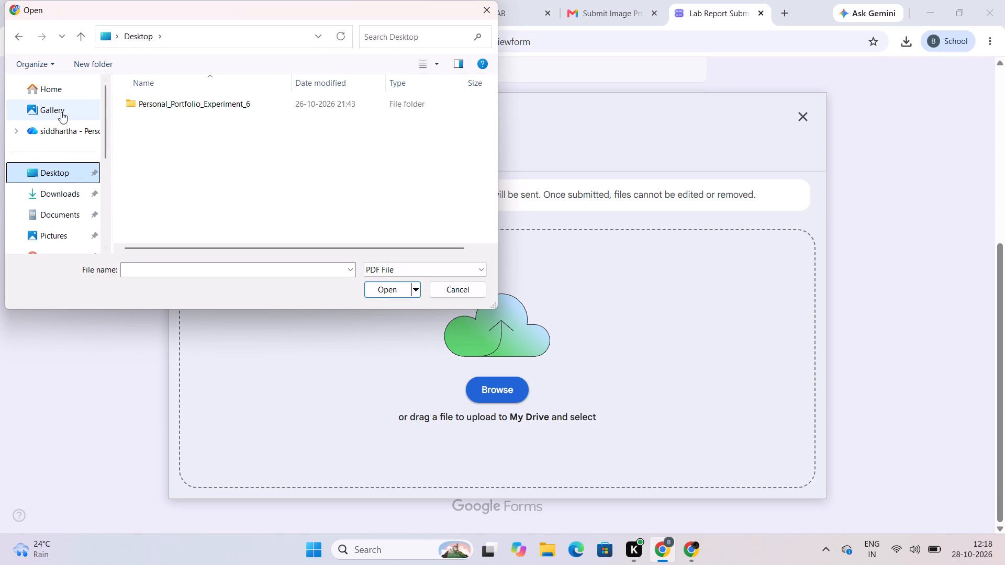
pyautogui.click(61, 112)
pyautogui.click(72, 89)
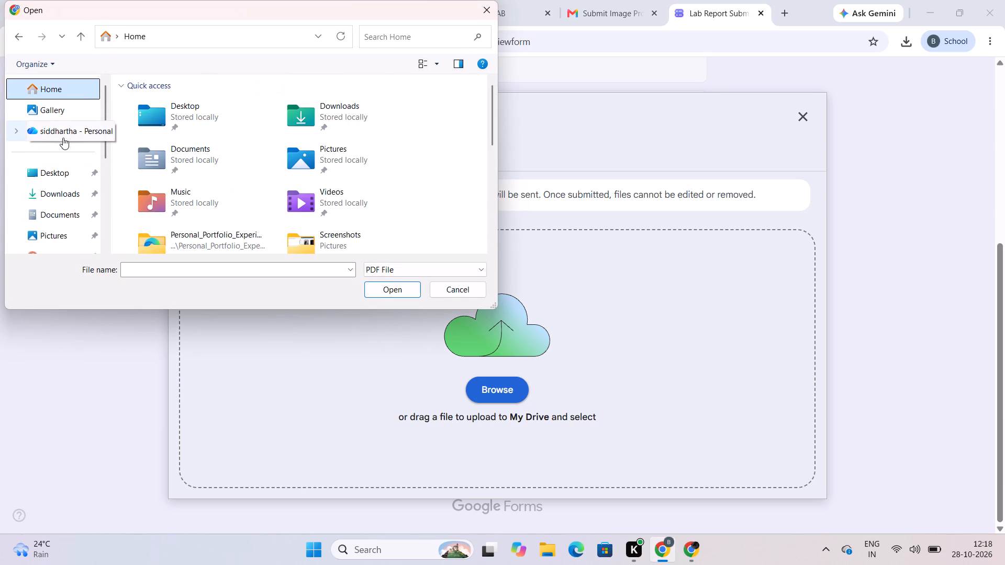
pyautogui.doubleClick(196, 109)
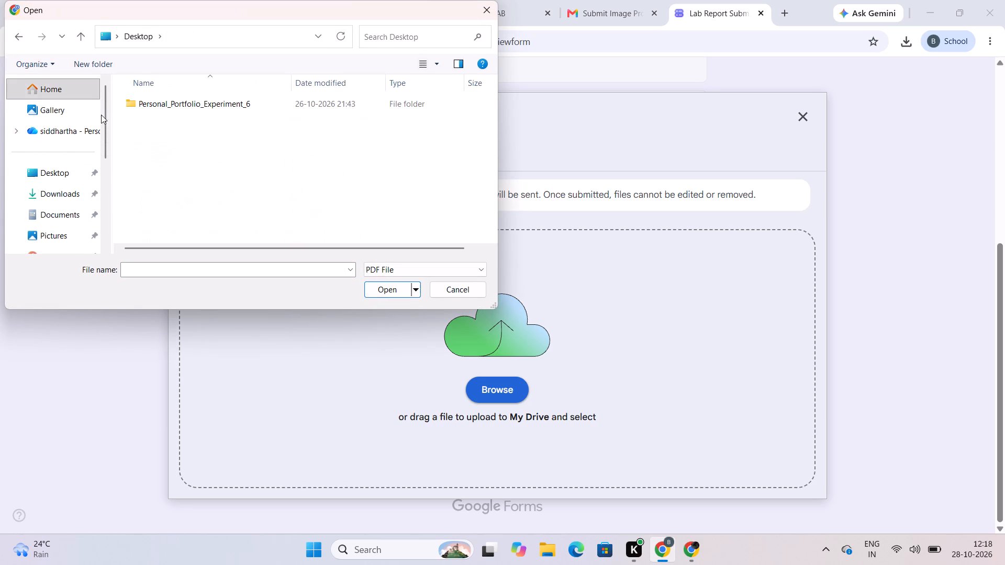
pyautogui.click(46, 111)
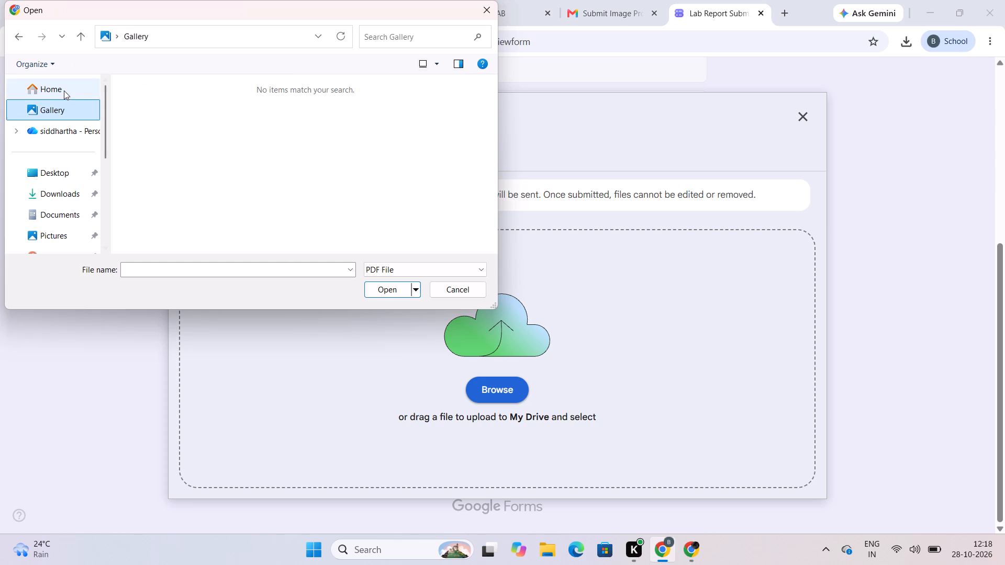
# Look through the PDF files in the Downloads folder for the lab report.
pyautogui.click(64, 91)
pyautogui.doubleClick(368, 116)
pyautogui.scroll(-7, 301, 179)
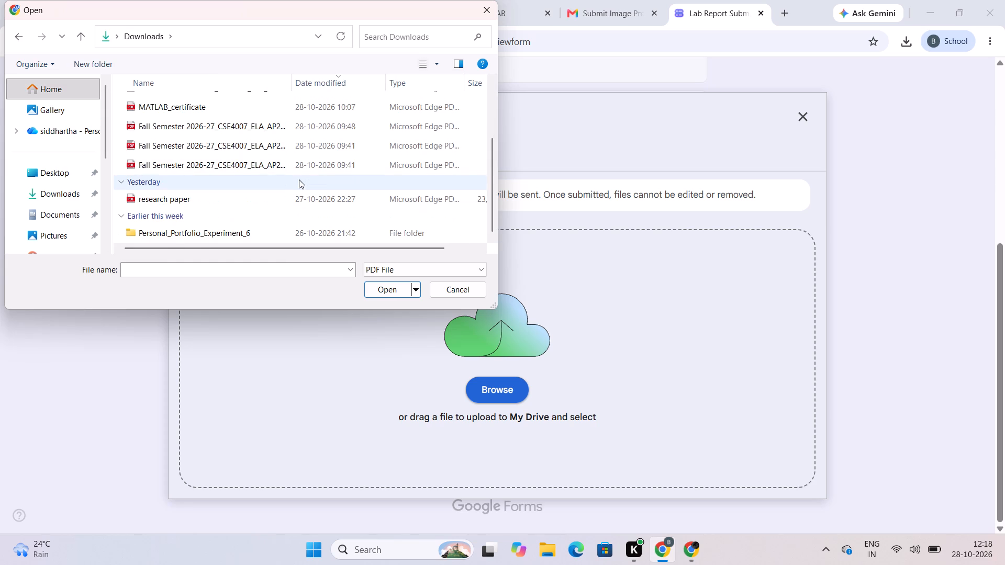
pyautogui.scroll(-3, 299, 179)
pyautogui.scroll(4, 299, 179)
pyautogui.scroll(-5, 299, 179)
pyautogui.scroll(5, 298, 179)
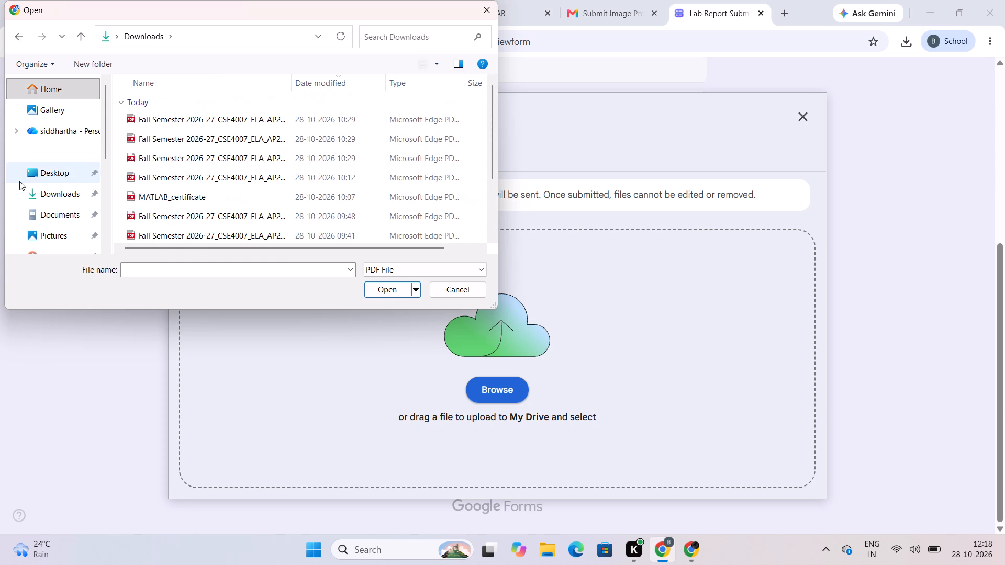
pyautogui.scroll(-5, 109, 181)
pyautogui.scroll(-2, 279, 157)
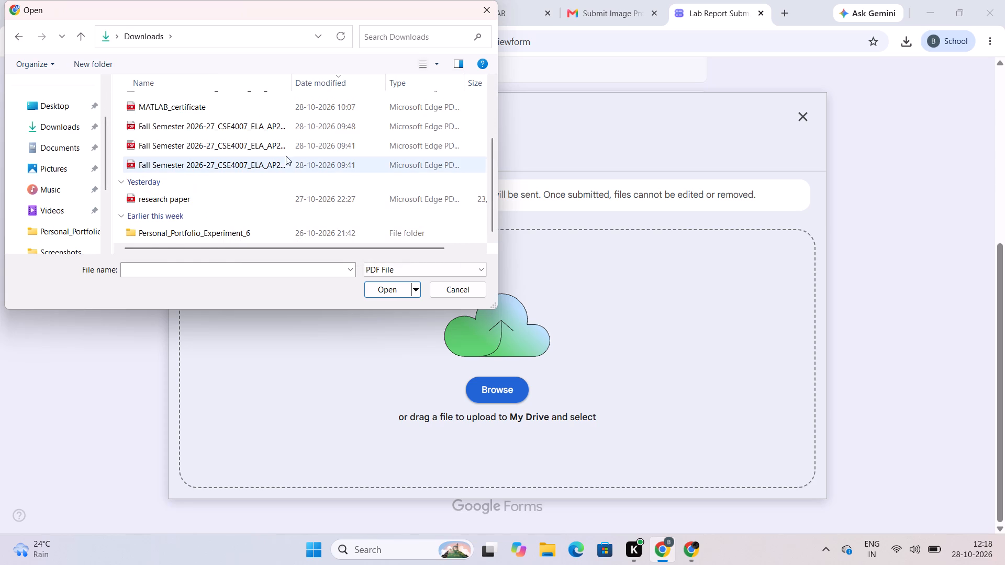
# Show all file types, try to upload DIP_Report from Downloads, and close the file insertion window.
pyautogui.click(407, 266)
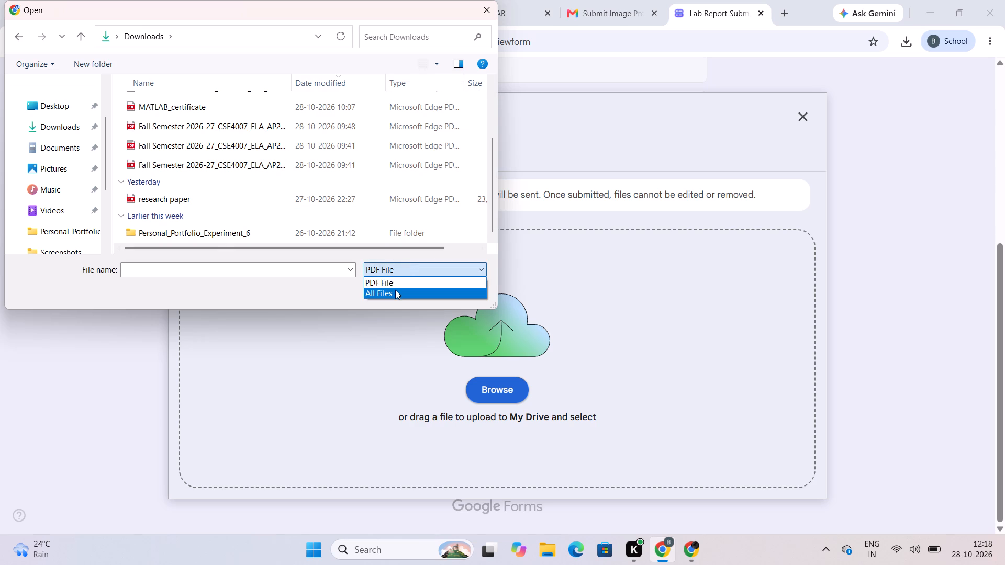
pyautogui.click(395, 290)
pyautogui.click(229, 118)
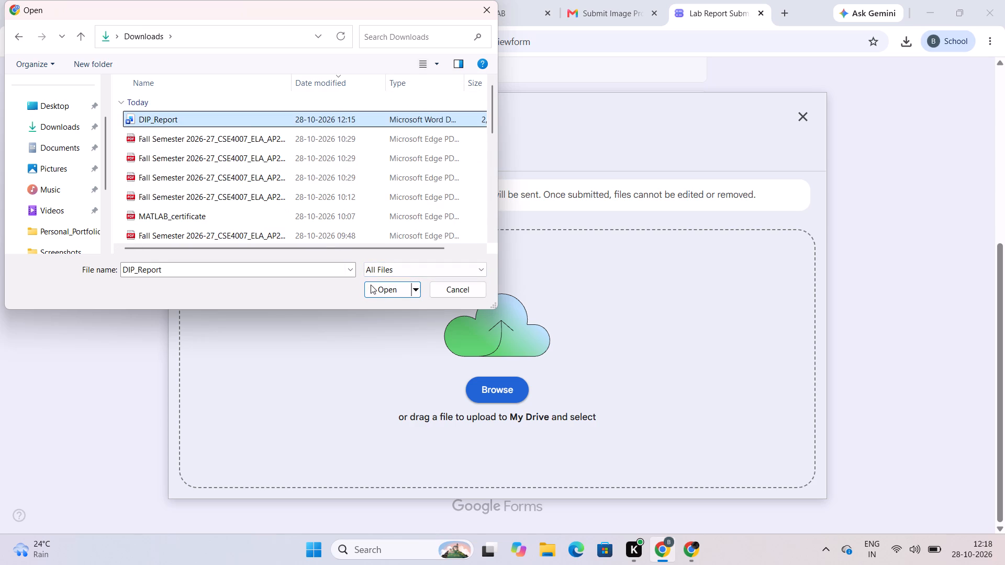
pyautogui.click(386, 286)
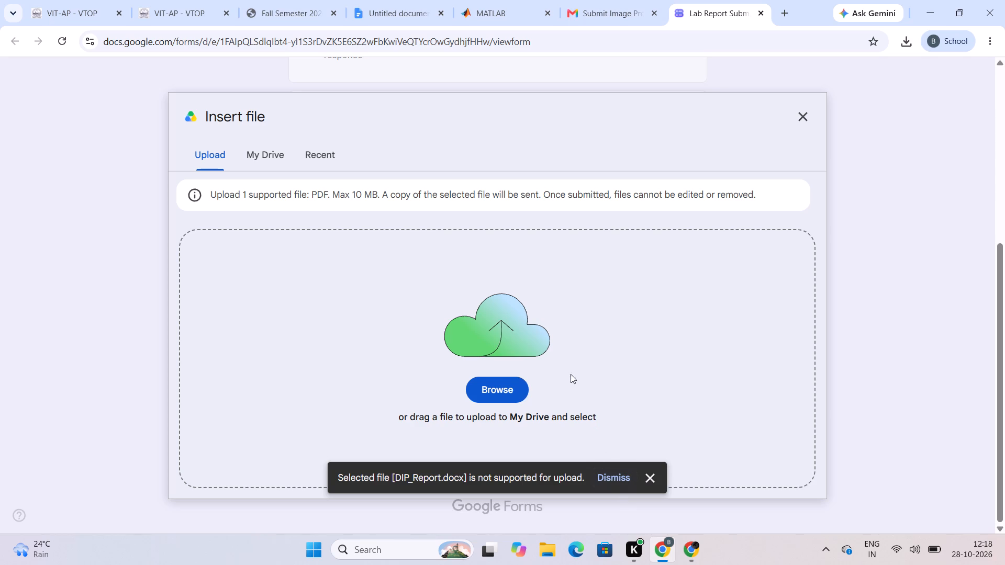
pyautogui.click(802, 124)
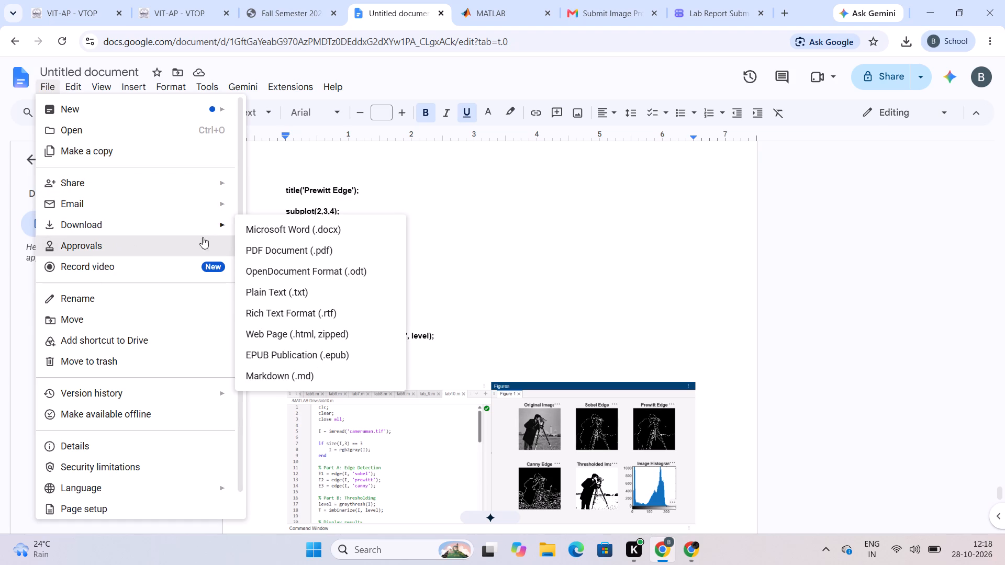
pyautogui.click(258, 258)
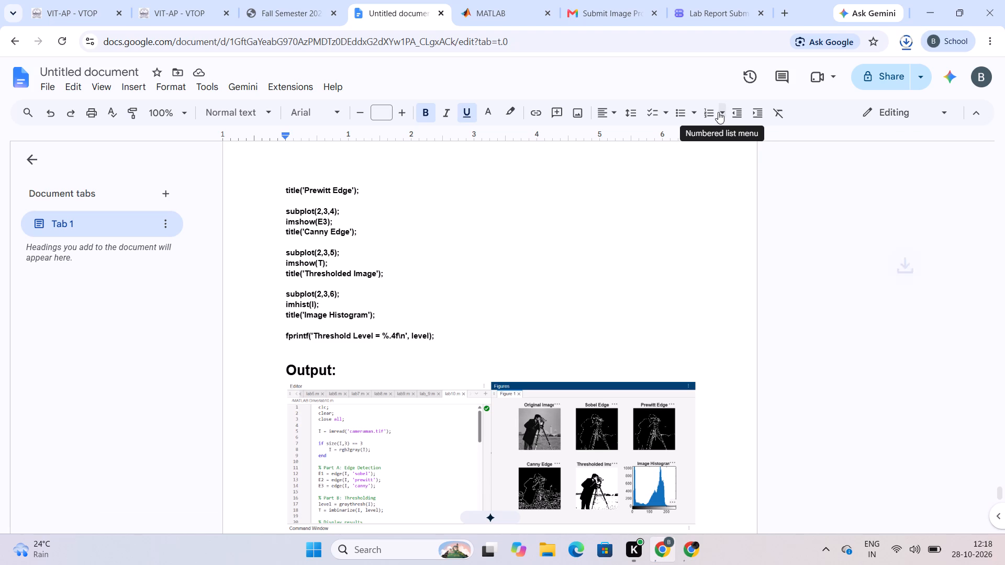
# Switch to the Downloads folder in File Explorer and delete all of today's files except the Untitled document PDF.
pyautogui.click(541, 550)
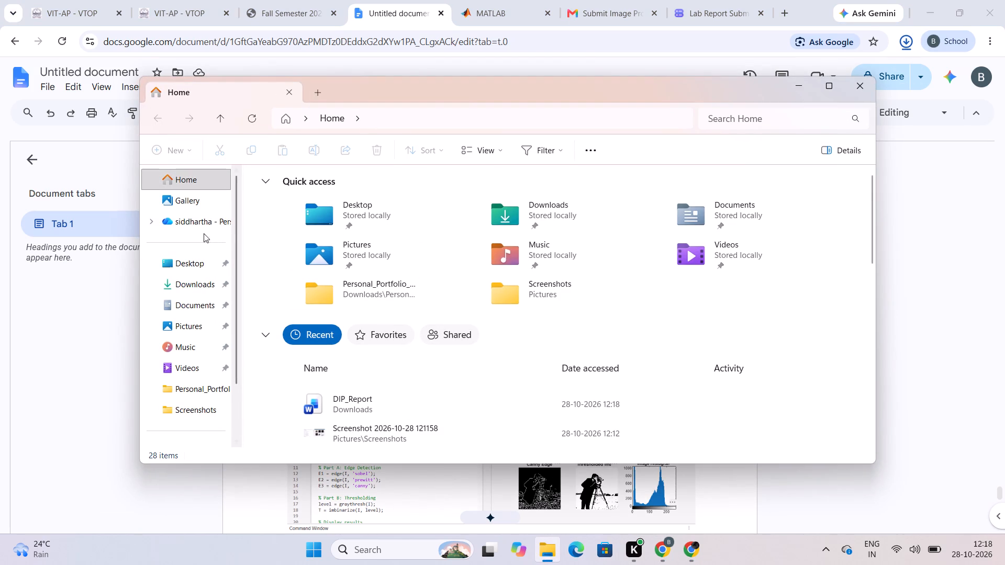
pyautogui.click(202, 303)
pyautogui.click(217, 286)
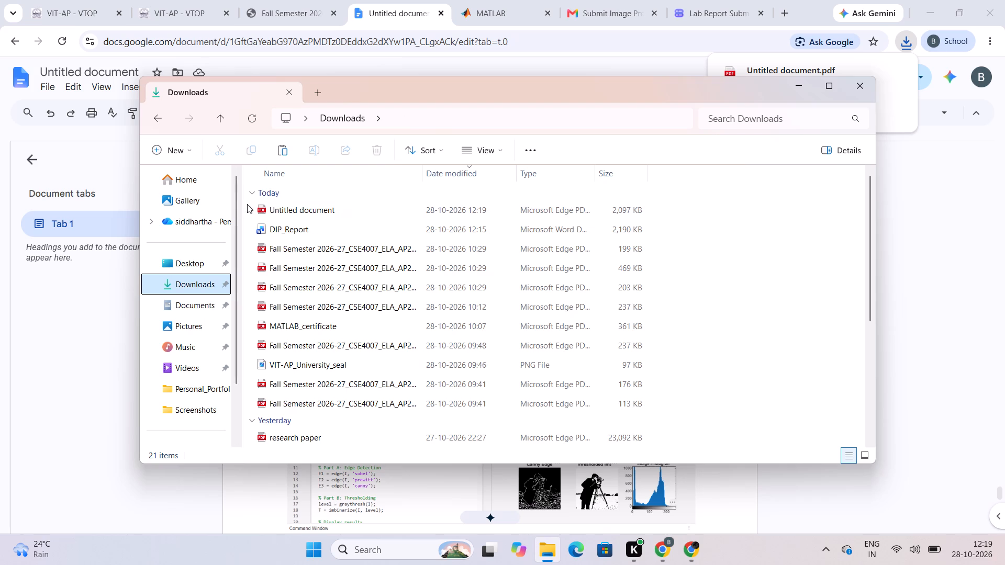
pyautogui.click(248, 205)
pyautogui.moveTo(248, 227); pyautogui.dragTo(366, 340)
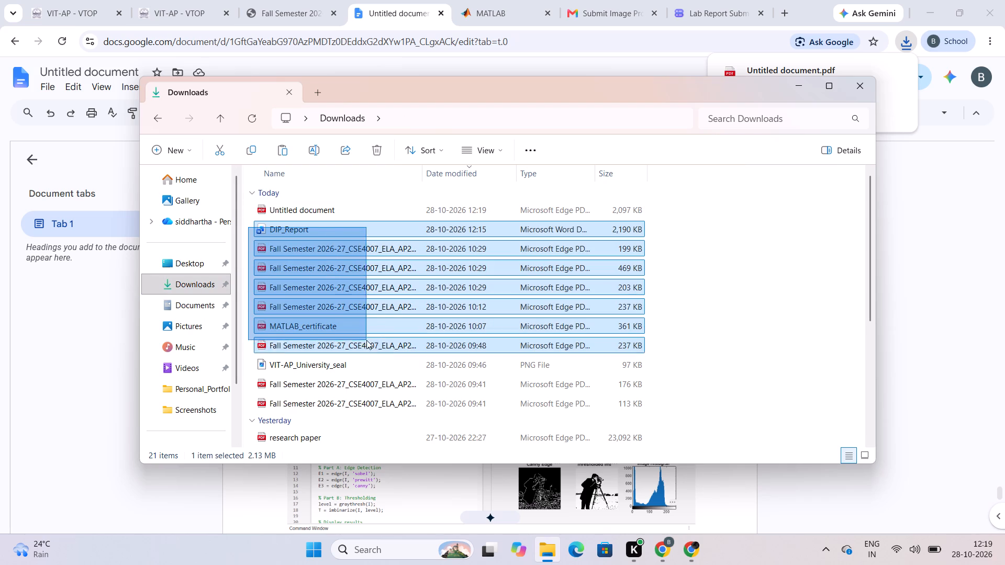
pyautogui.moveTo(366, 340); pyautogui.dragTo(438, 388)
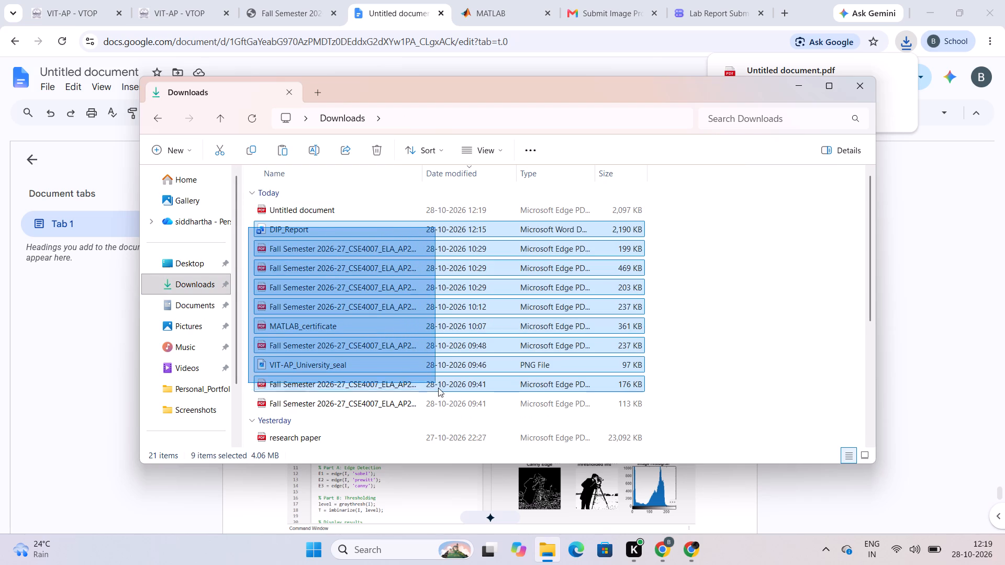
pyautogui.moveTo(438, 388); pyautogui.dragTo(449, 404)
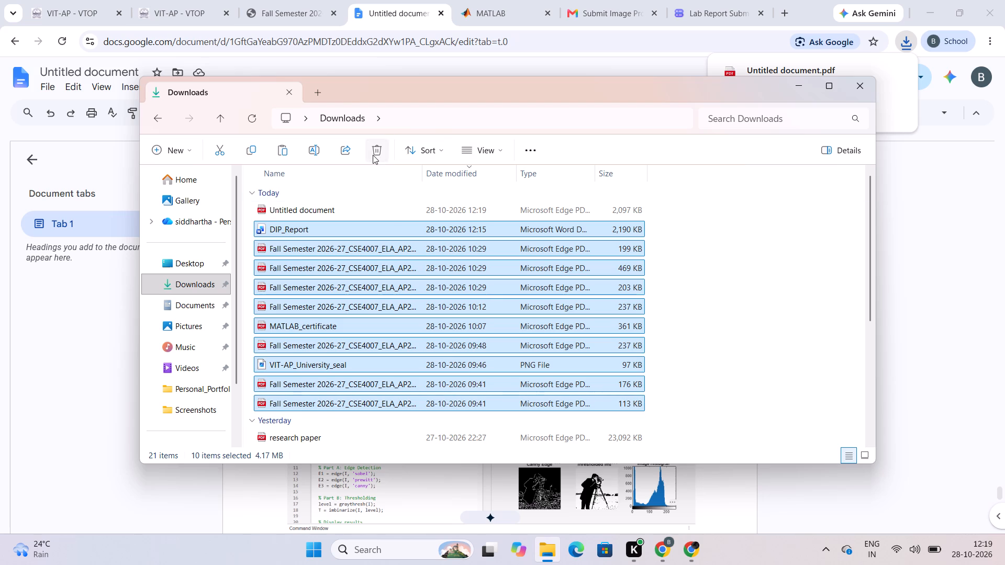
pyautogui.click(373, 155)
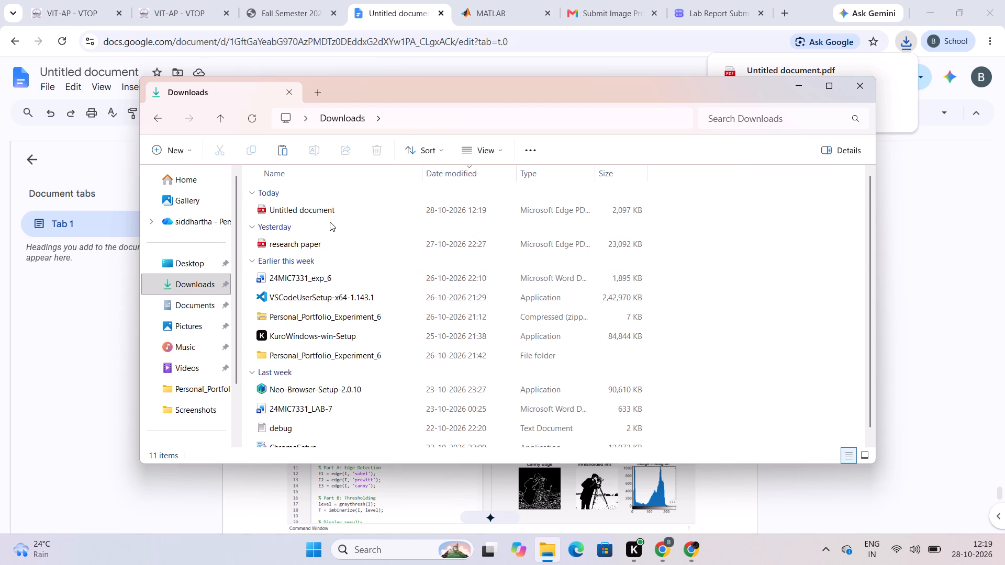
# Rename the Untitled document PDF in the Downloads folder as DIP_Report.
pyautogui.rightClick(354, 207)
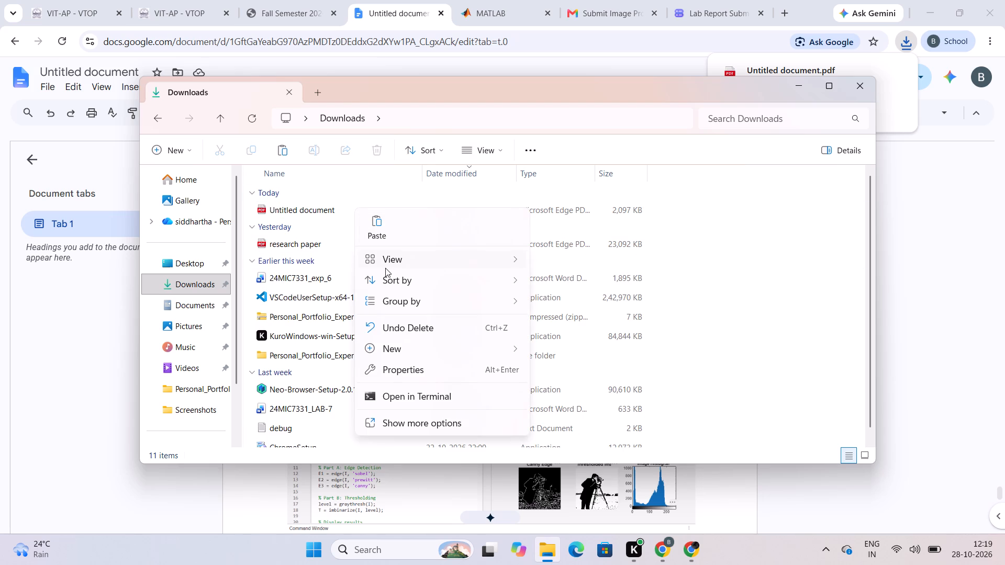
pyautogui.click(336, 209)
pyautogui.click(320, 150)
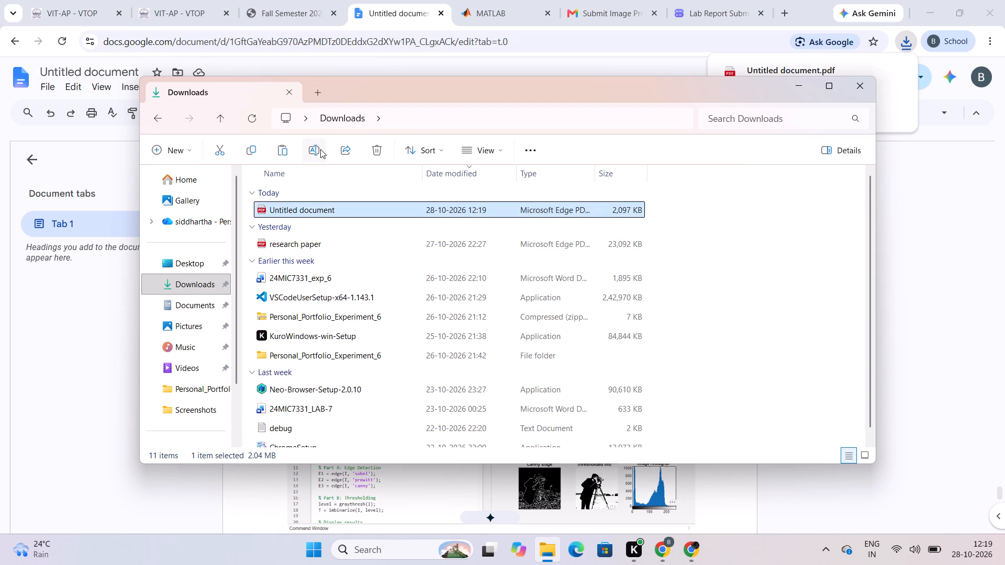
pyautogui.press('BackSpace')
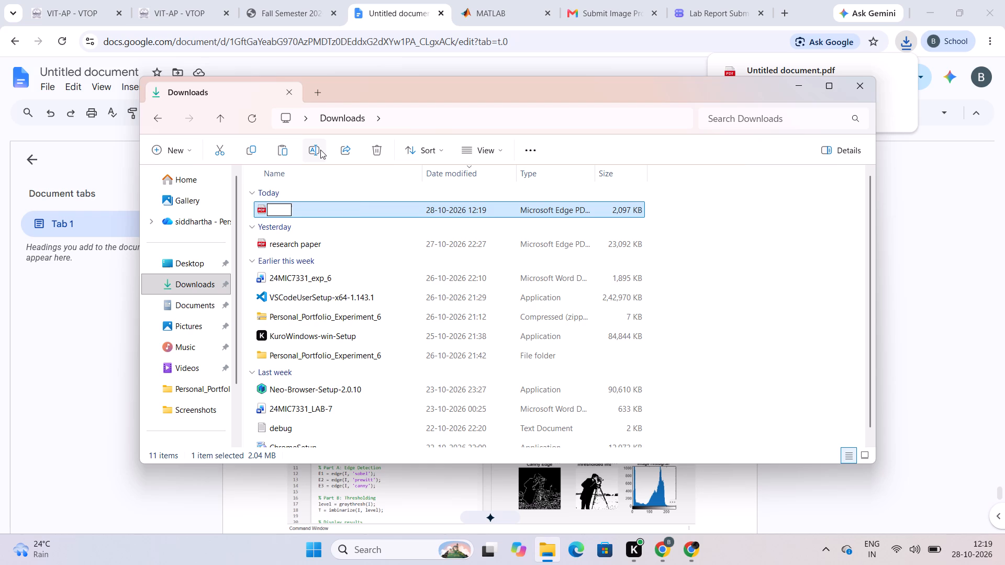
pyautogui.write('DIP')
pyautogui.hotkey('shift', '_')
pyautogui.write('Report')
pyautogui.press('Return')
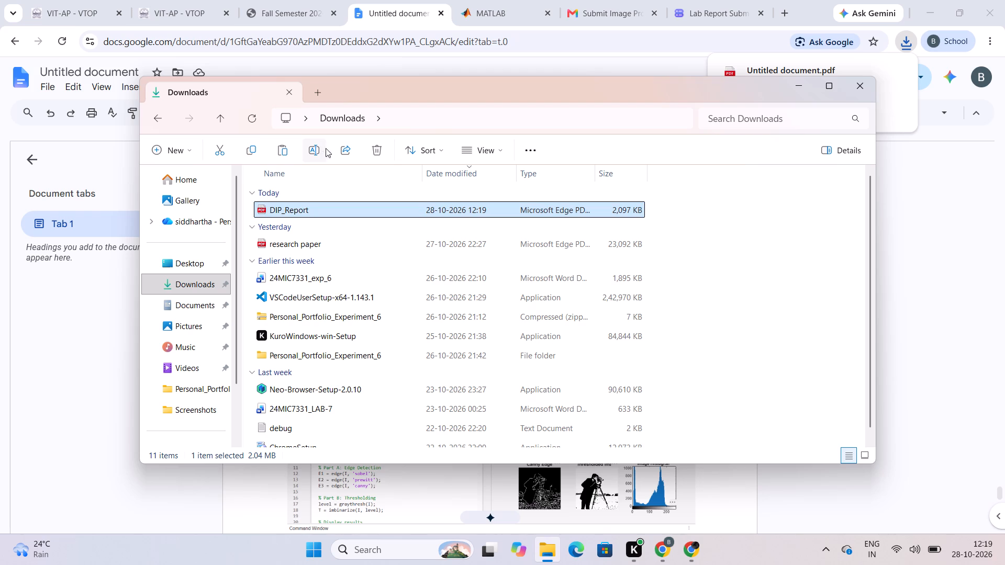
# Open DIP_Report and look through all pages of the lab report, closing the PDF viewer and the Downloads window when finished.
pyautogui.doubleClick(308, 210)
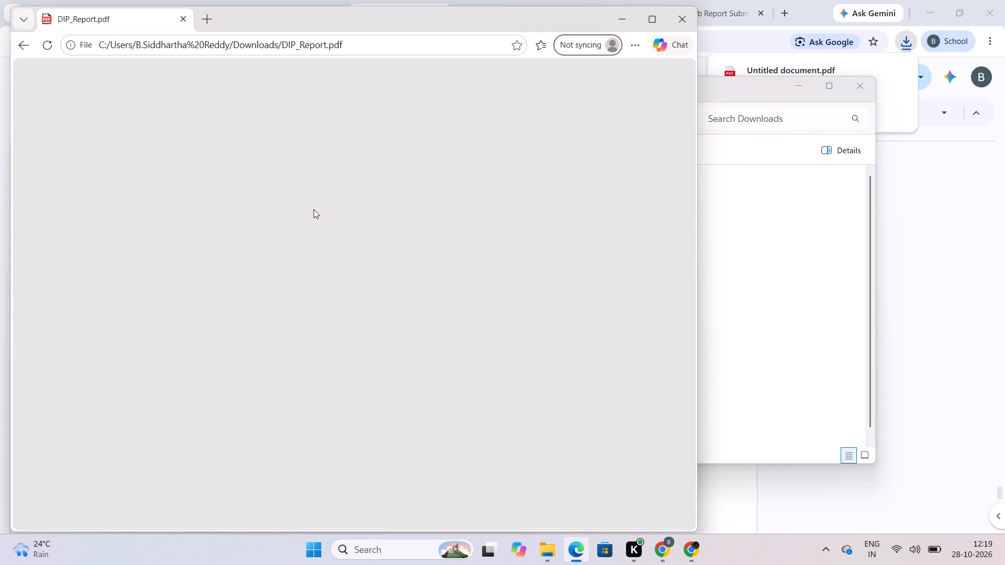
pyautogui.scroll(-11, 344, 195)
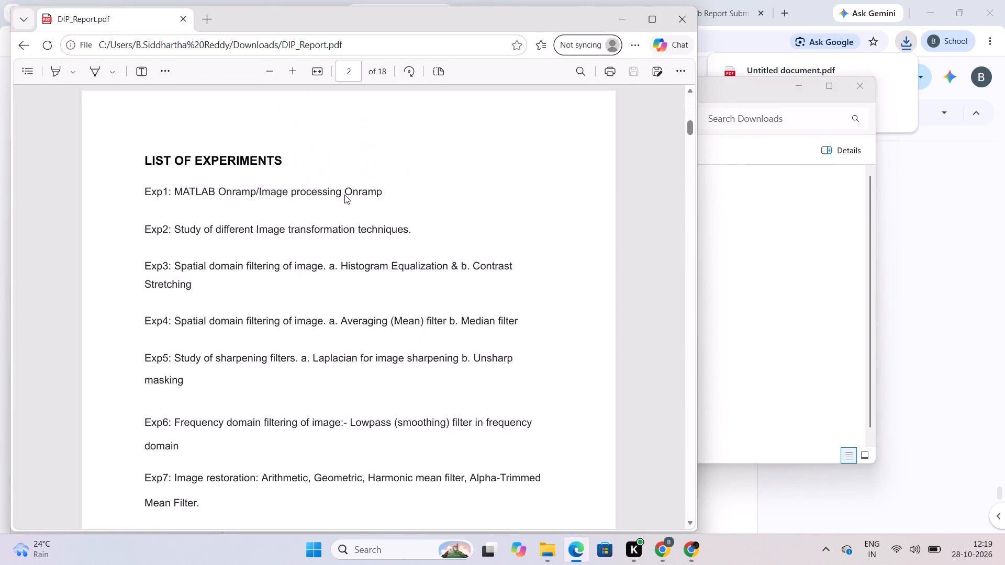
pyautogui.scroll(-12, 344, 195)
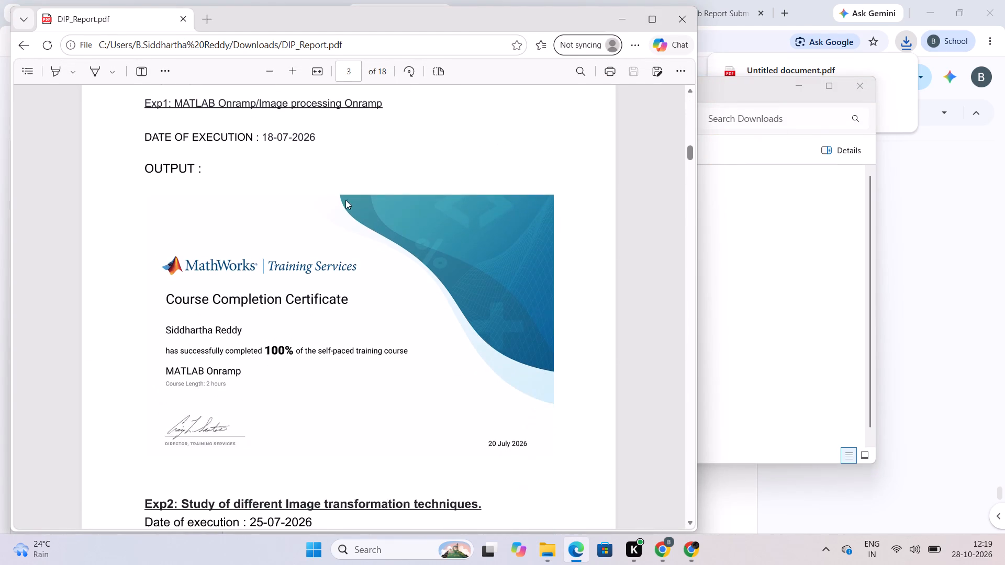
pyautogui.scroll(-3, 345, 200)
pyautogui.scroll(-20, 345, 200)
pyautogui.scroll(-4, 345, 200)
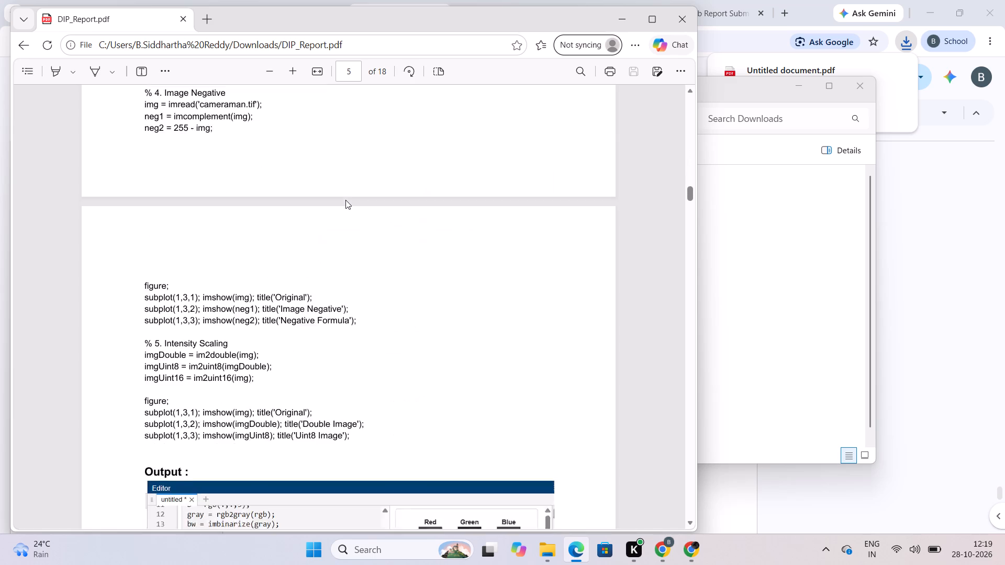
pyautogui.scroll(-20, 345, 200)
pyautogui.scroll(-20, 345, 200)
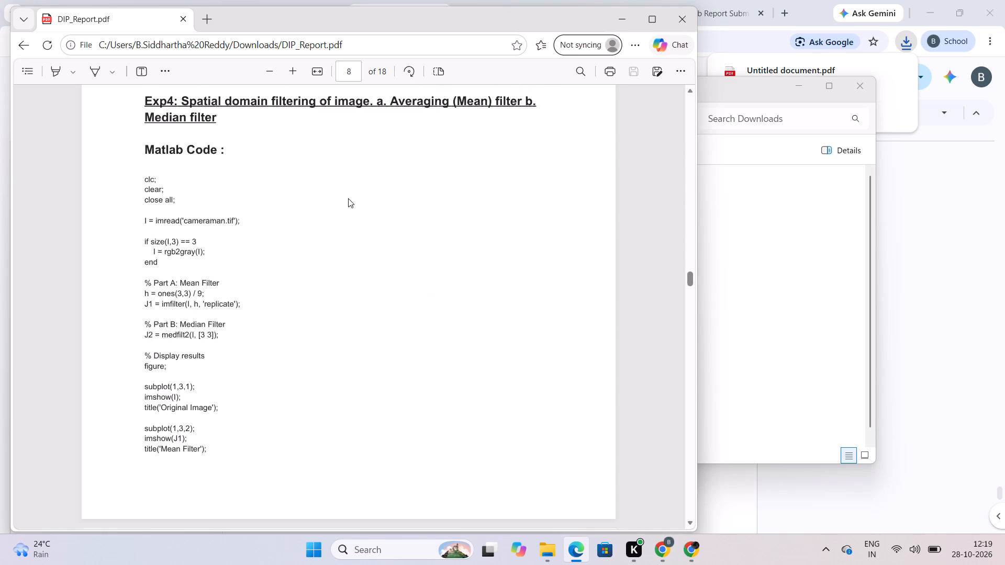
pyautogui.scroll(-20, 348, 198)
pyautogui.scroll(-20, 348, 198)
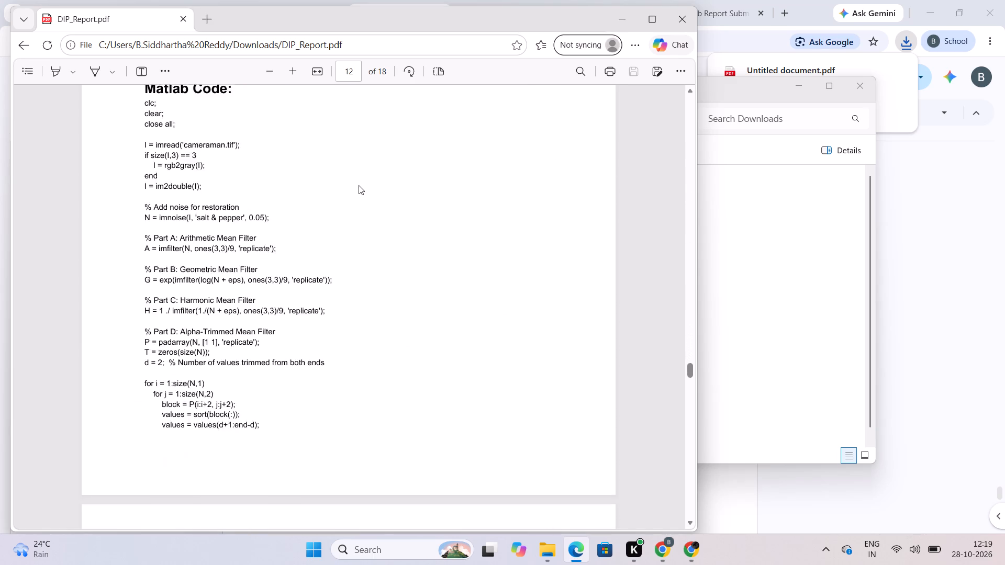
pyautogui.scroll(-20, 359, 185)
pyautogui.scroll(-20, 359, 185)
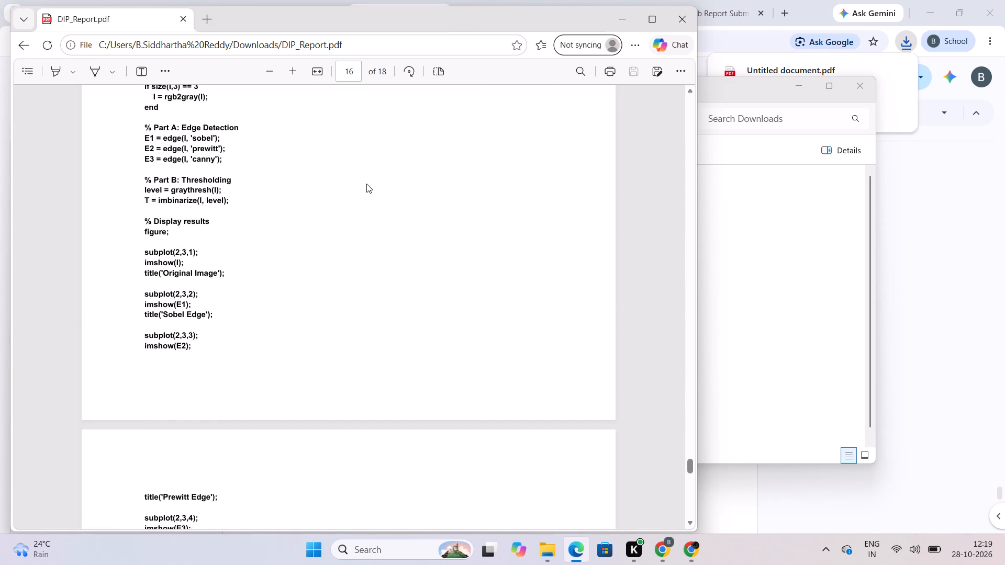
pyautogui.scroll(-20, 366, 184)
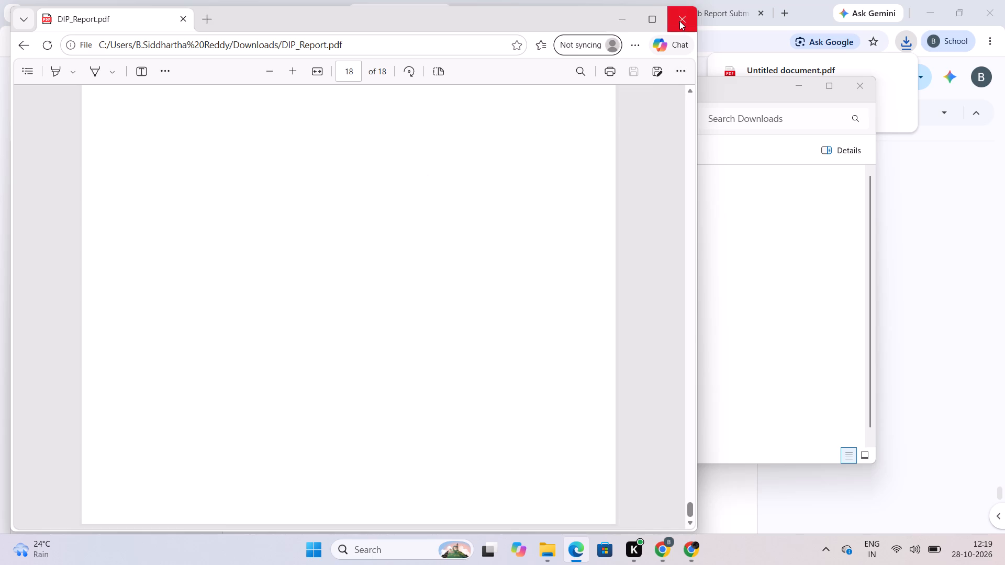
pyautogui.click(679, 21)
pyautogui.click(679, 24)
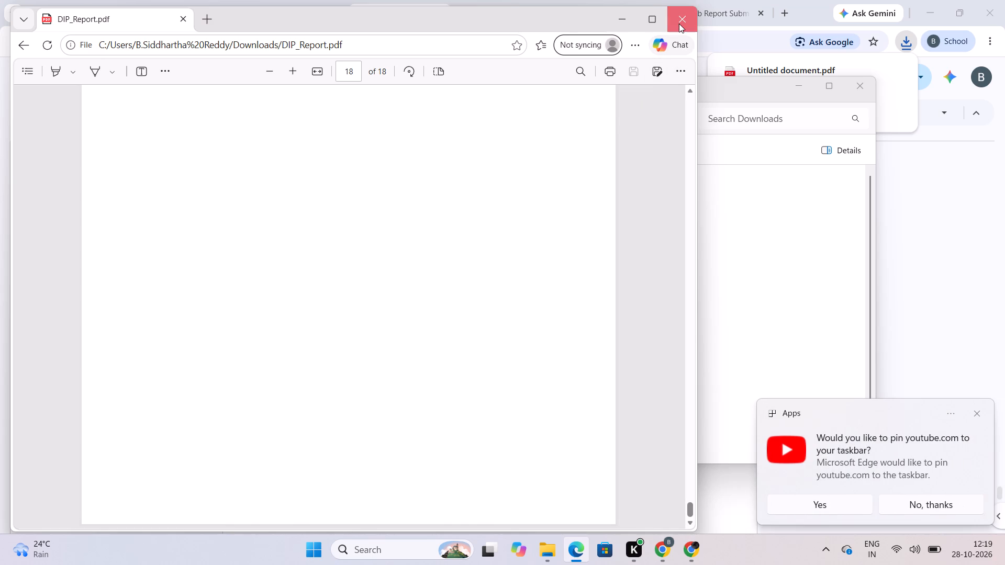
pyautogui.click(980, 412)
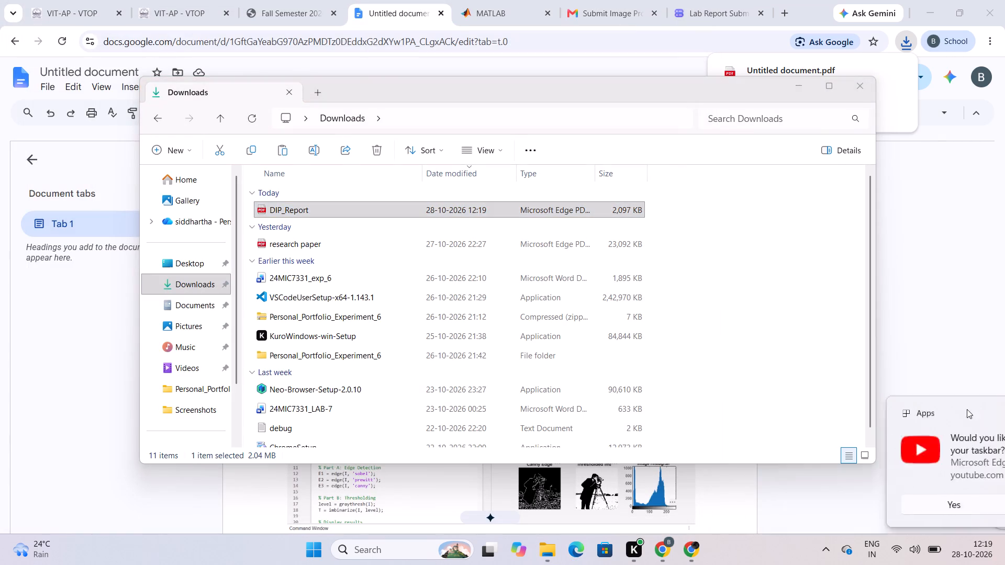
pyautogui.click(857, 92)
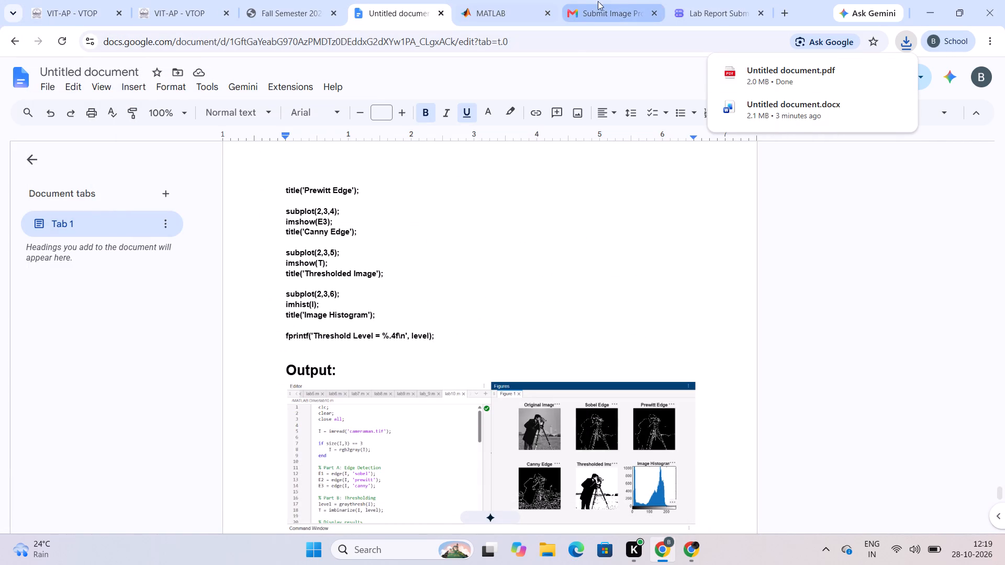
# Switch to the Lab Report Submission form in Chrome and upload DIP_Report from Downloads as the single PDF lab report.
pyautogui.click(573, 4)
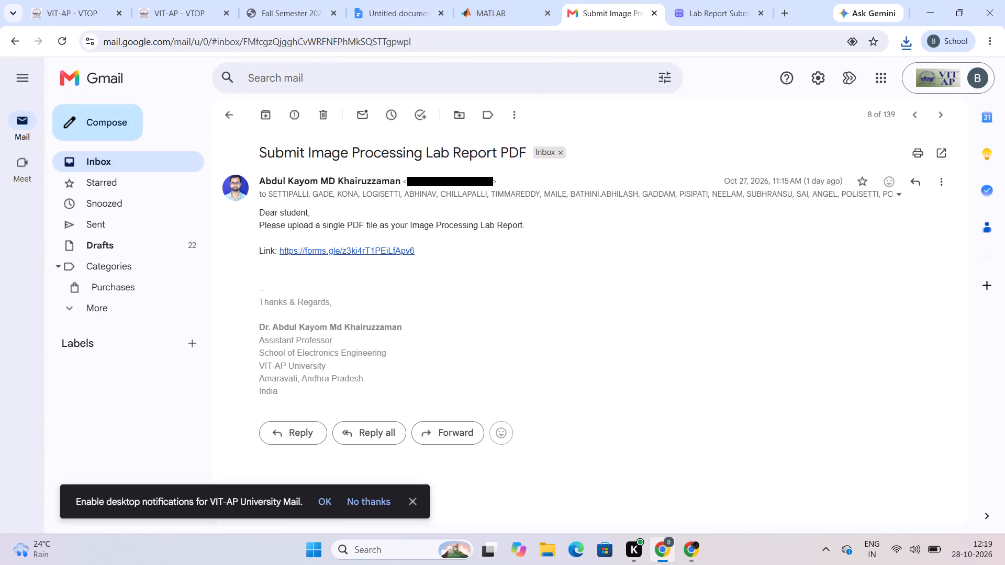
pyautogui.click(712, 6)
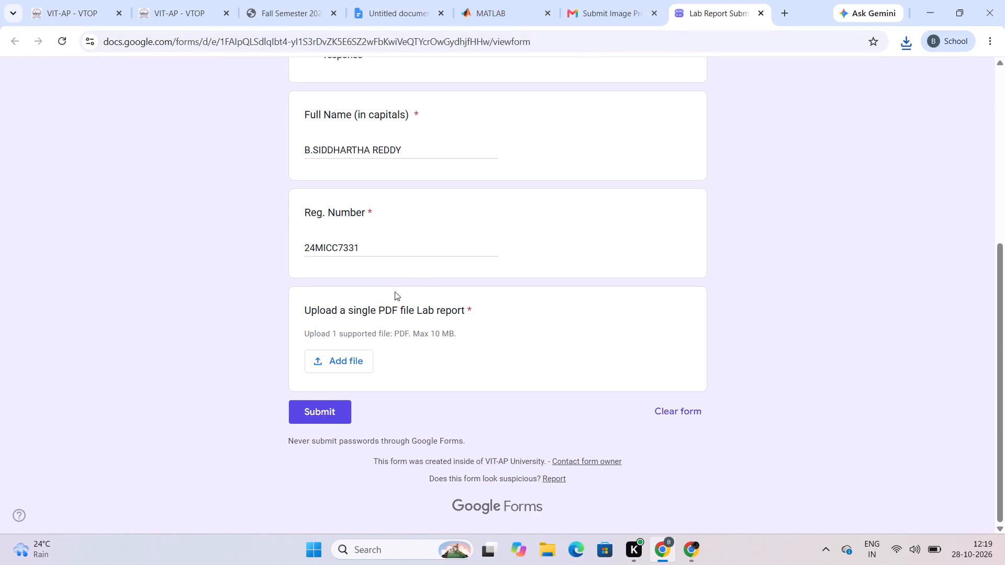
pyautogui.click(346, 363)
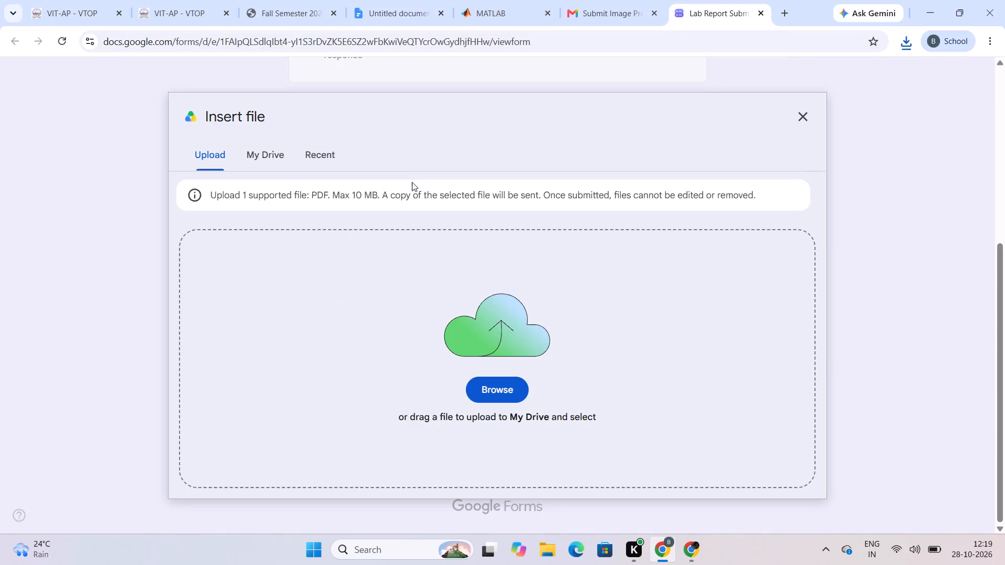
pyautogui.click(494, 382)
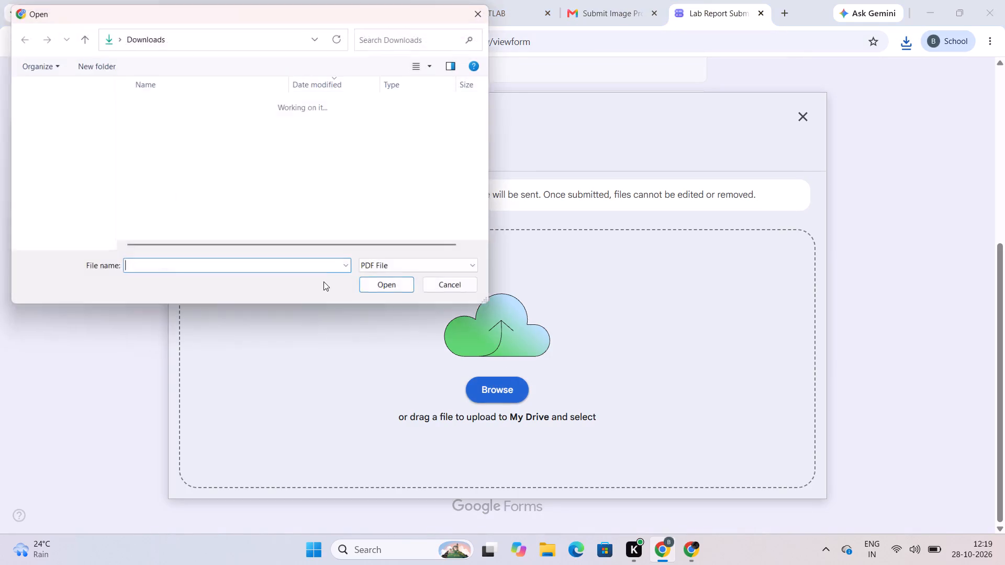
pyautogui.click(193, 128)
pyautogui.click(198, 117)
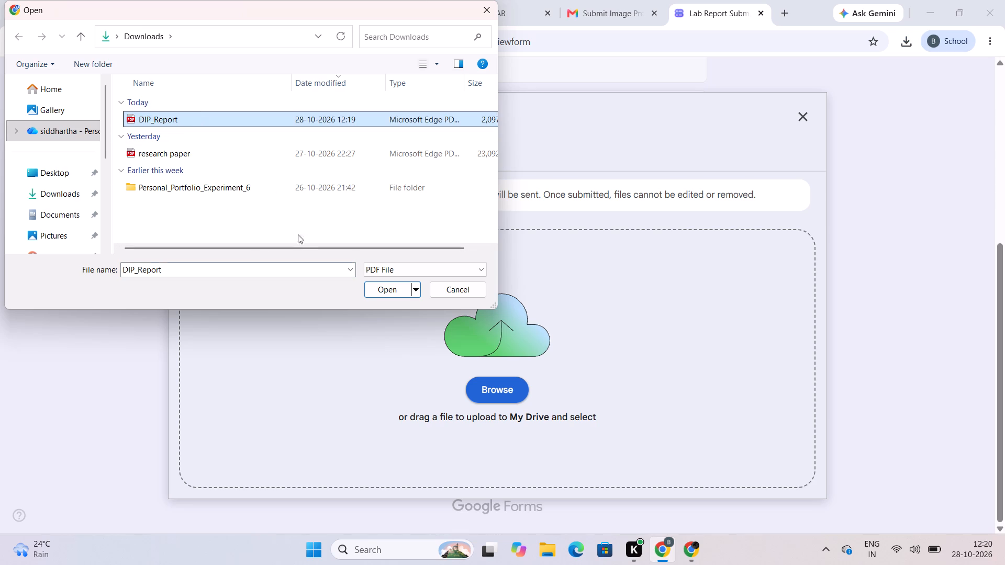
pyautogui.click(401, 285)
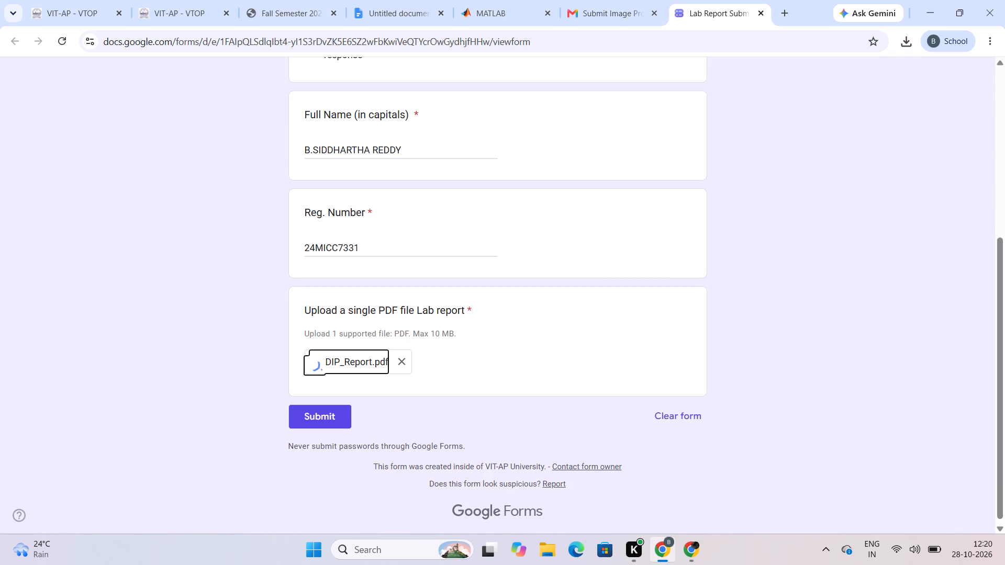
# Submit the completed Image Processing Lab report form.
pyautogui.scroll(-2, 438, 335)
pyautogui.click(340, 412)
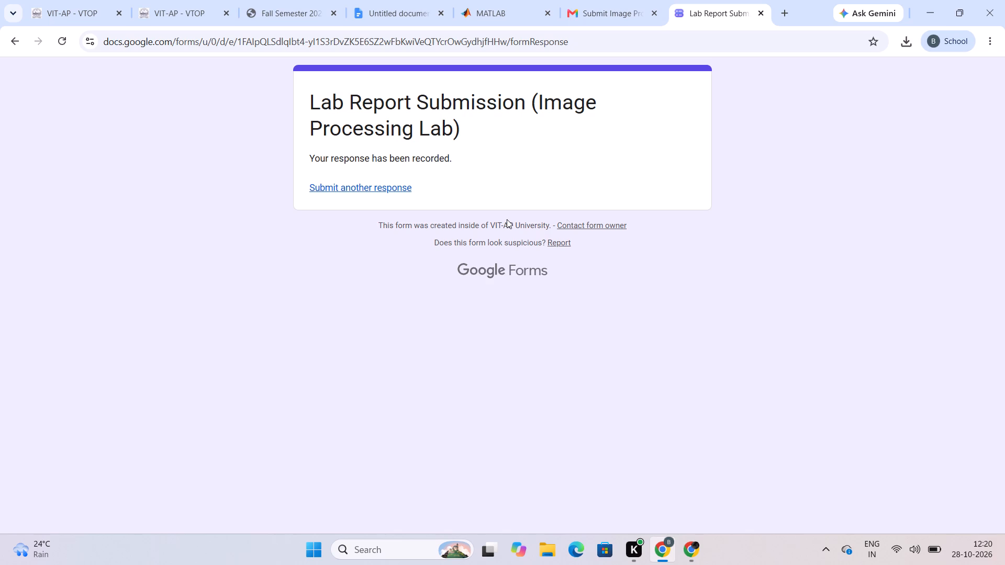
pyautogui.scroll(2, 507, 219)
pyautogui.scroll(-1, 392, 487)
pyautogui.scroll(-3, 391, 534)
# Close all tabs of the School profile browser window, including VTOP, Google Docs, MATLAB, Gmail and the form, leaving MATLAB without saving.
pyautogui.click(118, 16)
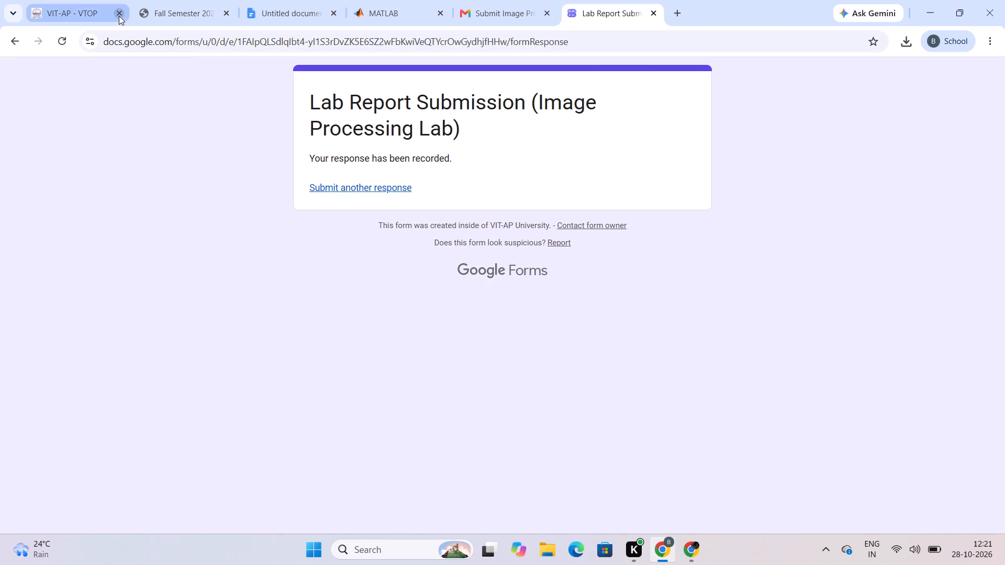
pyautogui.click(119, 15)
pyautogui.click(119, 15)
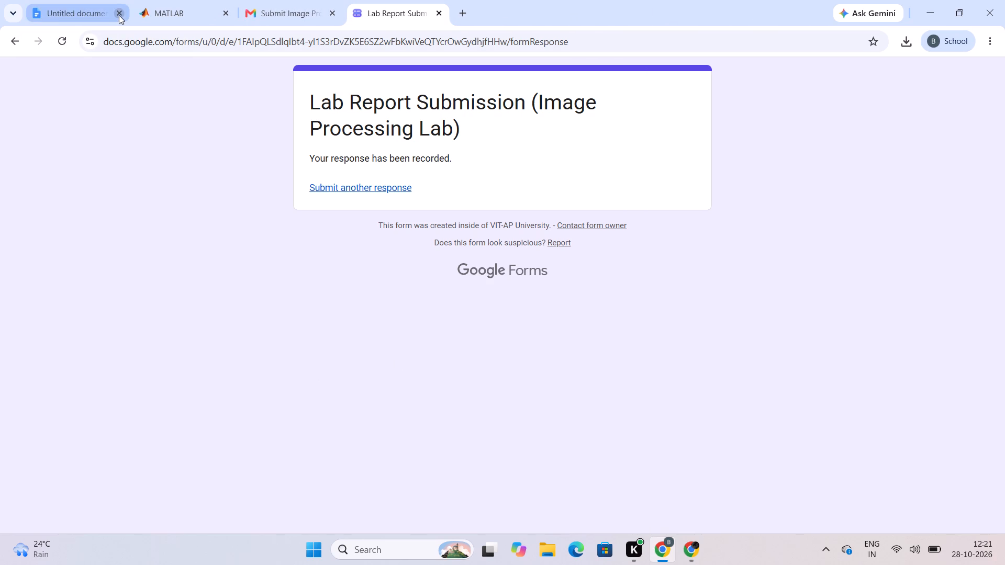
pyautogui.click(119, 15)
pyautogui.click(119, 15)
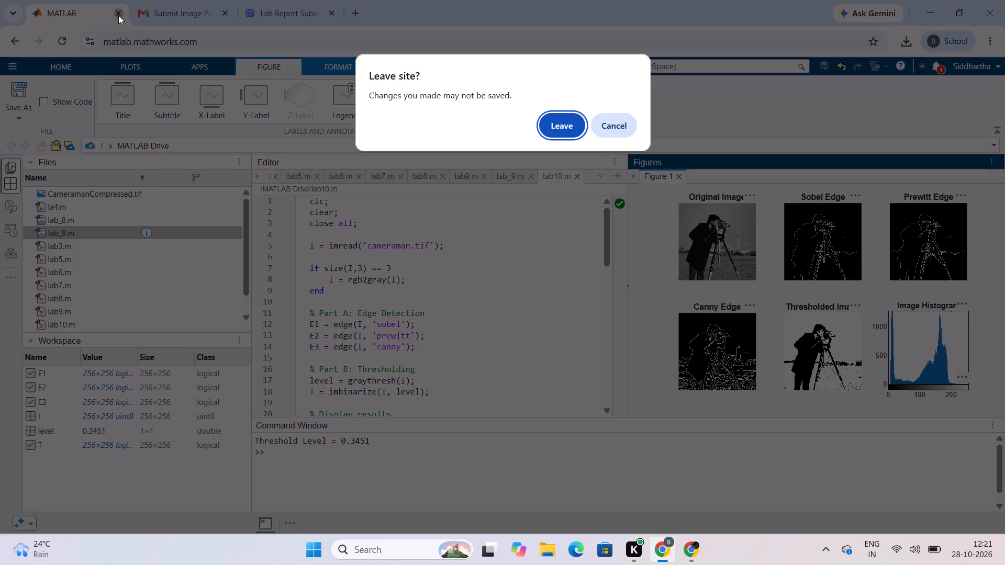
pyautogui.click(565, 123)
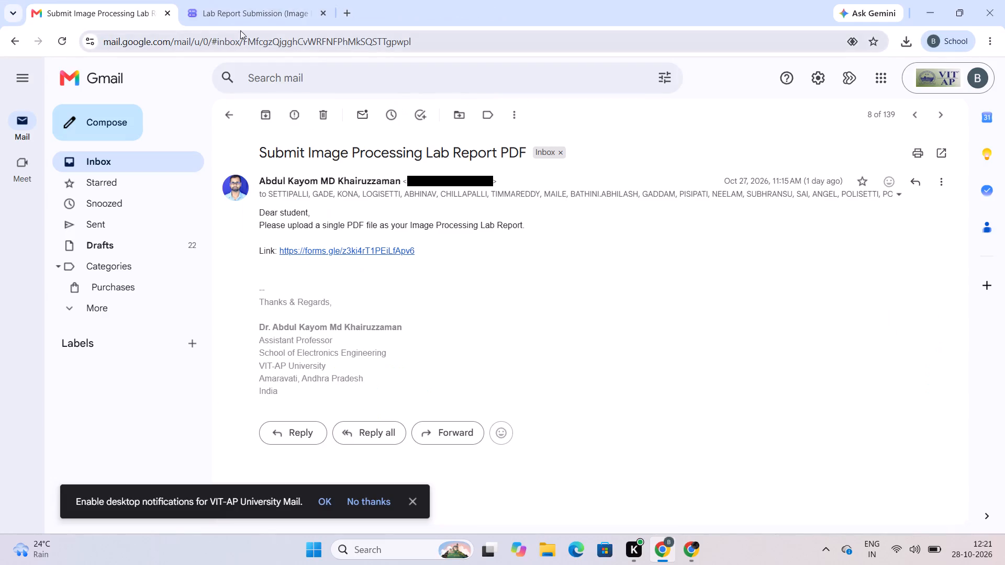
pyautogui.click(170, 17)
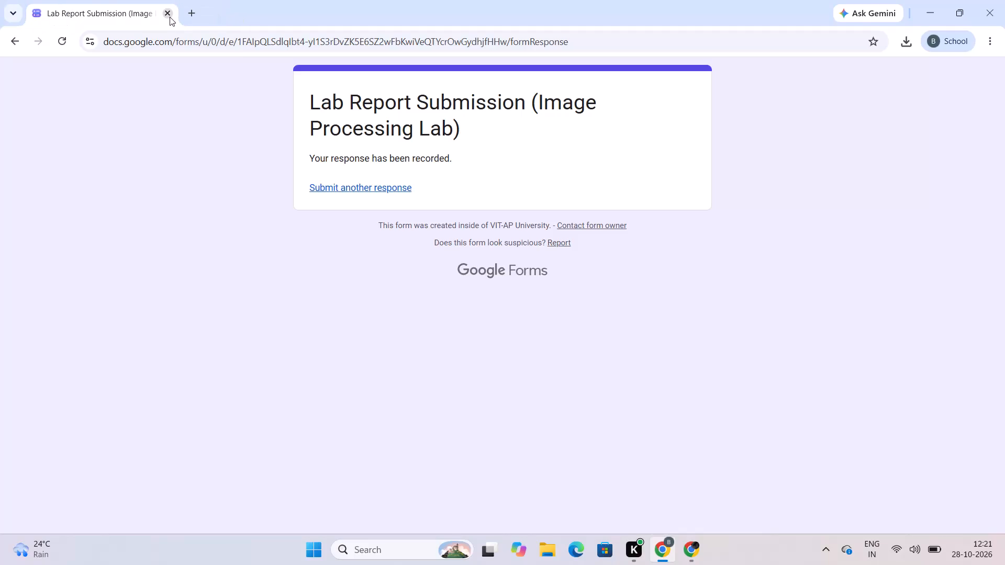
pyautogui.click(169, 14)
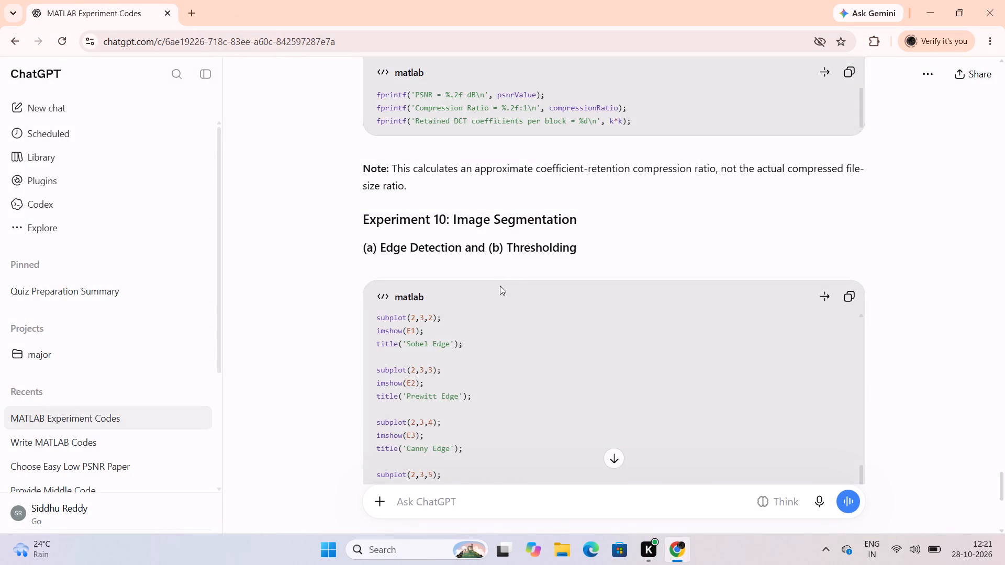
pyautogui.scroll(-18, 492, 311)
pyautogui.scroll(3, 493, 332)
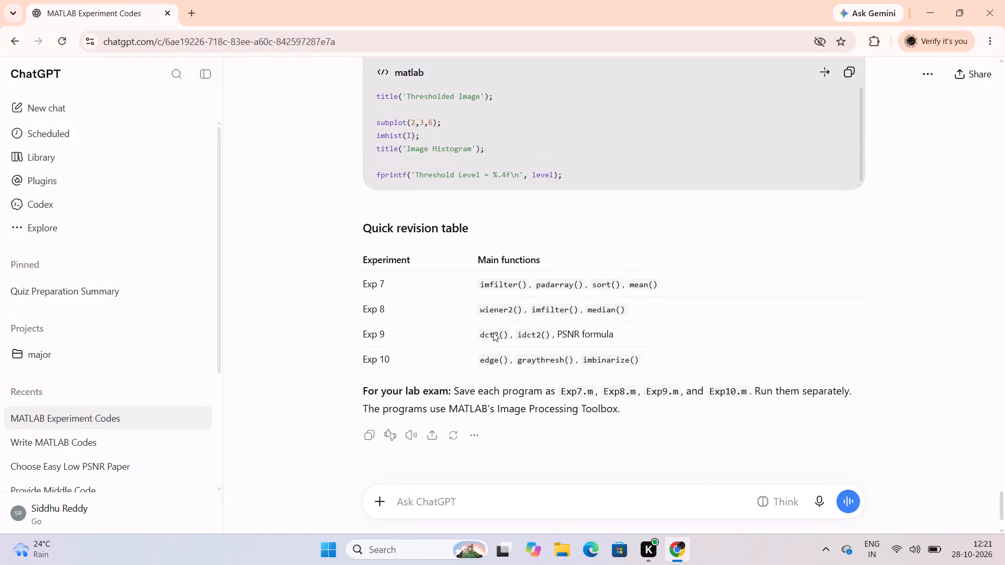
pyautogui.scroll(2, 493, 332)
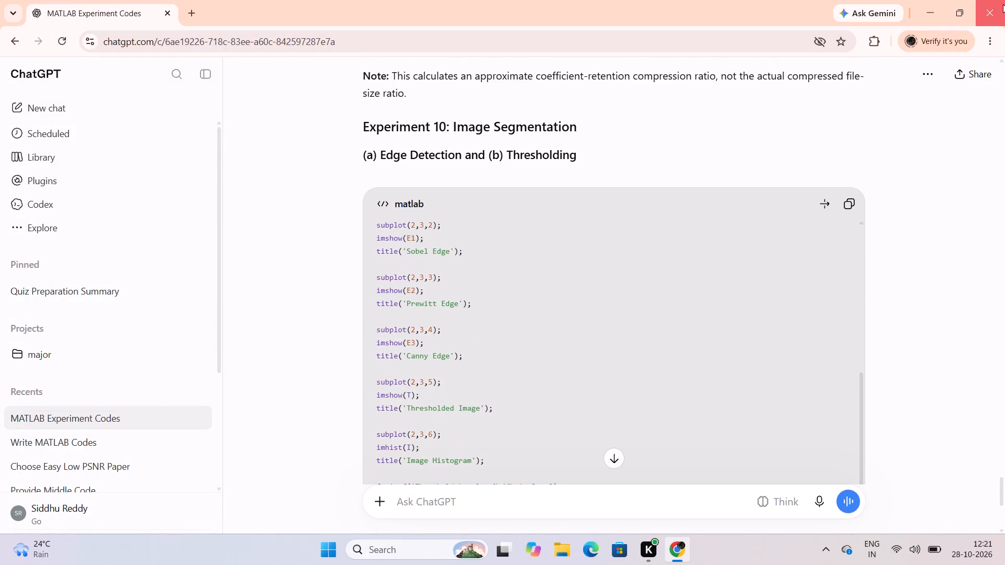